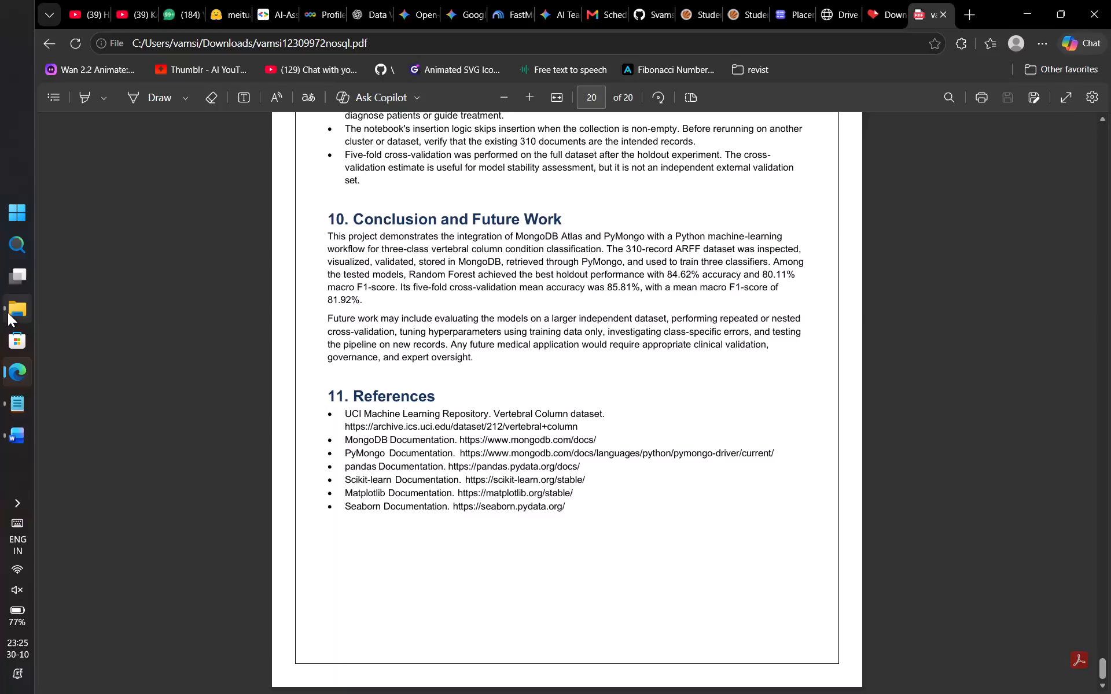
left_click(8, 312)
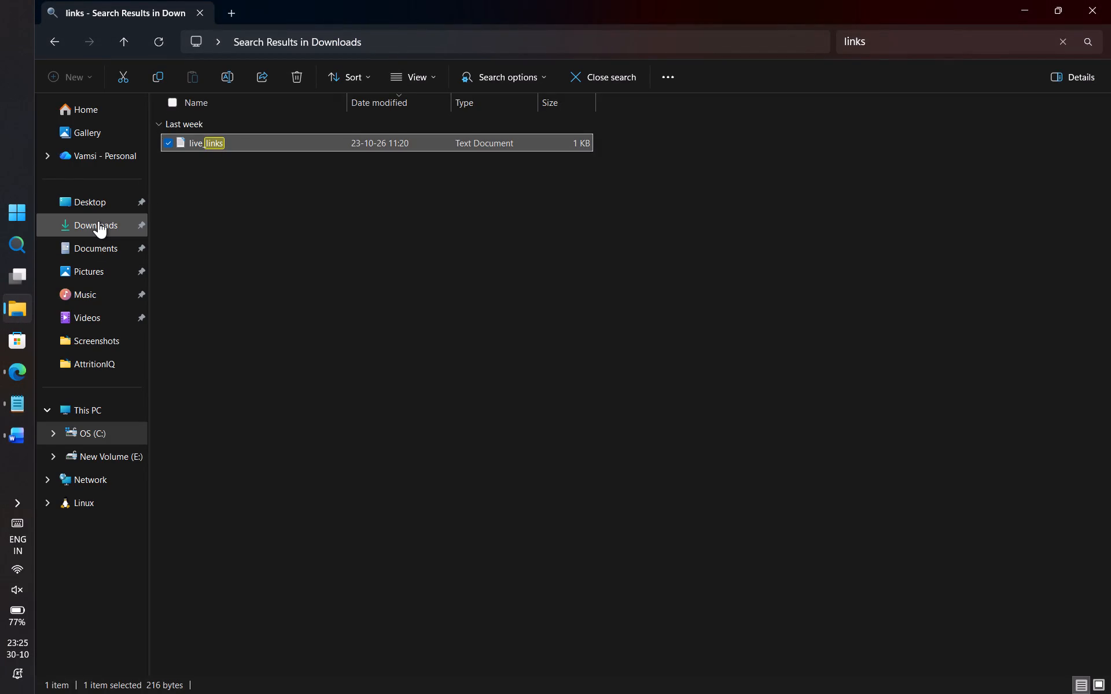
left_click(98, 221)
left_click(102, 257)
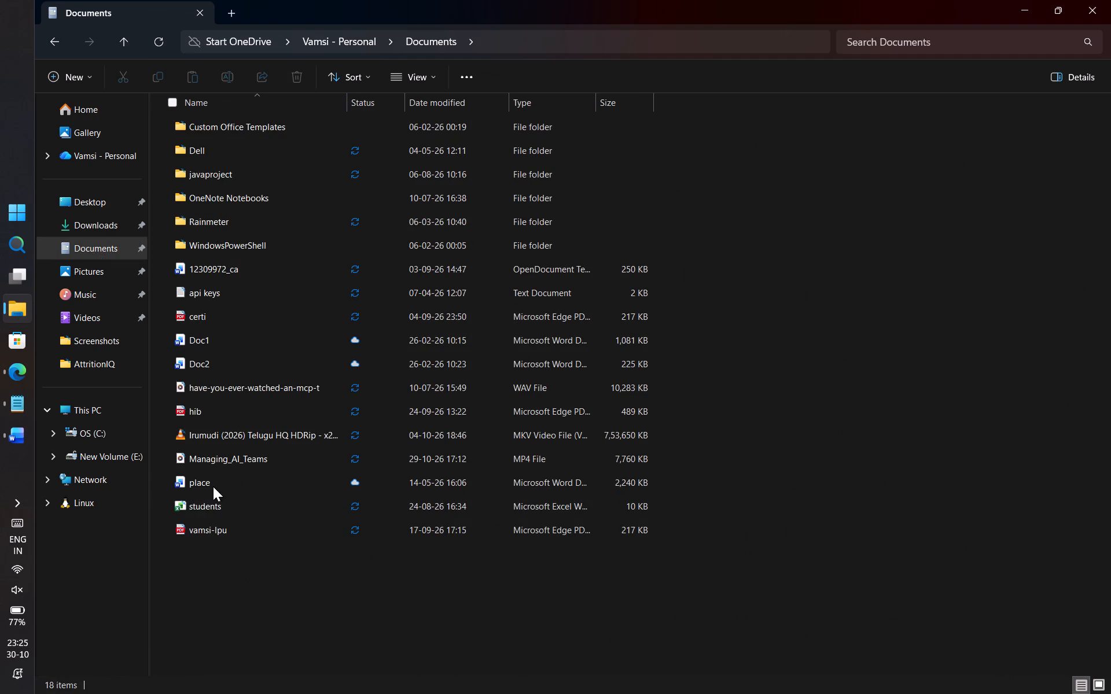
left_click(211, 527)
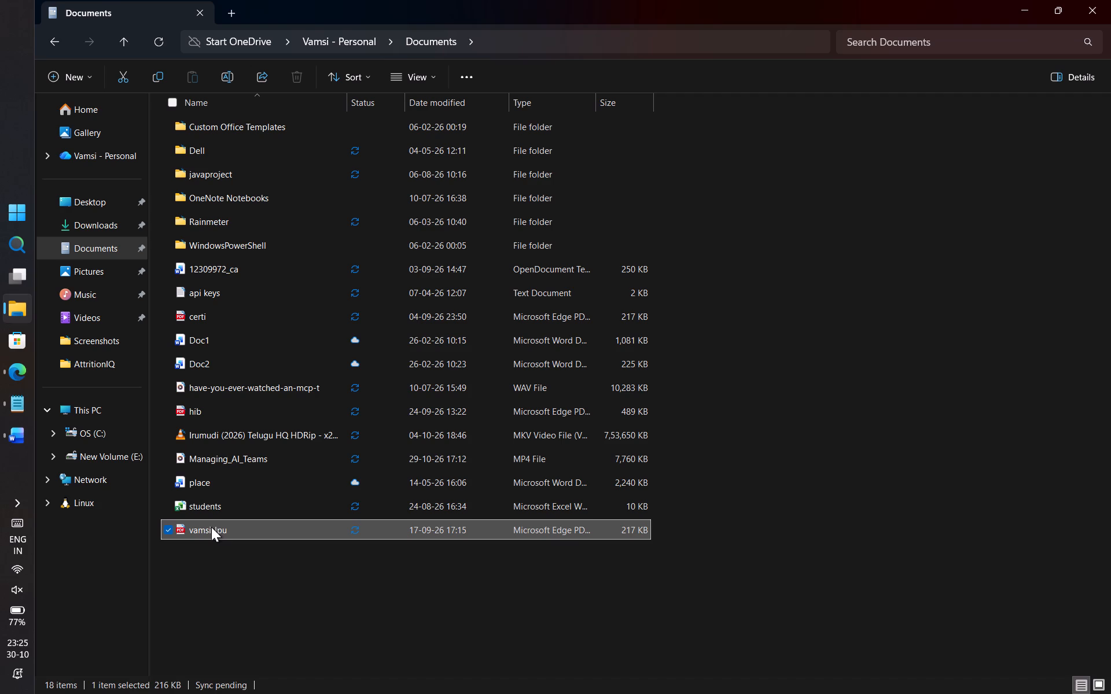
double_click(220, 527)
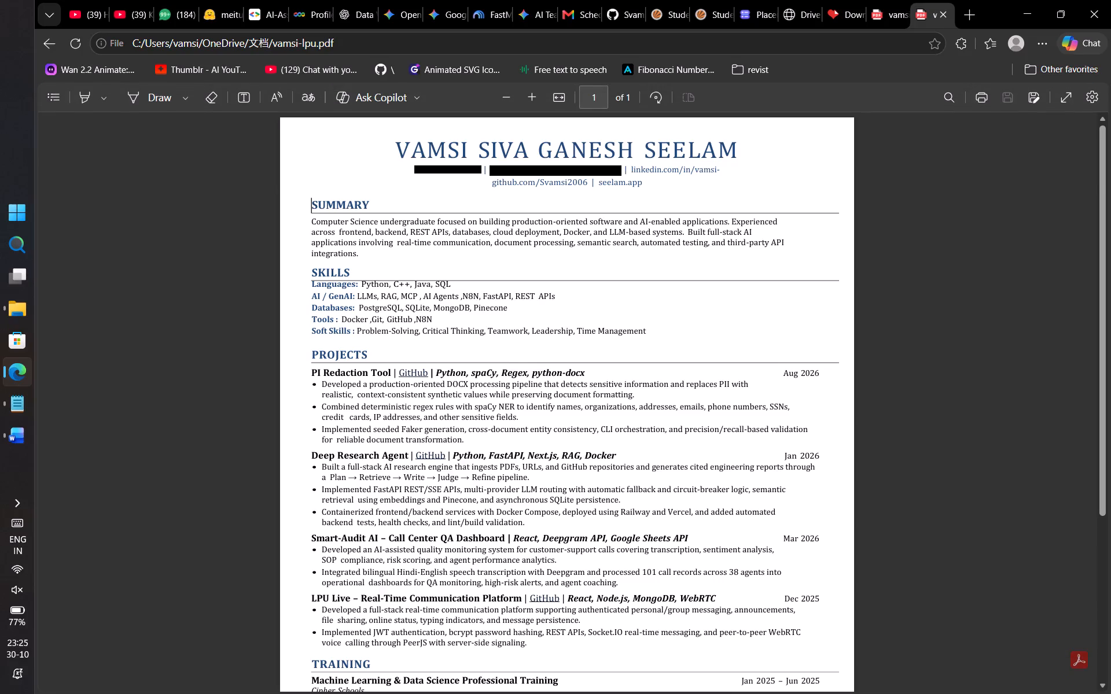
scroll(402, 281, "up", 1)
scroll(402, 281, "down", 3)
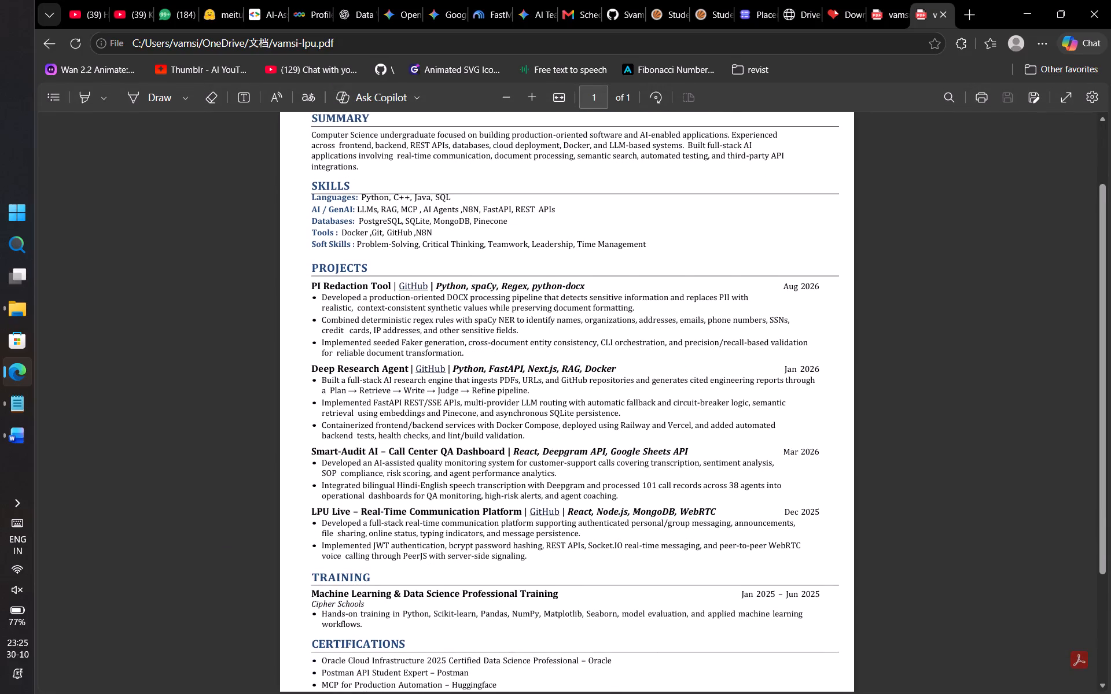
scroll(461, 586, "up", 2)
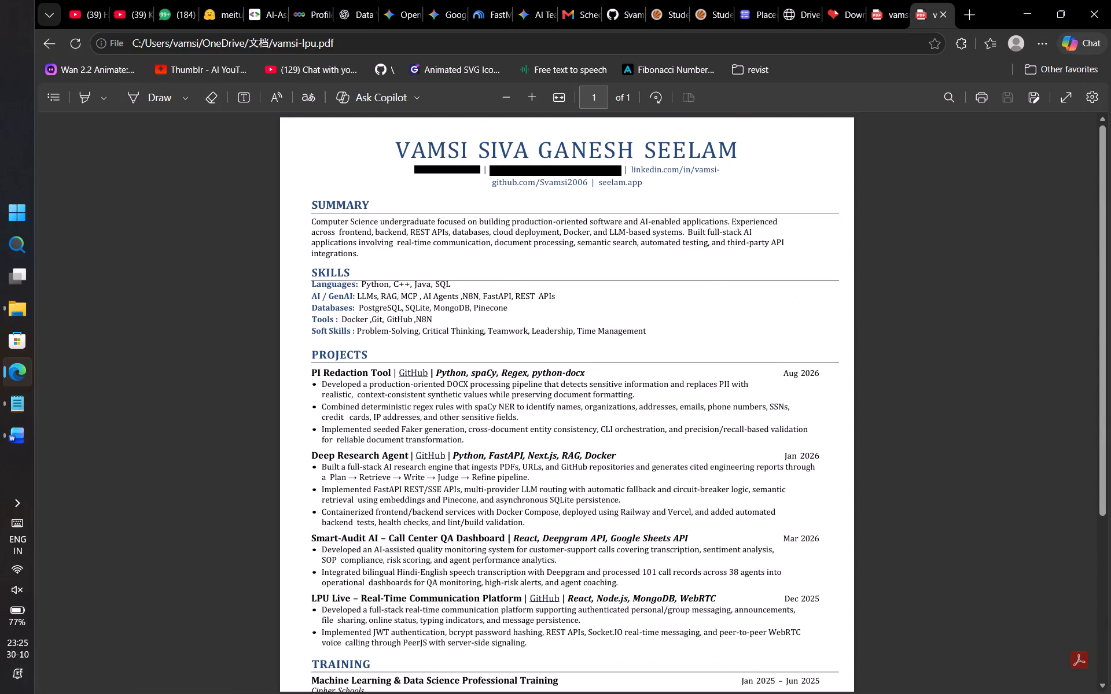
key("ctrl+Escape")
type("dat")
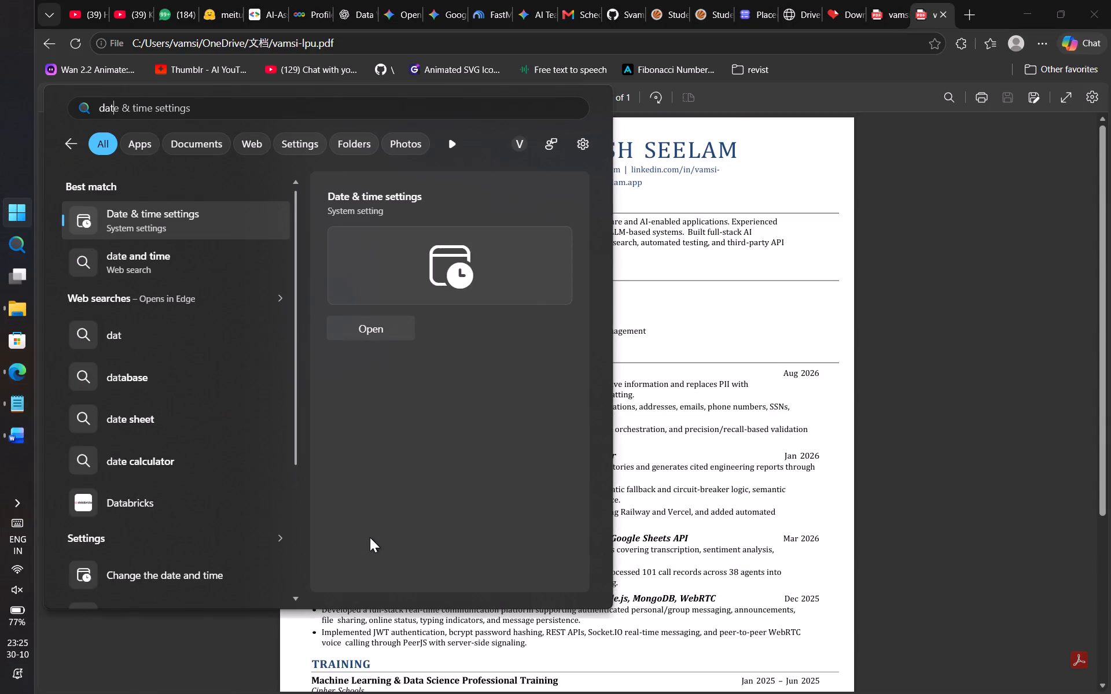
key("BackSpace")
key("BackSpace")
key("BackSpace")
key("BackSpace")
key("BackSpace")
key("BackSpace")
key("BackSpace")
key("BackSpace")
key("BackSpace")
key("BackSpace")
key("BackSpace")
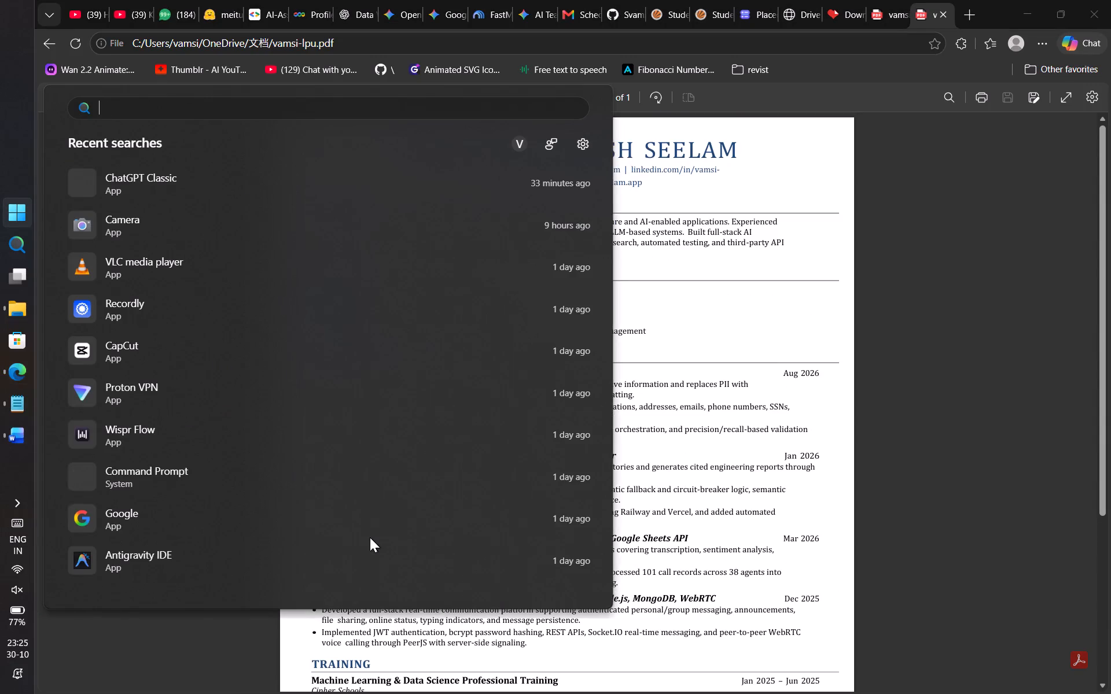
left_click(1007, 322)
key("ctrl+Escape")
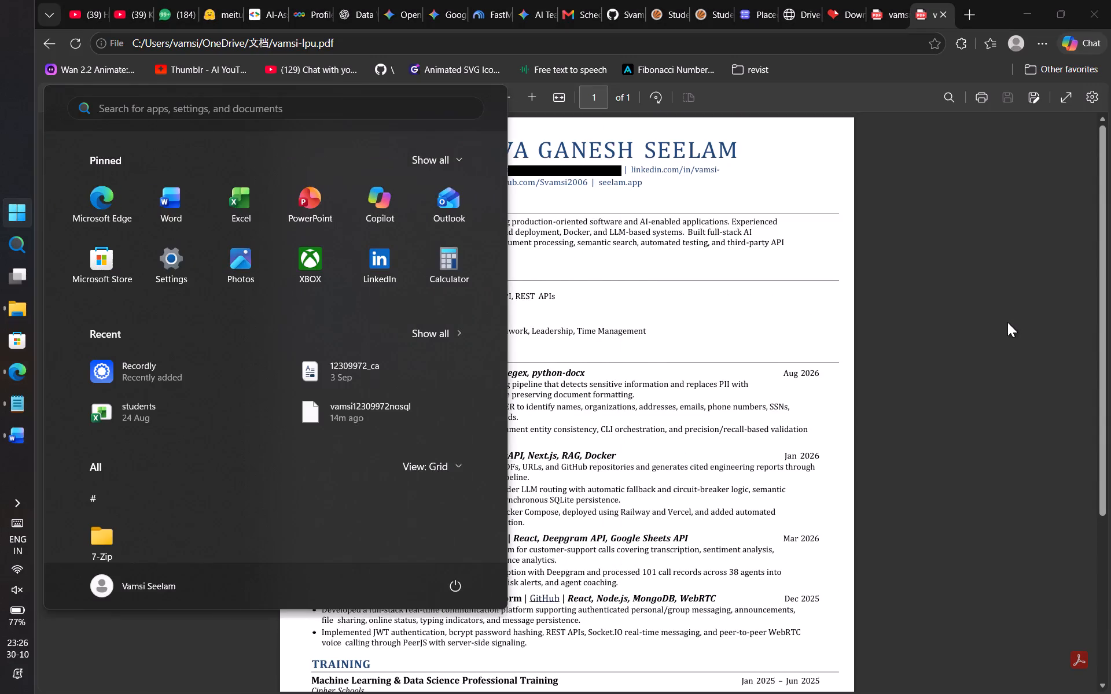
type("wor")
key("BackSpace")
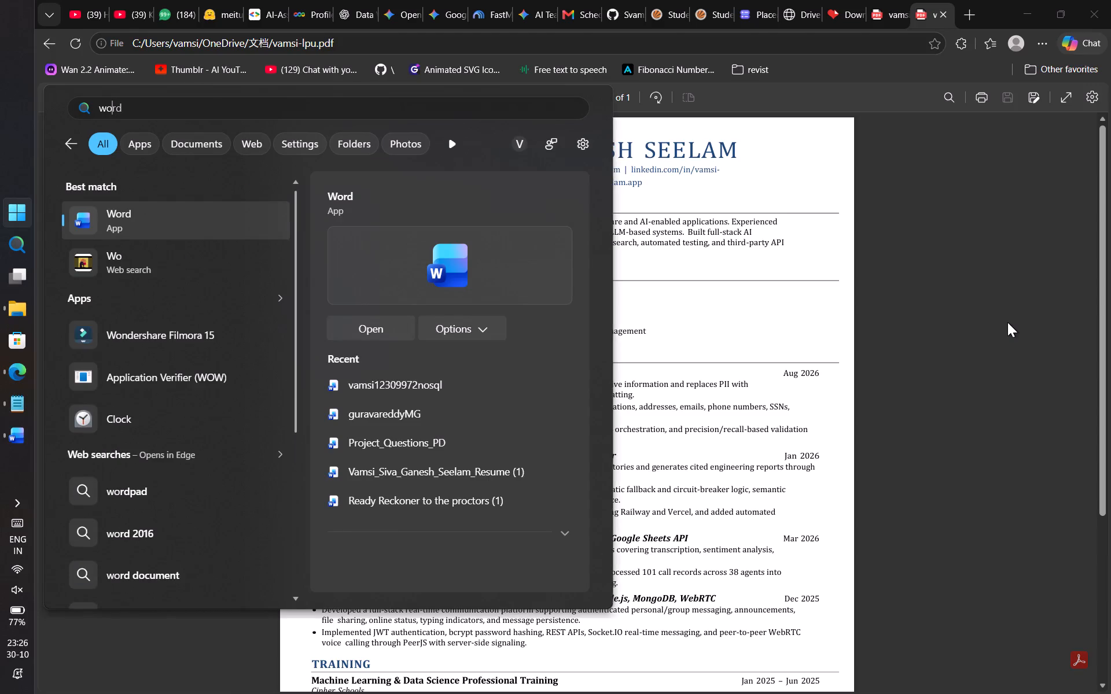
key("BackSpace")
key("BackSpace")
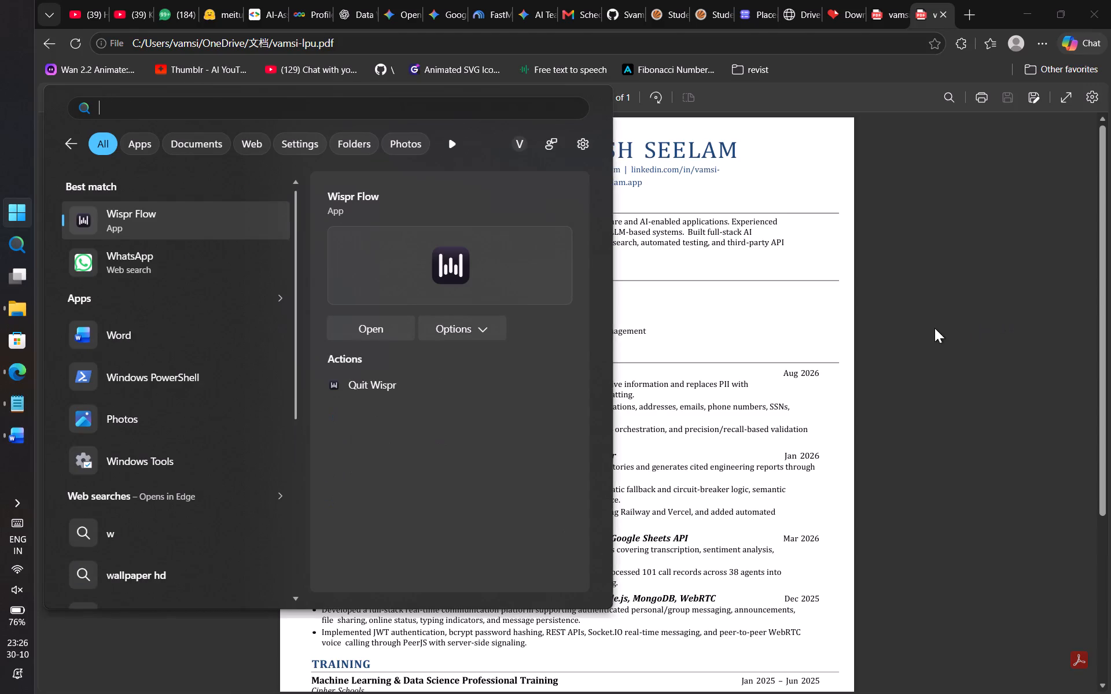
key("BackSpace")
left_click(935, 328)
Switch to File Explorer and search the Documents folder for "data".
left_click(19, 314)
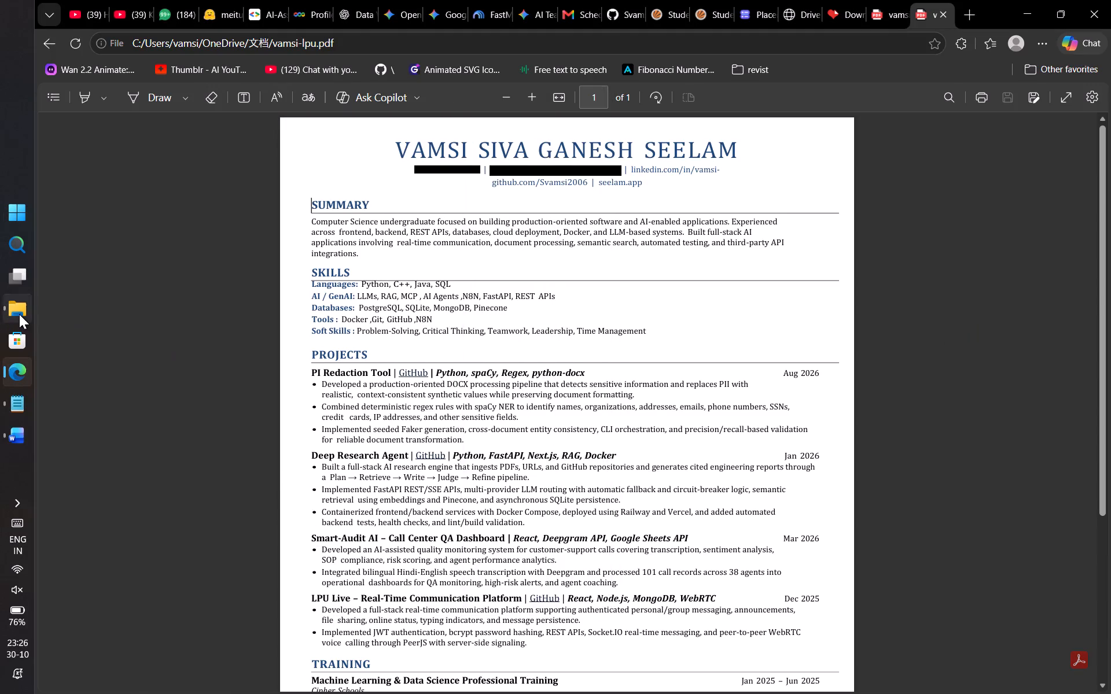
left_click(888, 49)
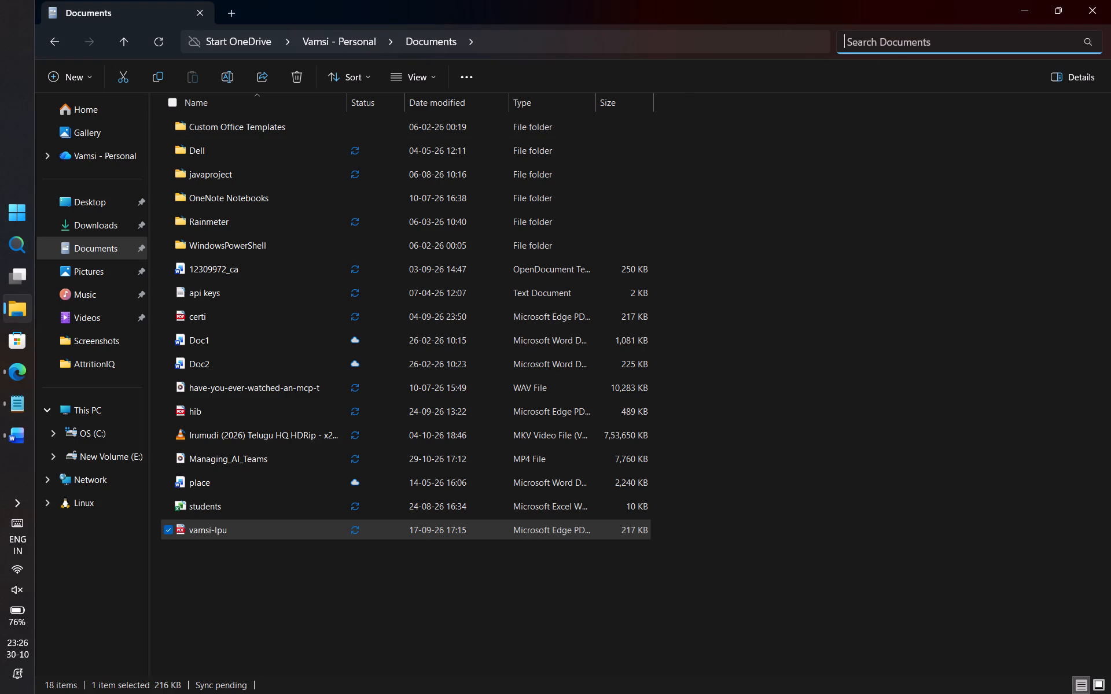
type("data")
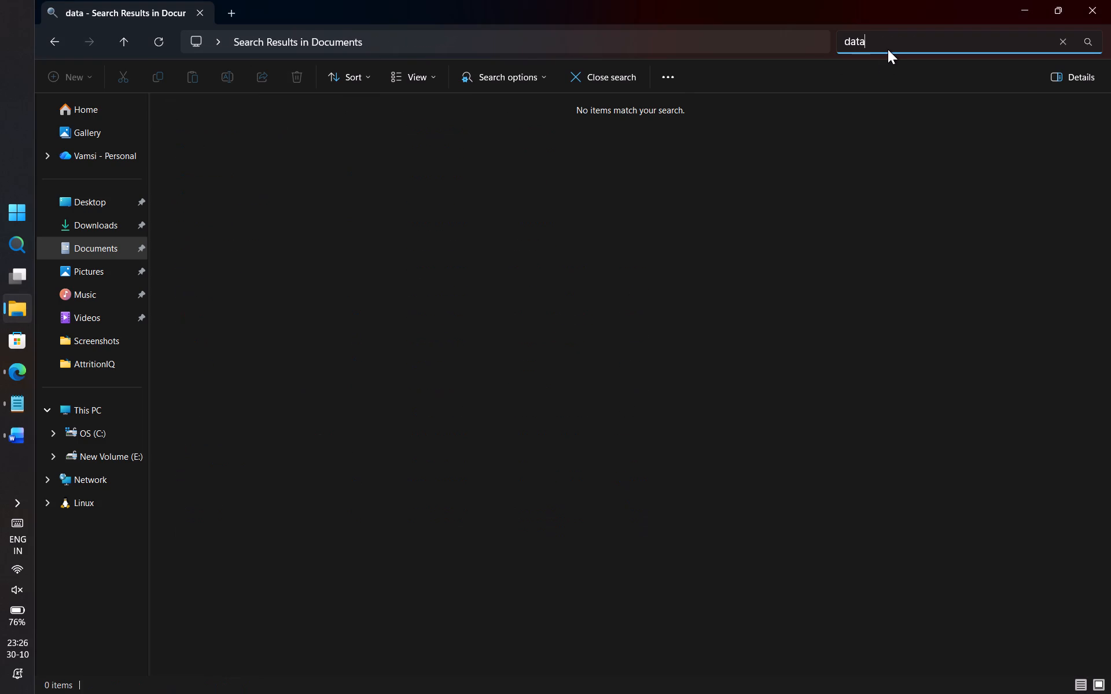
key("BackSpace")
key("BackSpace")
key("BackSpace")
key("BackSpace")
key("BackSpace")
key("BackSpace")
key("BackSpace")
key("BackSpace")
key("BackSpace")
key("BackSpace")
Search the Downloads folder for "cv" and open the cv_data Word document.
left_click(75, 233)
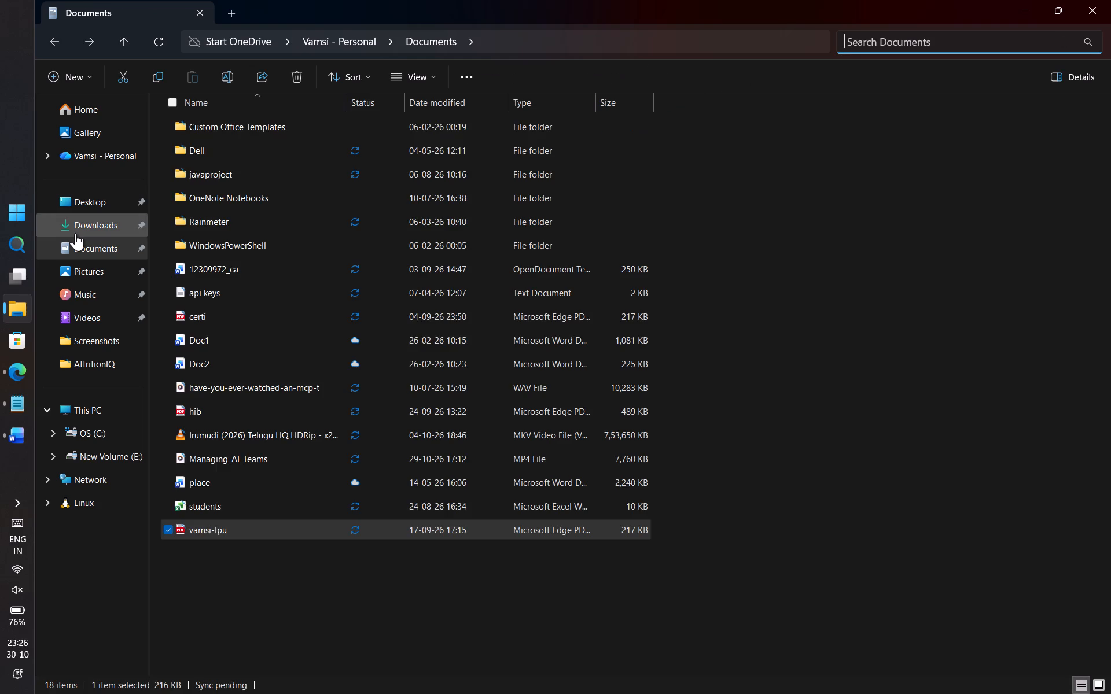
left_click(870, 36)
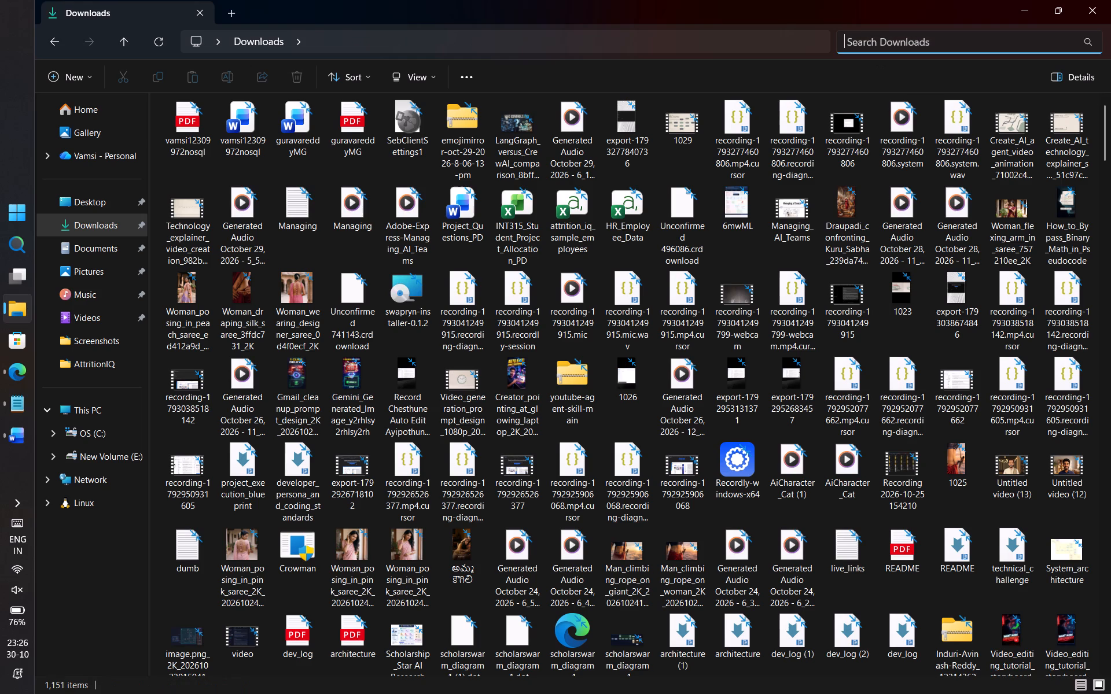
type("cv")
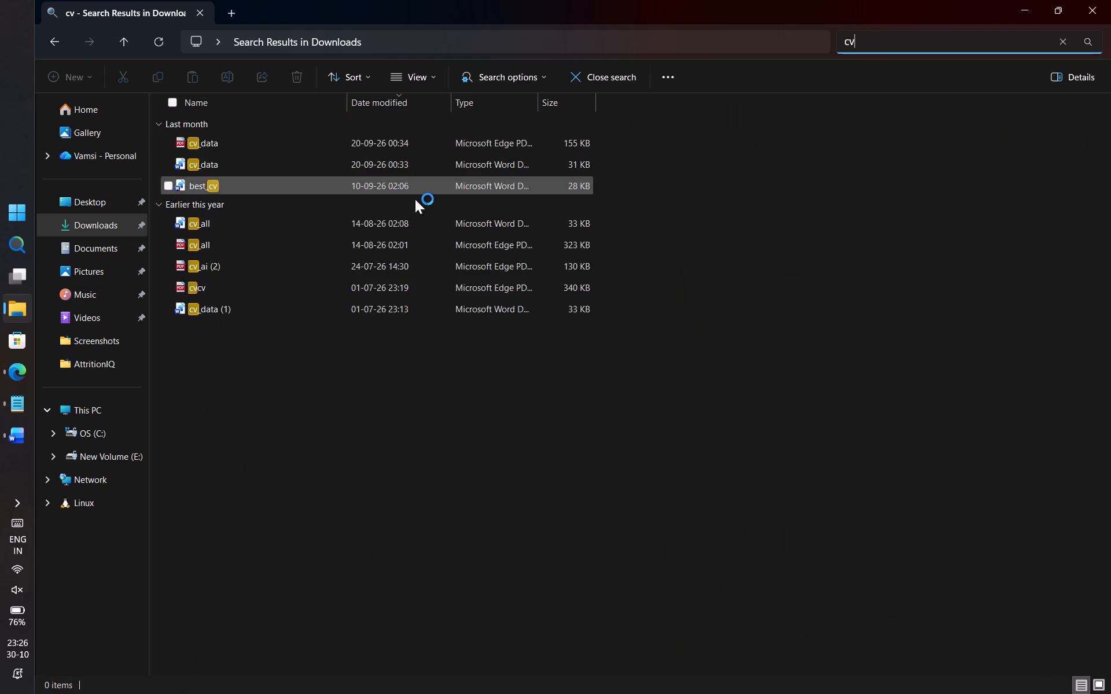
double_click(235, 165)
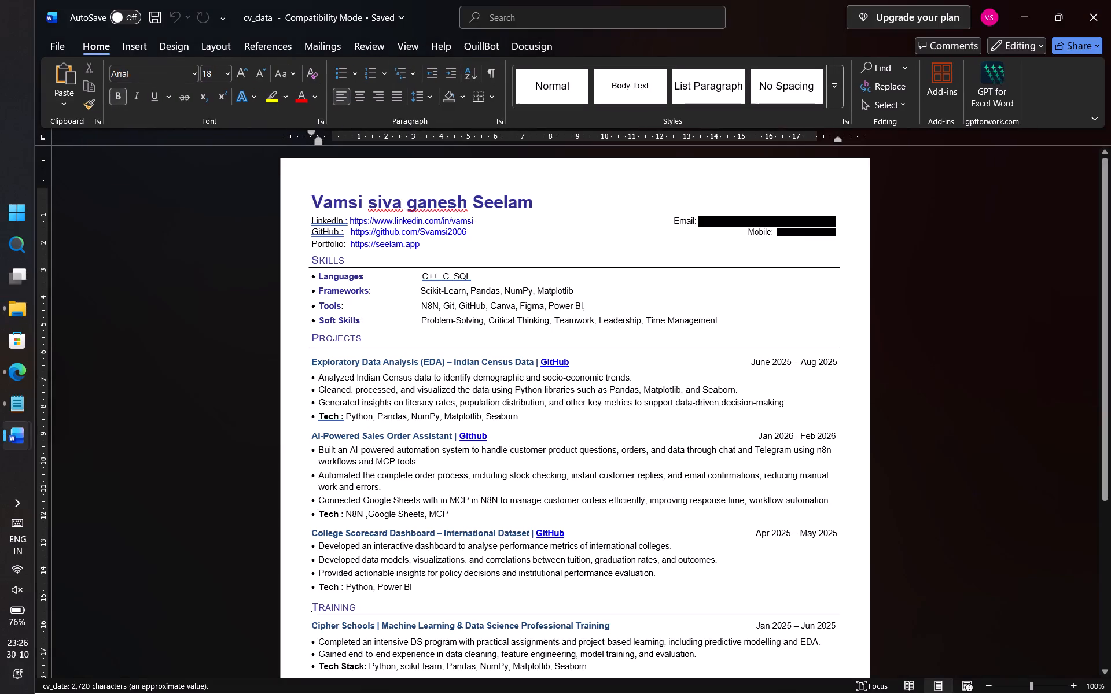
left_click(1058, 0)
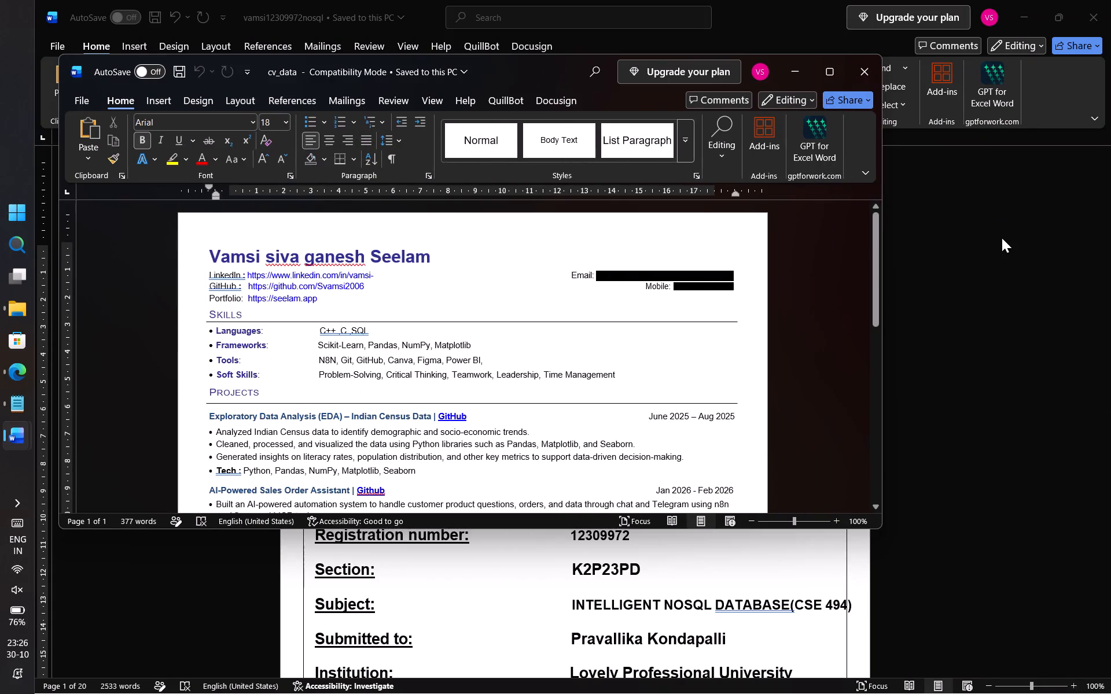
left_click(1110, 5)
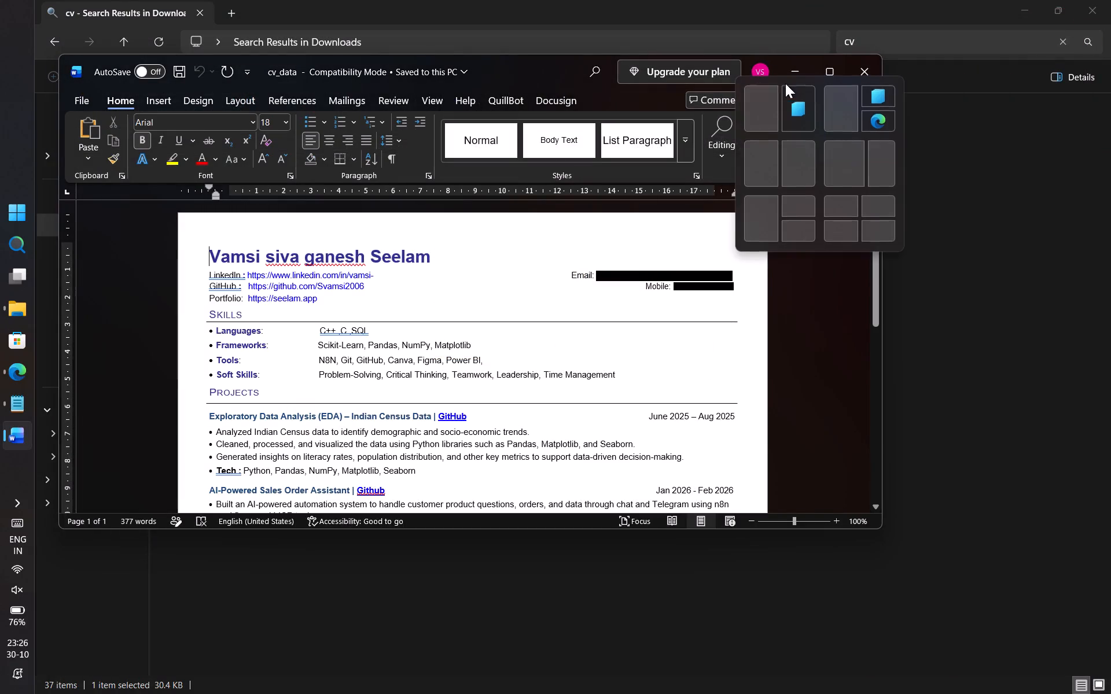
left_click(771, 89)
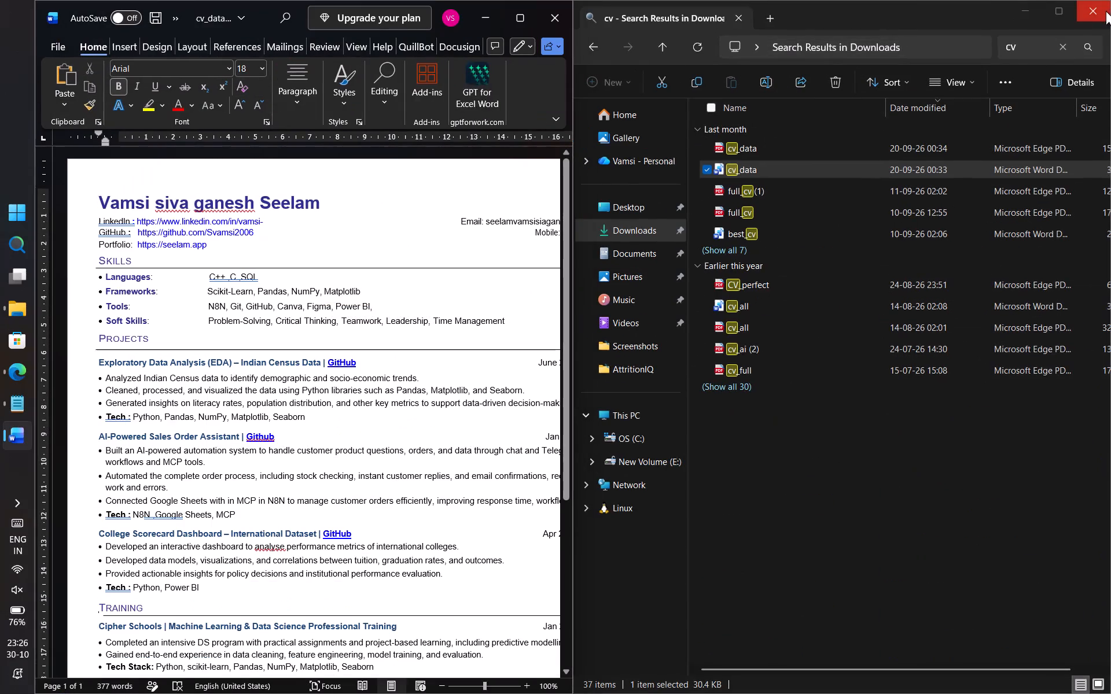
left_click(1106, 11)
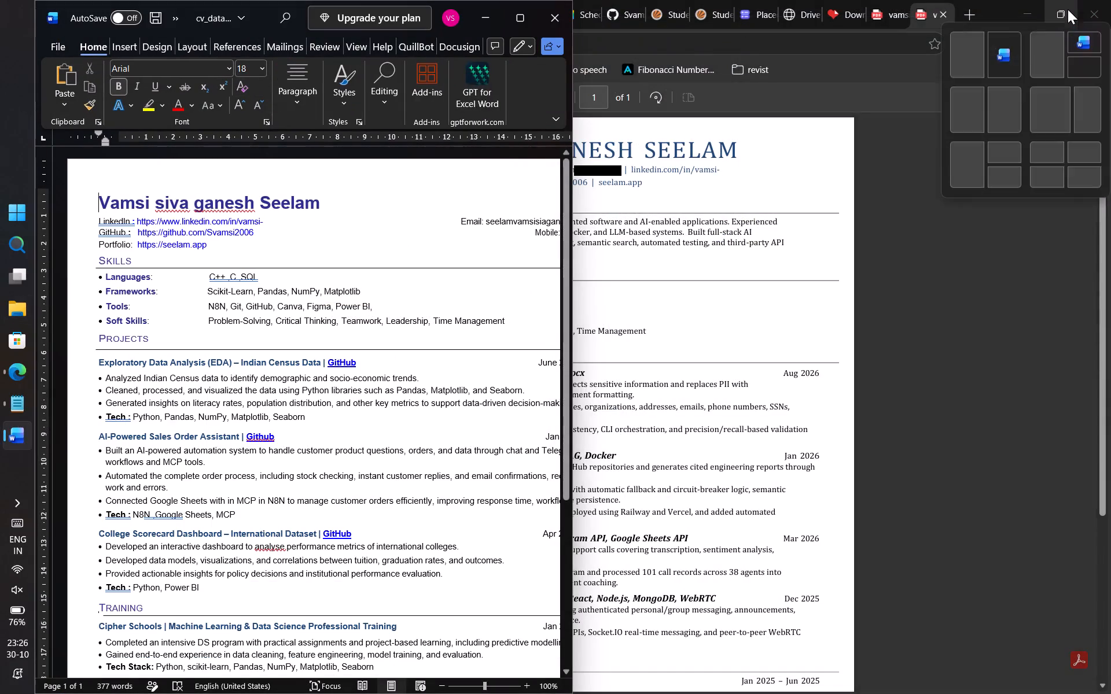
left_click(977, 45)
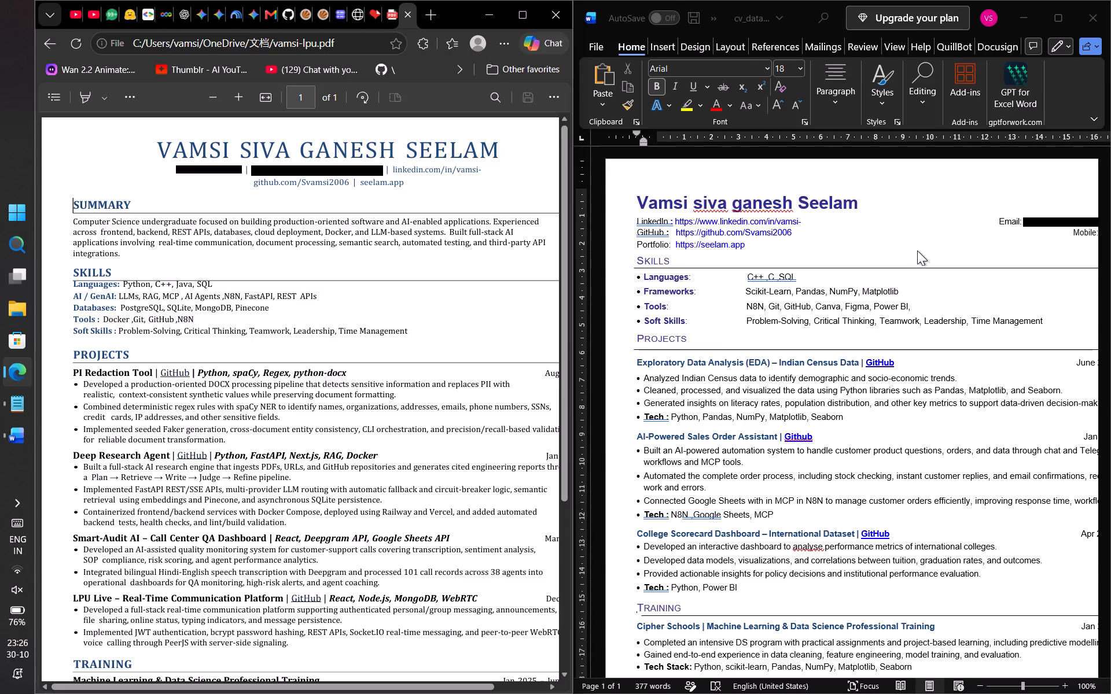
scroll(917, 250, "left", 1)
scroll(939, 276, "right", 2)
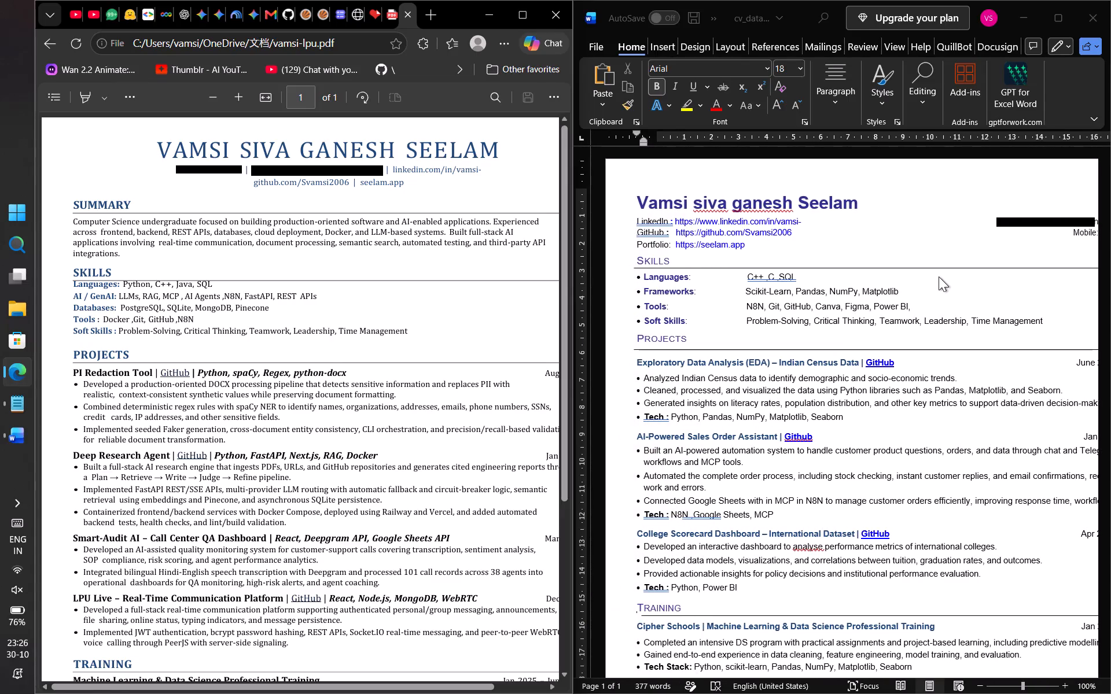
Add ", Python" after SQL in the Languages line of the cv_data Skills section.
left_click(776, 279)
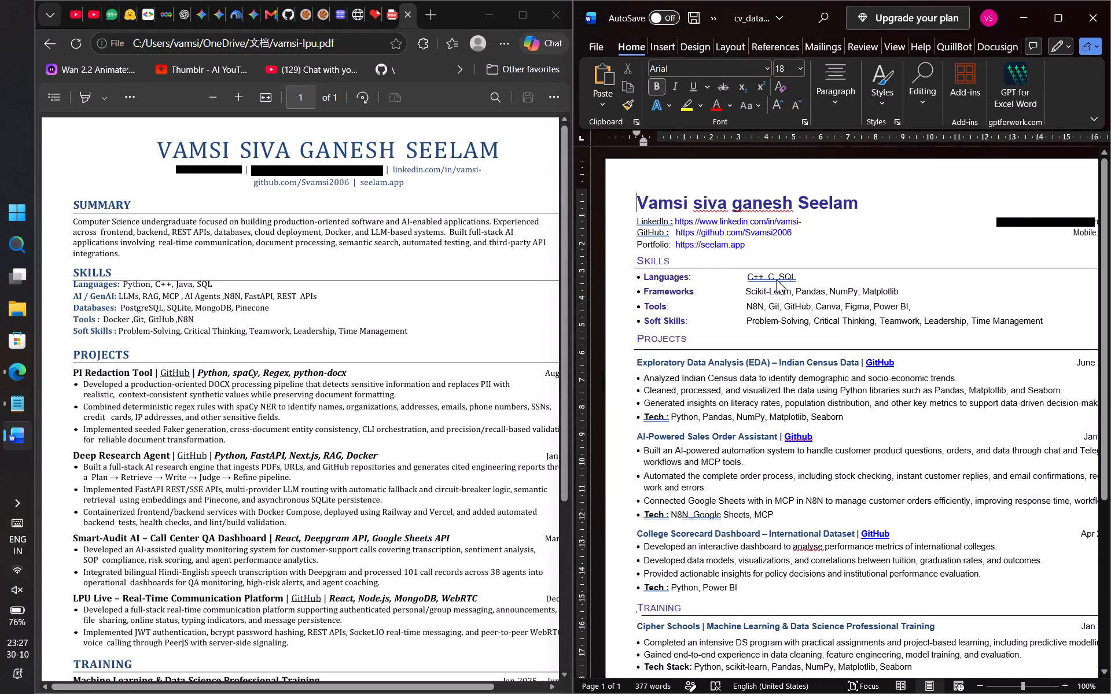
left_click(783, 280)
key("Left")
key("Right")
key("Right")
key("Right")
key("Right")
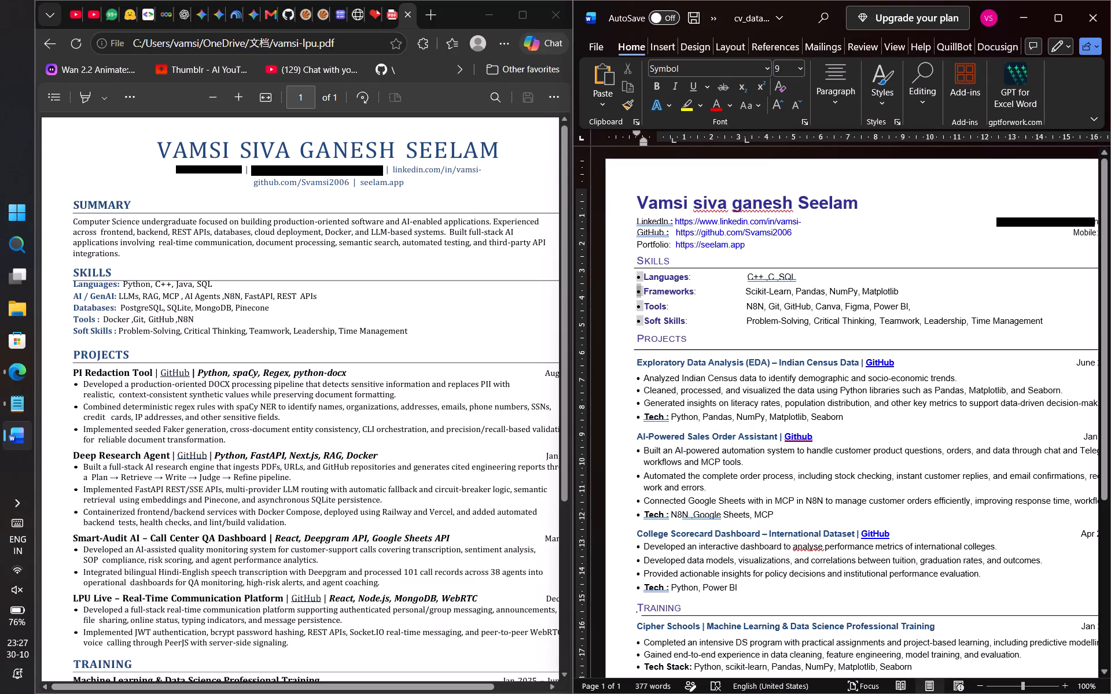
key("Left")
key("comma")
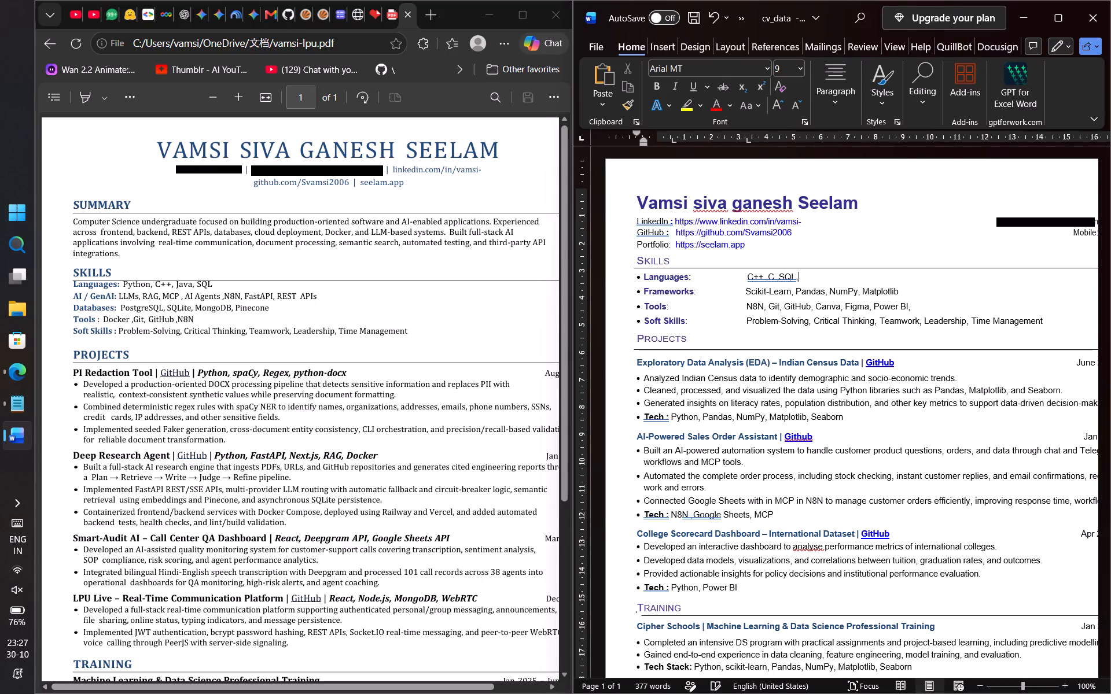
type("Python")
key("space")
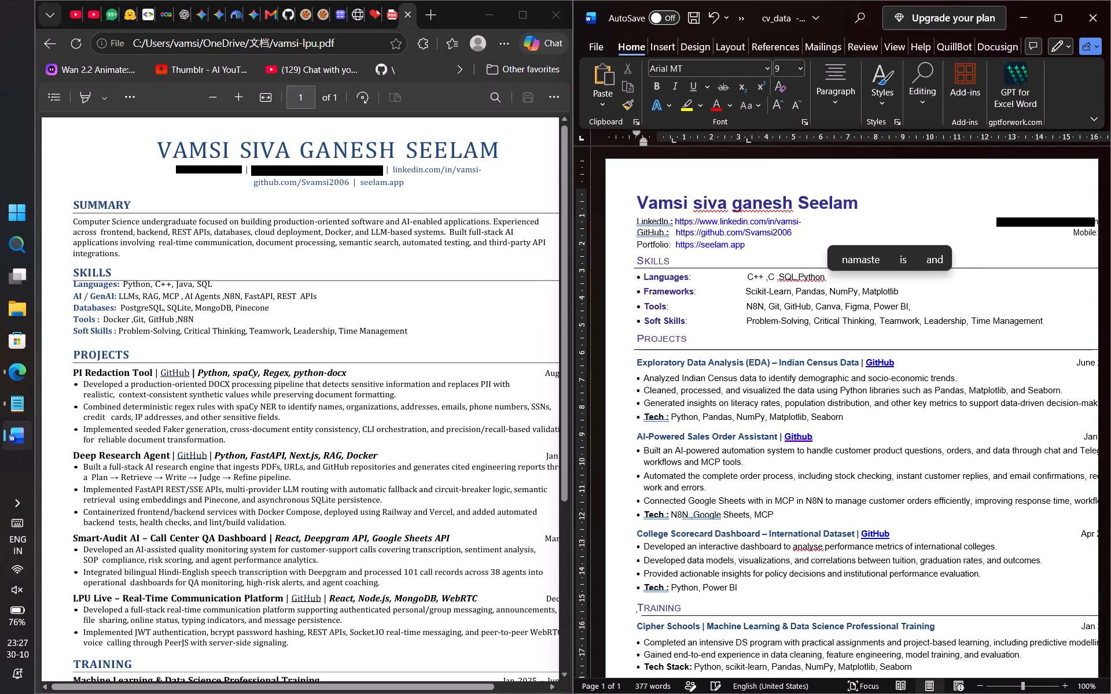
key("Left")
key("Left")
key("Left")
key("Left")
key("Left")
key("Left")
key("Left")
key("Left")
key("Right")
key("space")
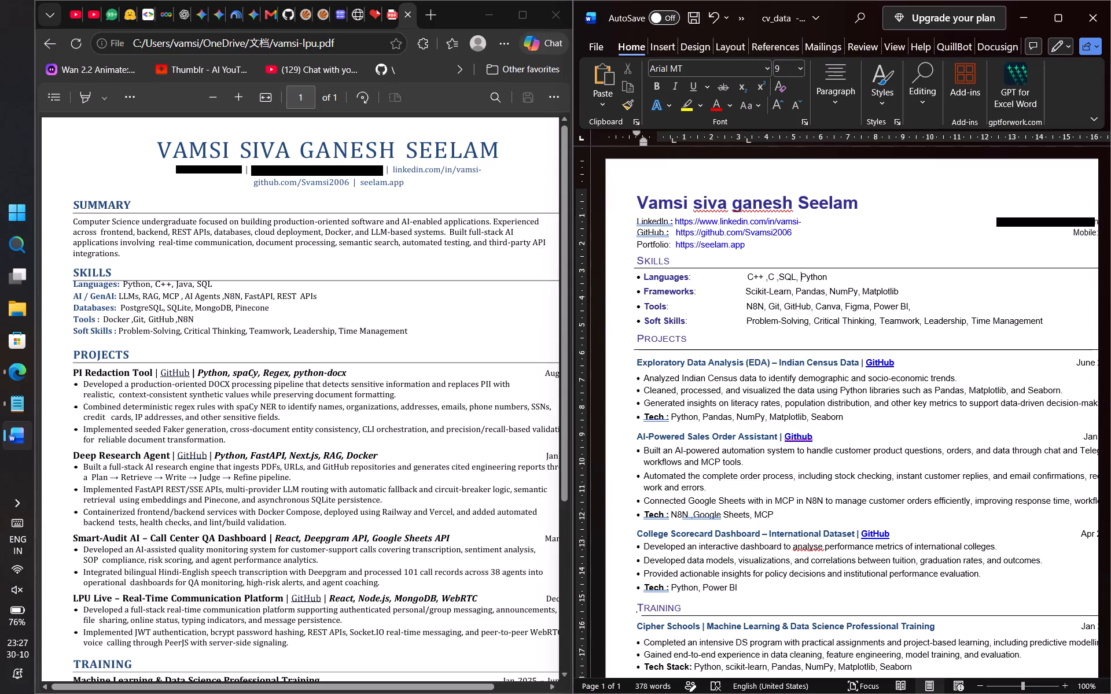
Append "EXEL" to the Tools line of the Skills section, separated by a space from the comma after Power BI.
left_click(909, 306)
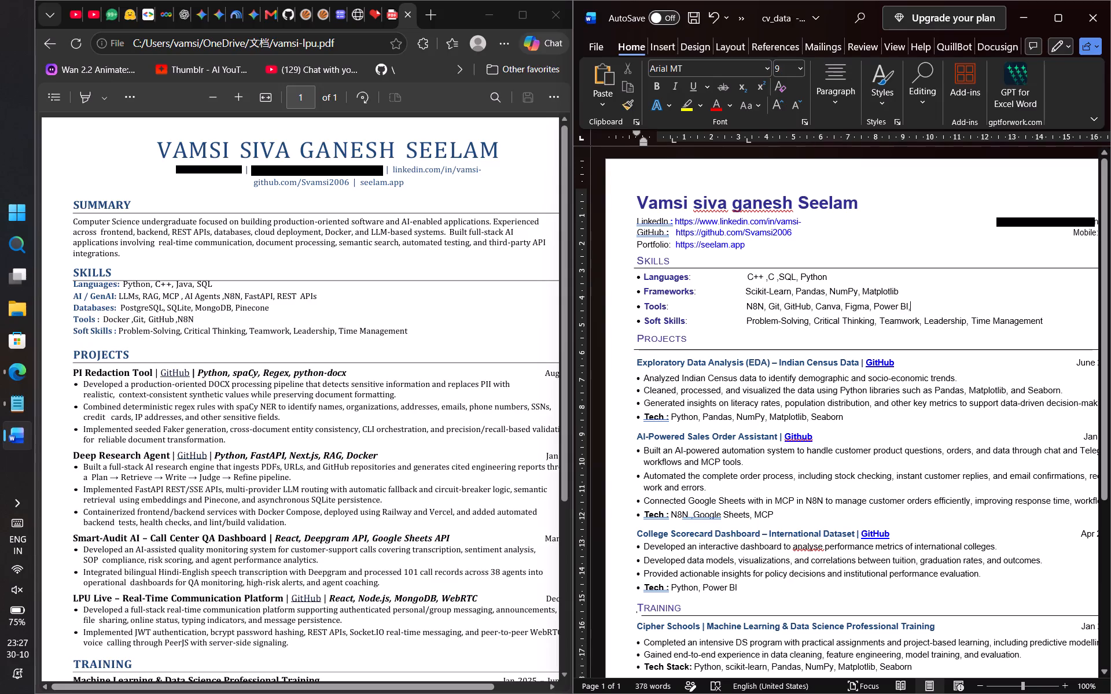
type("EXE")
key("shift+l")
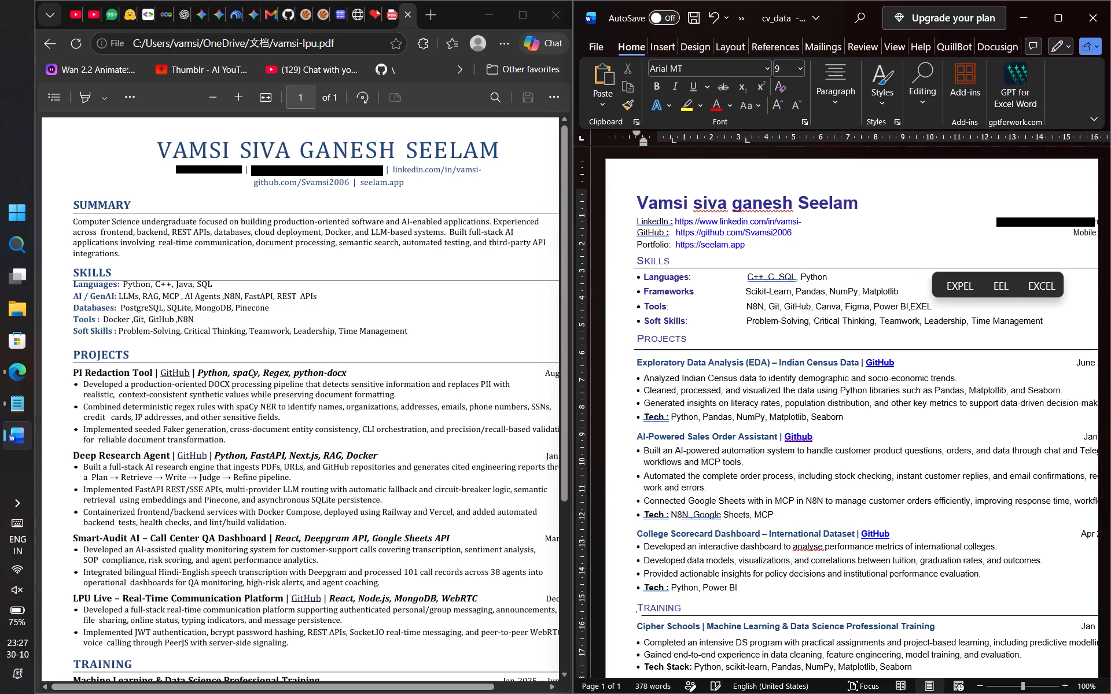
key("Left")
key("Left")
key("Left")
key("Left")
key("Left")
key("Right")
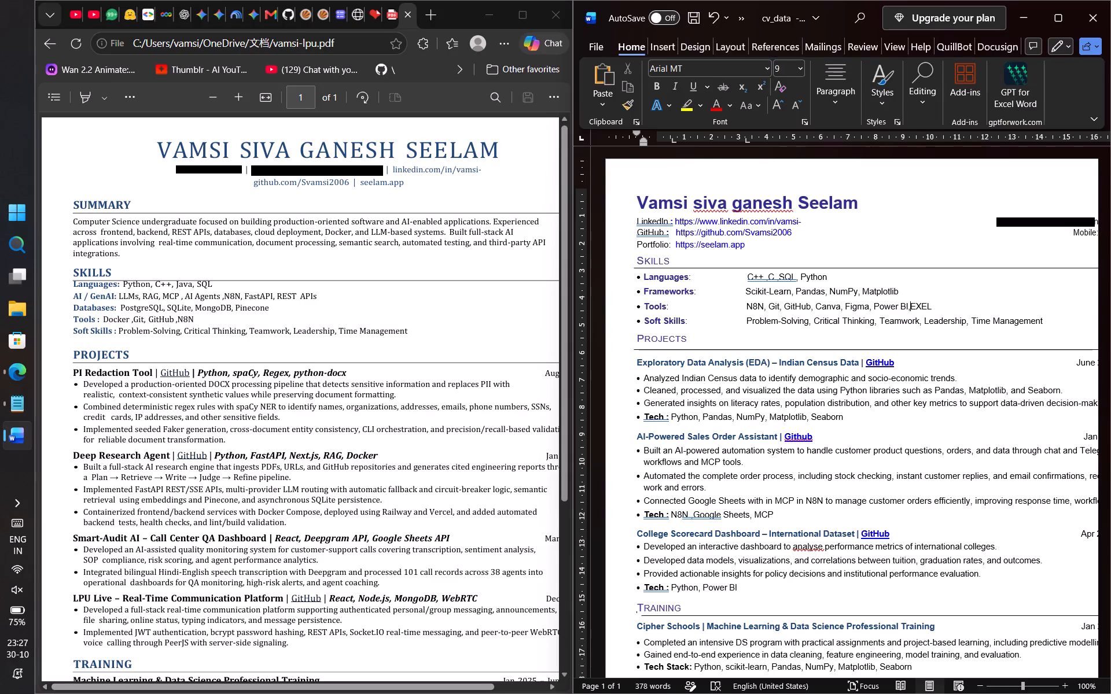
key("space")
Copy the Postman API Student Expert and MCP for Production Automation certifications from the PDF résumé into a new bullet ending cv_data's Certificates list.
scroll(855, 468, "down", 1)
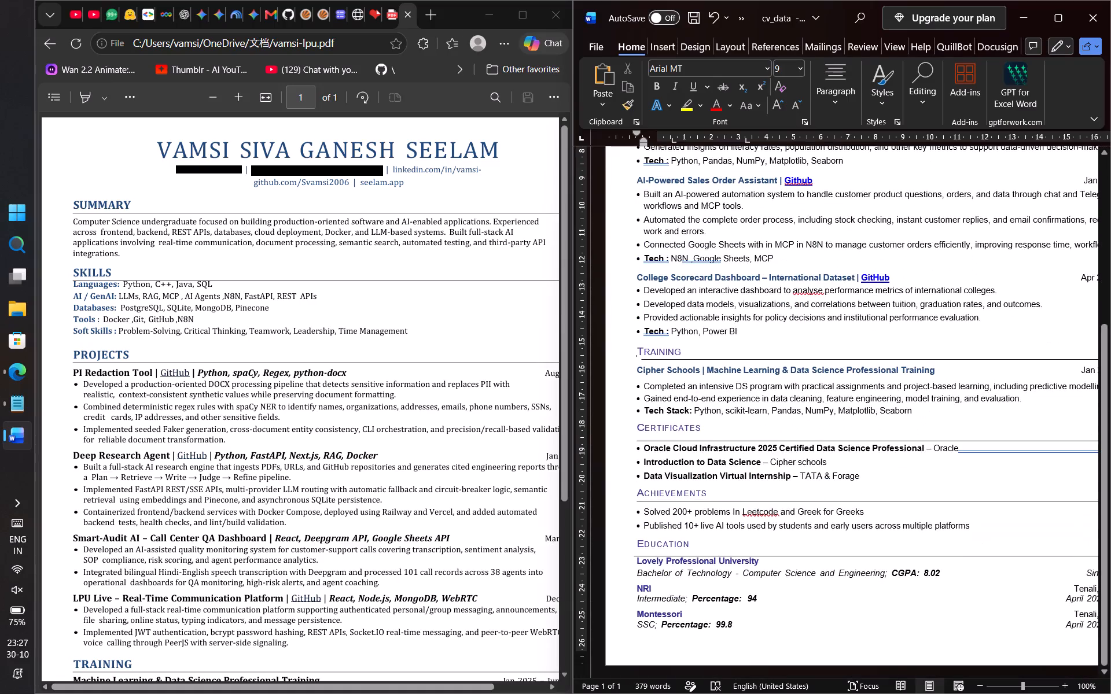
scroll(855, 468, "down", 1)
scroll(855, 468, "up", 2)
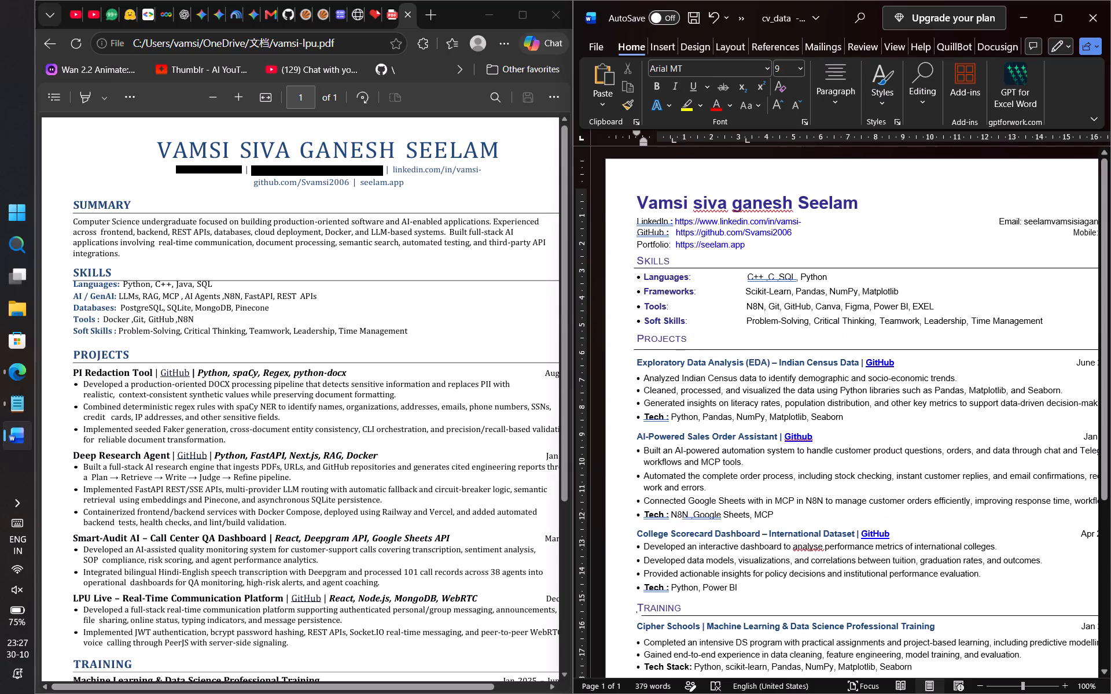
scroll(410, 402, "down", 2)
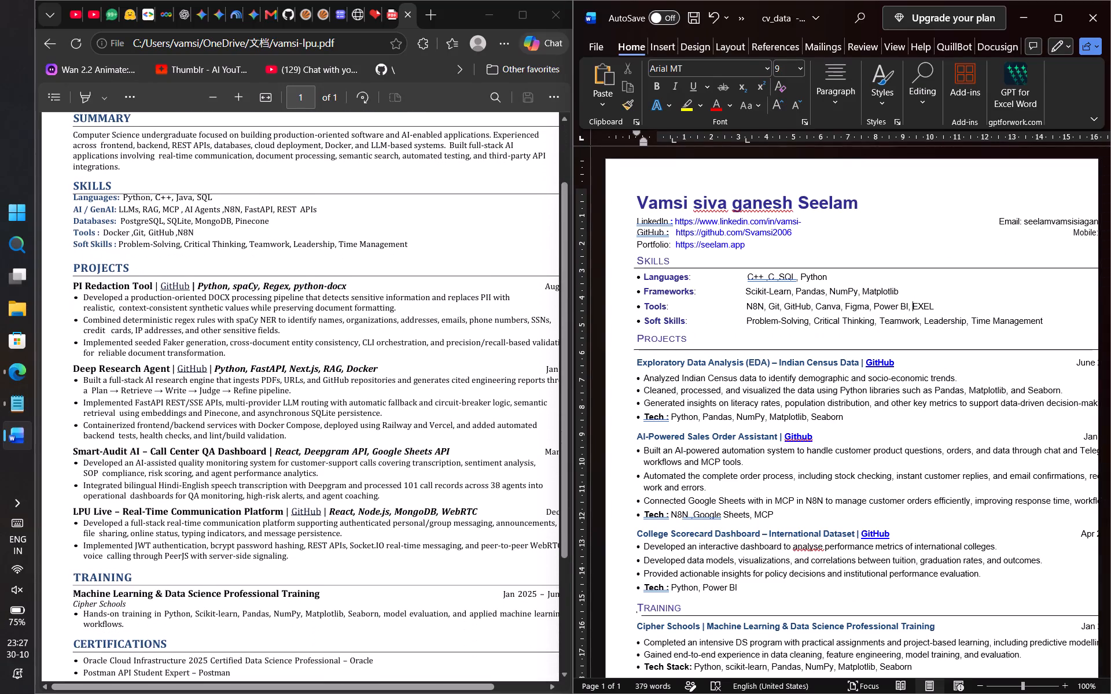
scroll(694, 504, "down", 2)
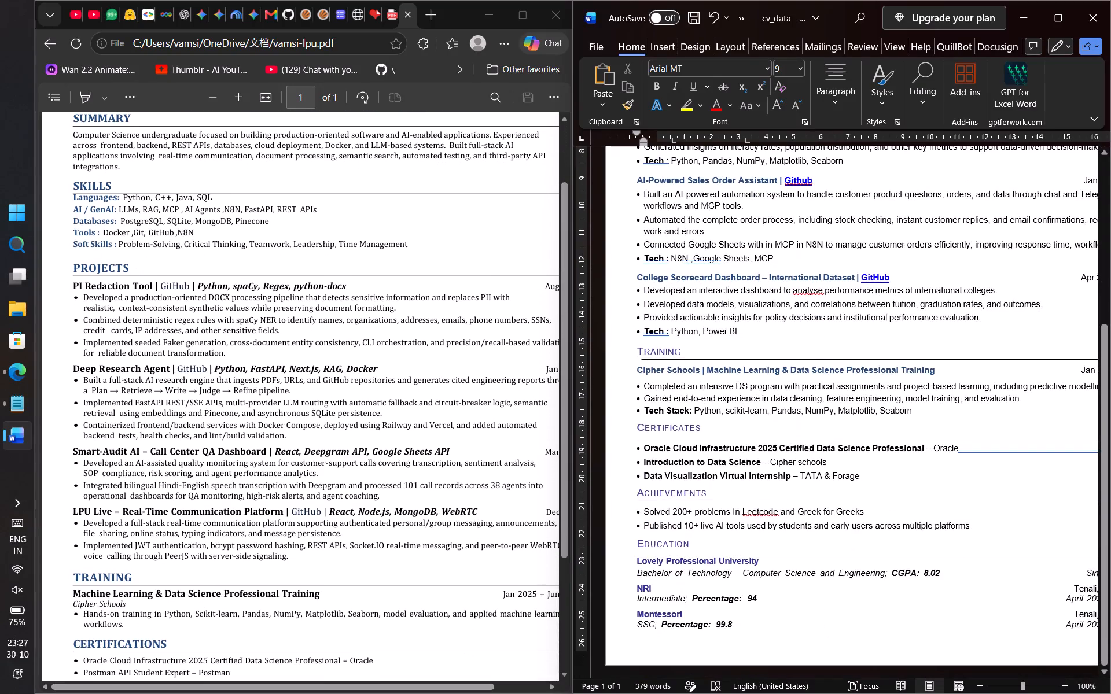
scroll(694, 504, "down", 1)
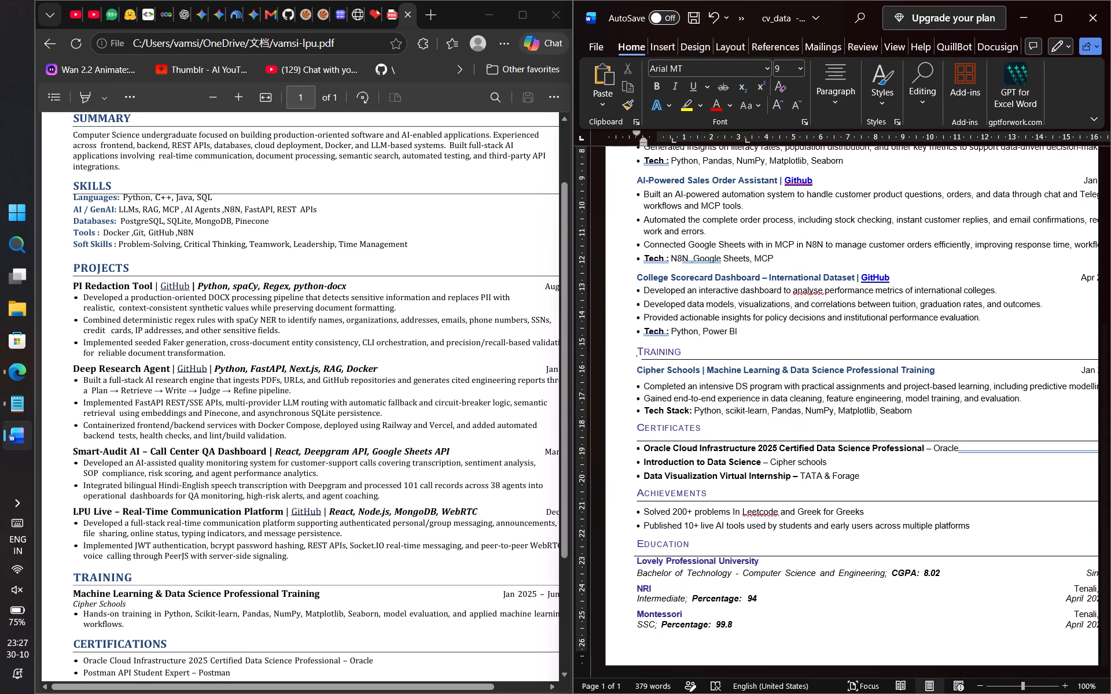
scroll(395, 494, "down", 3)
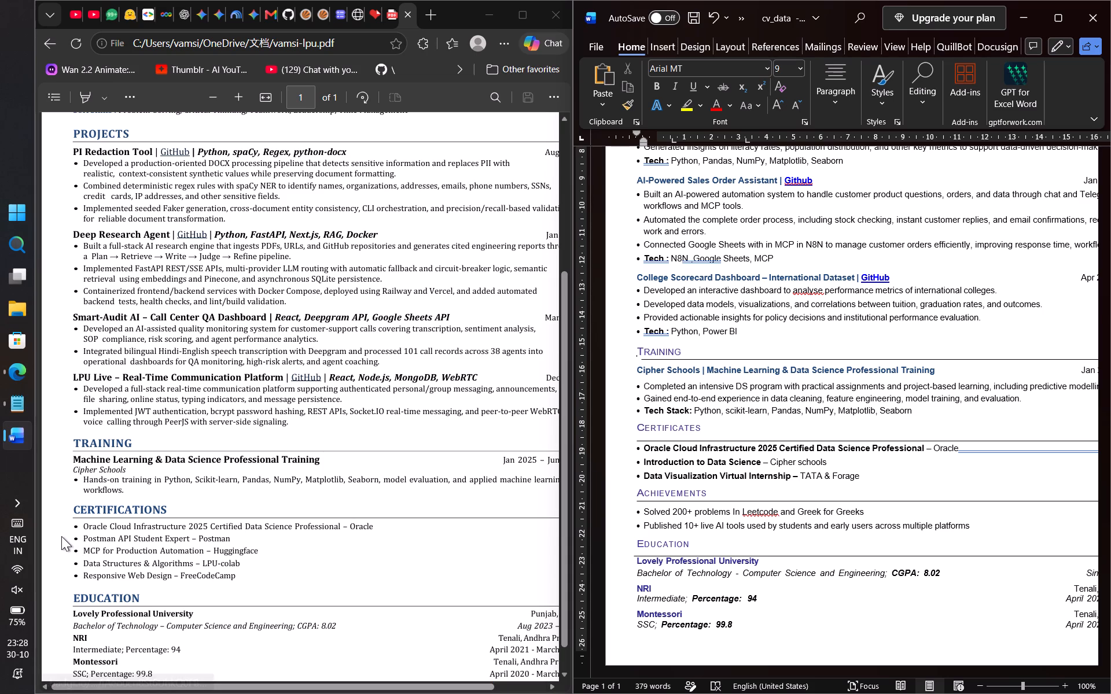
left_click_drag(72, 540, 120, 539)
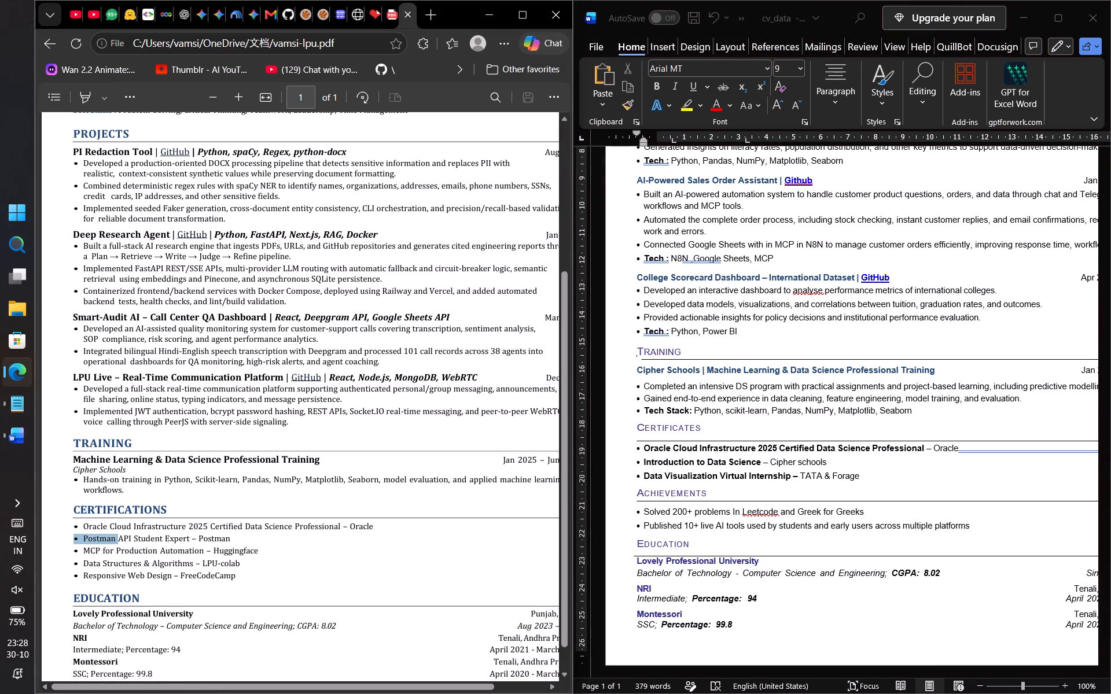
left_click_drag(120, 539, 267, 548)
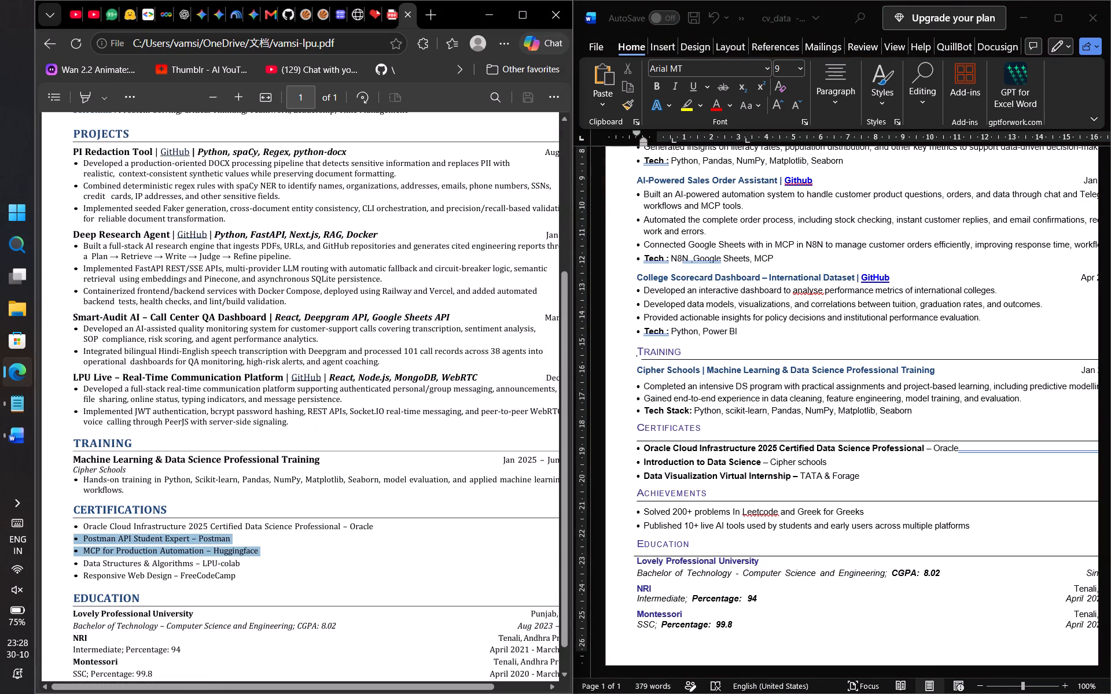
key("ctrl+c")
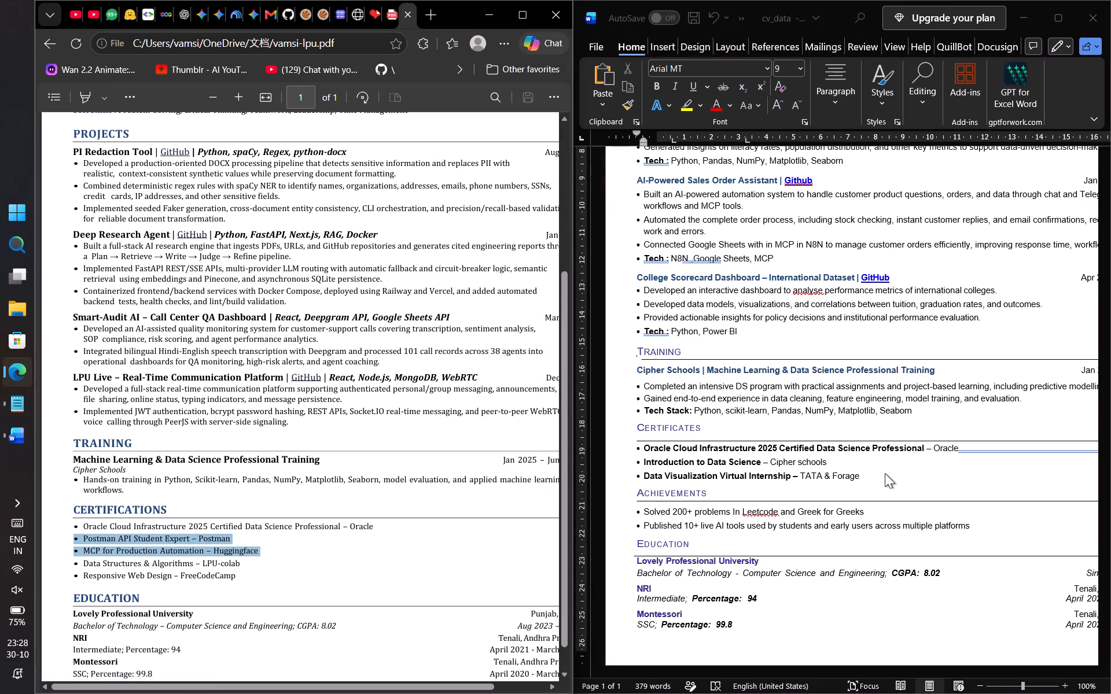
left_click(885, 473)
left_click(875, 475)
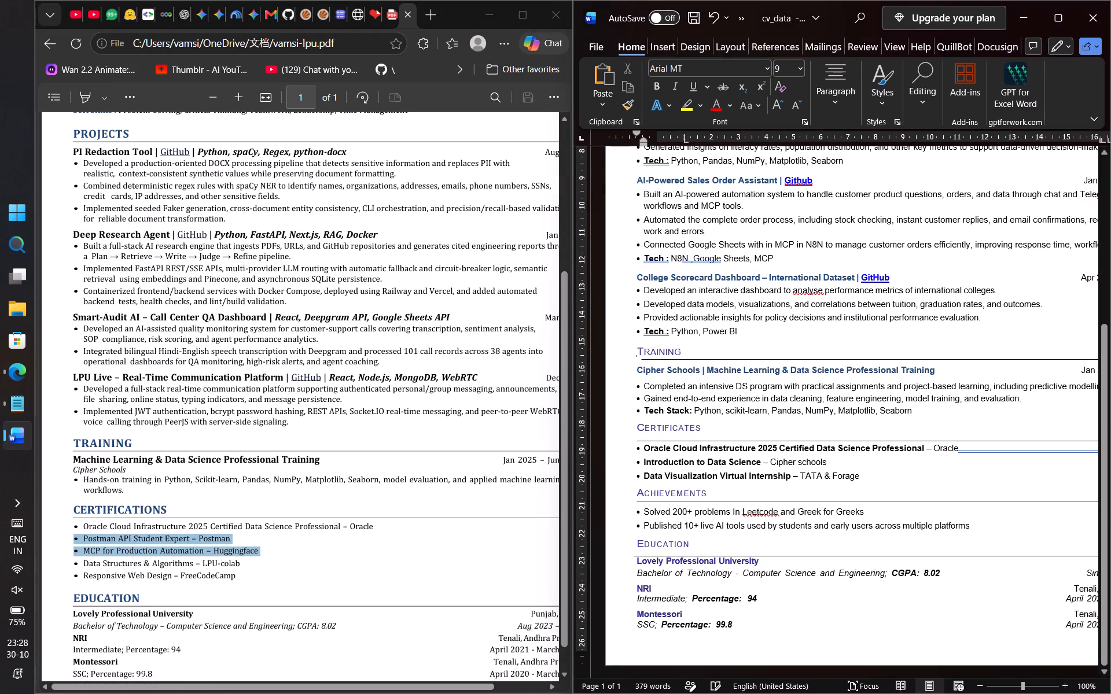
key("Return")
key("ctrl+v")
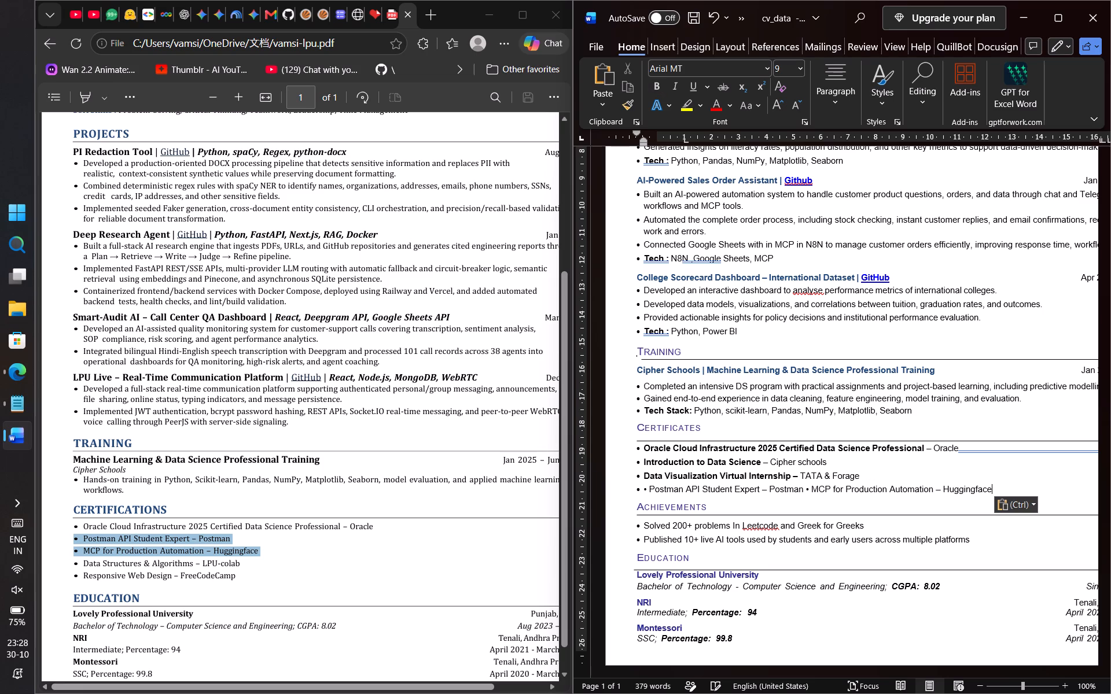
Split the pasted certifications into separate bullets for Postman API Student Expert and MCP for Production Automation, removing the extra bullet characters and leading spaces.
left_click(807, 491)
key("Return")
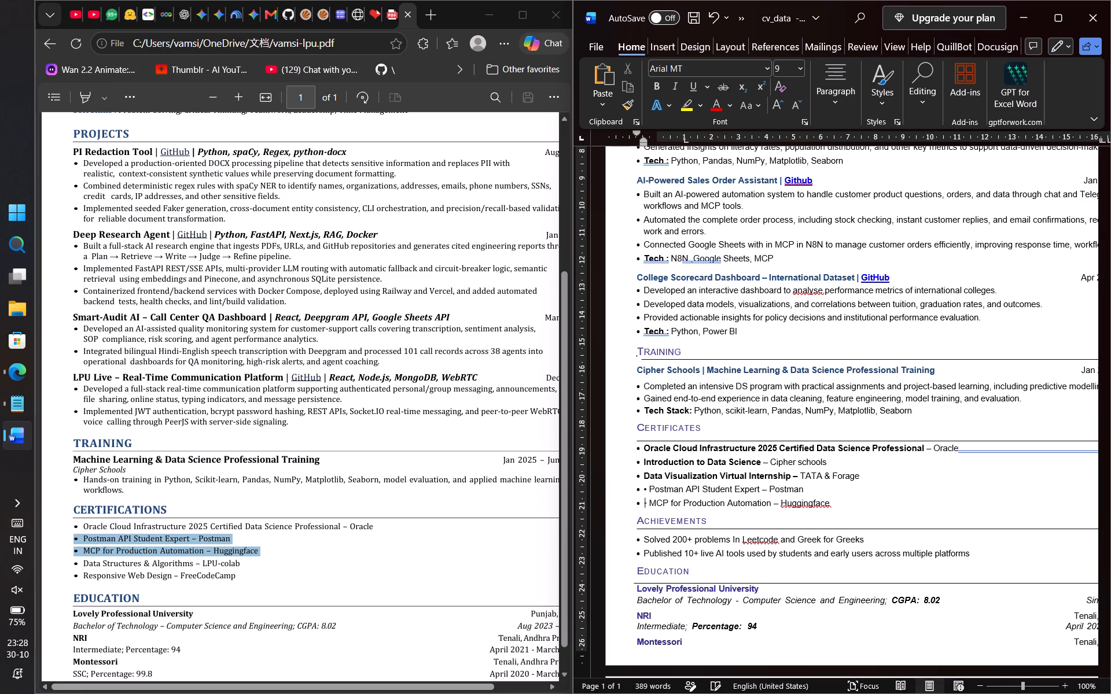
key("Delete")
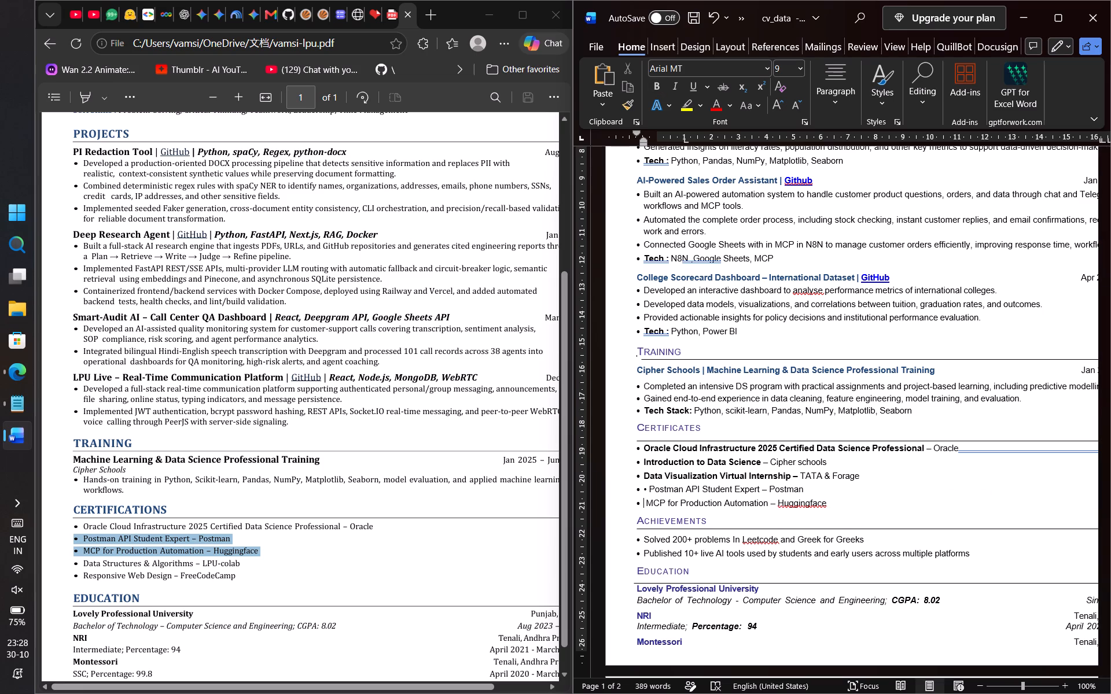
key("Up")
key("Delete")
key("Delete")
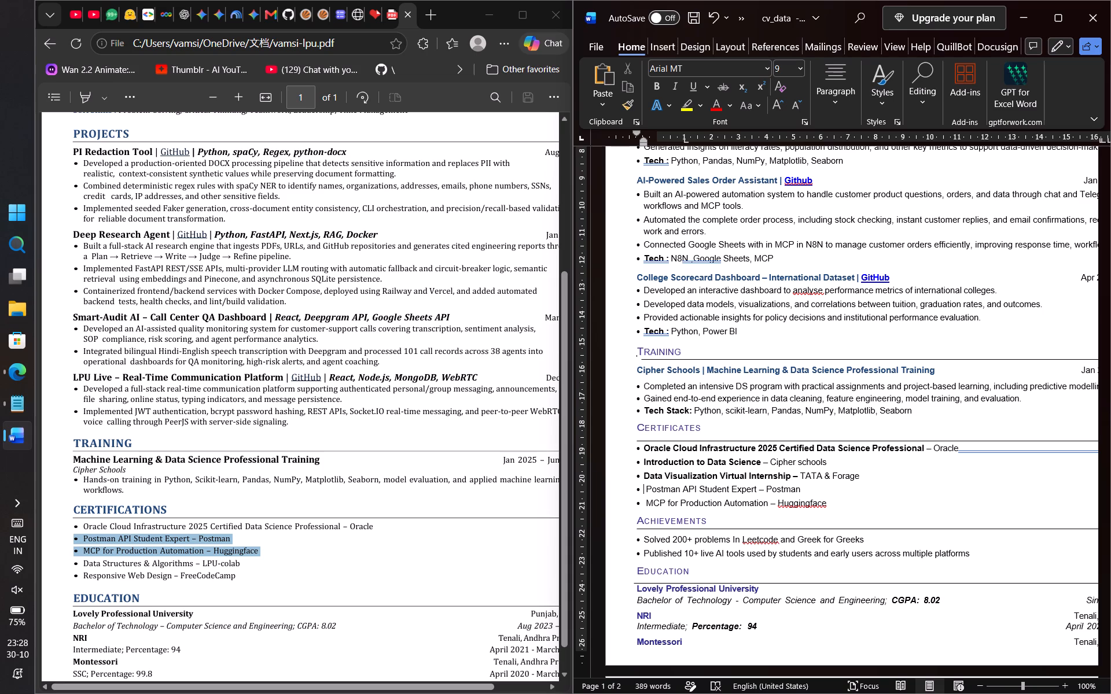
key("Down")
key("Delete")
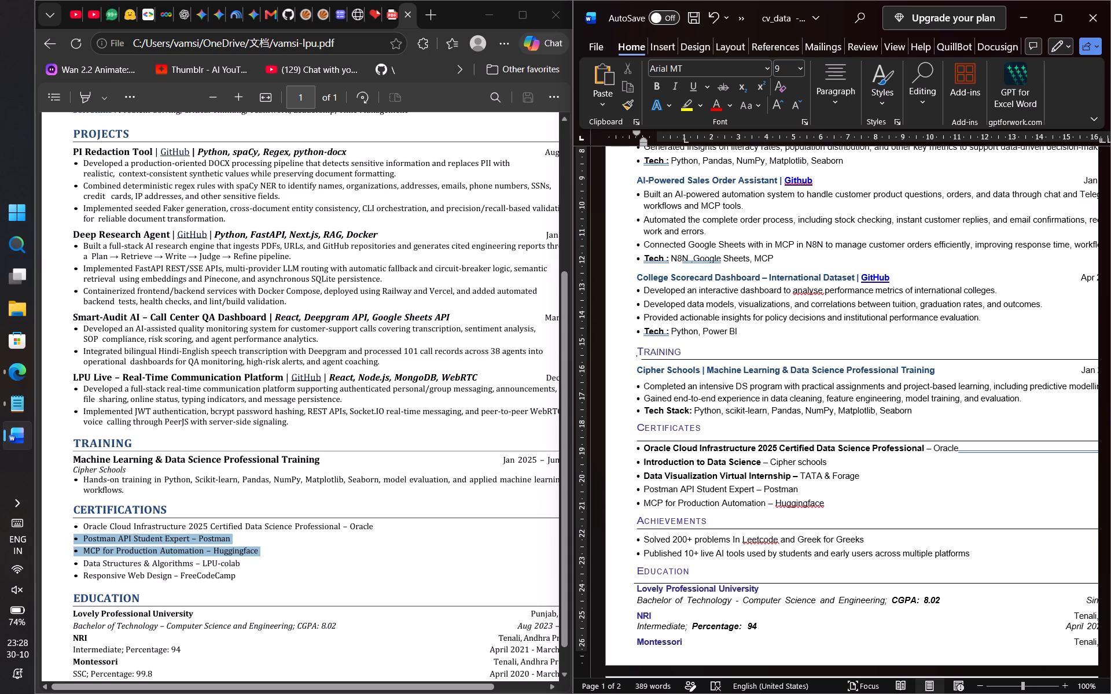
left_click(829, 501)
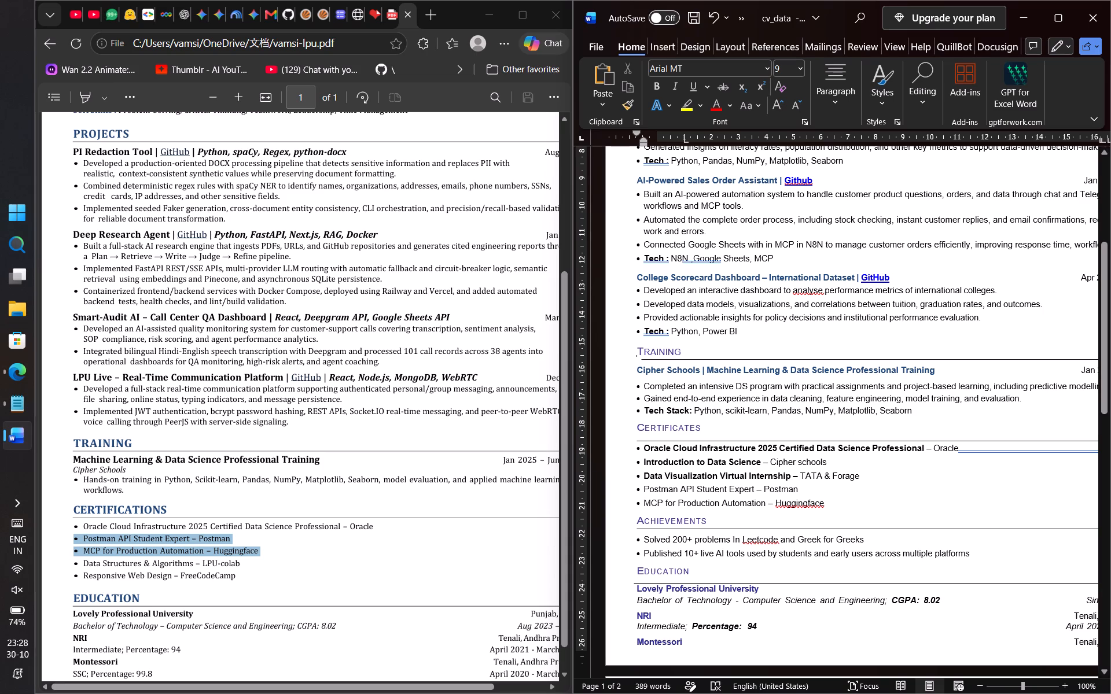
Bold the certificate titles "Postman API Student Expert" and "MCP for Production Automation", leaving the issuer names in regular weight.
left_click_drag(756, 489, 658, 493)
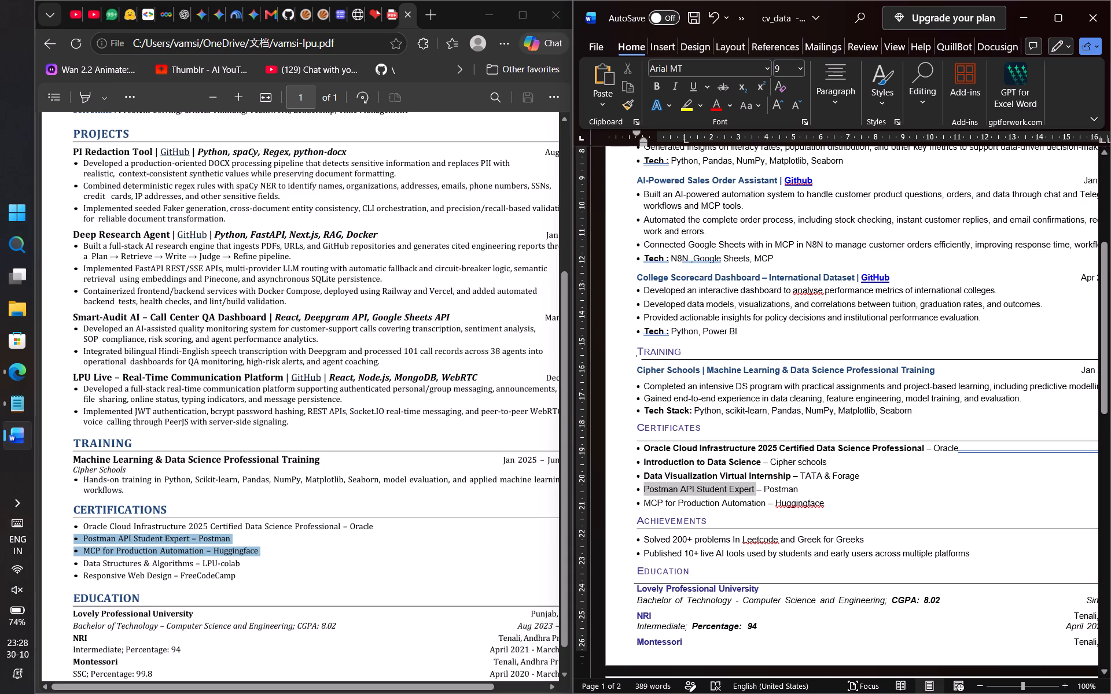
left_click_drag(658, 493, 650, 492)
key("ctrl+b")
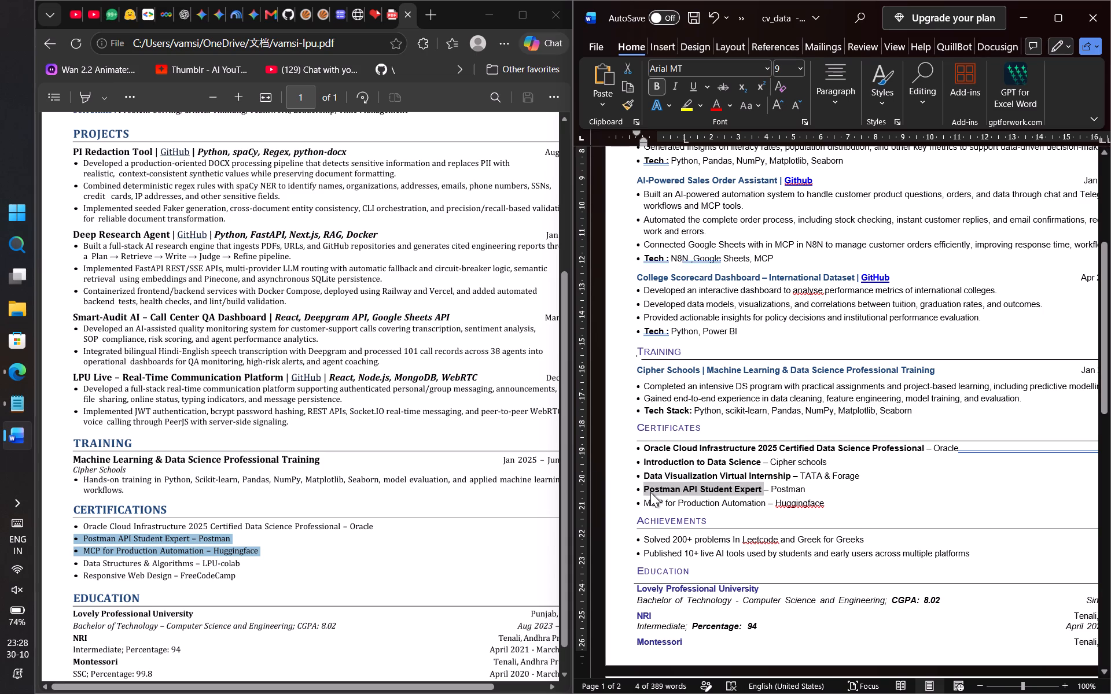
key("Down")
key("shift+Home")
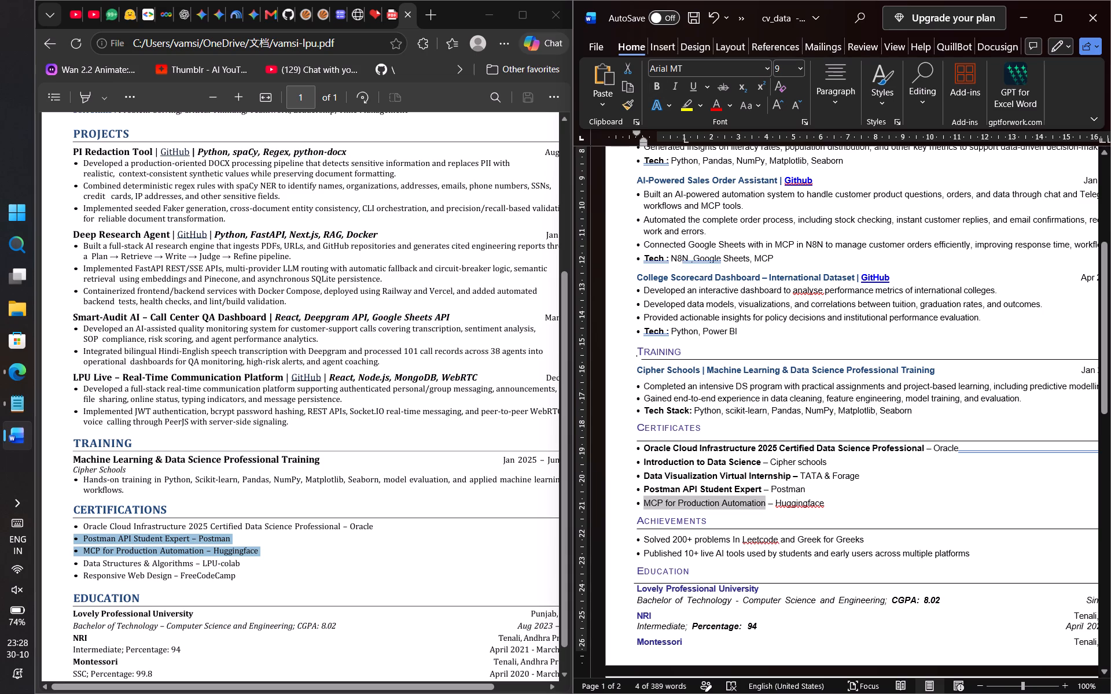
key("ctrl+b")
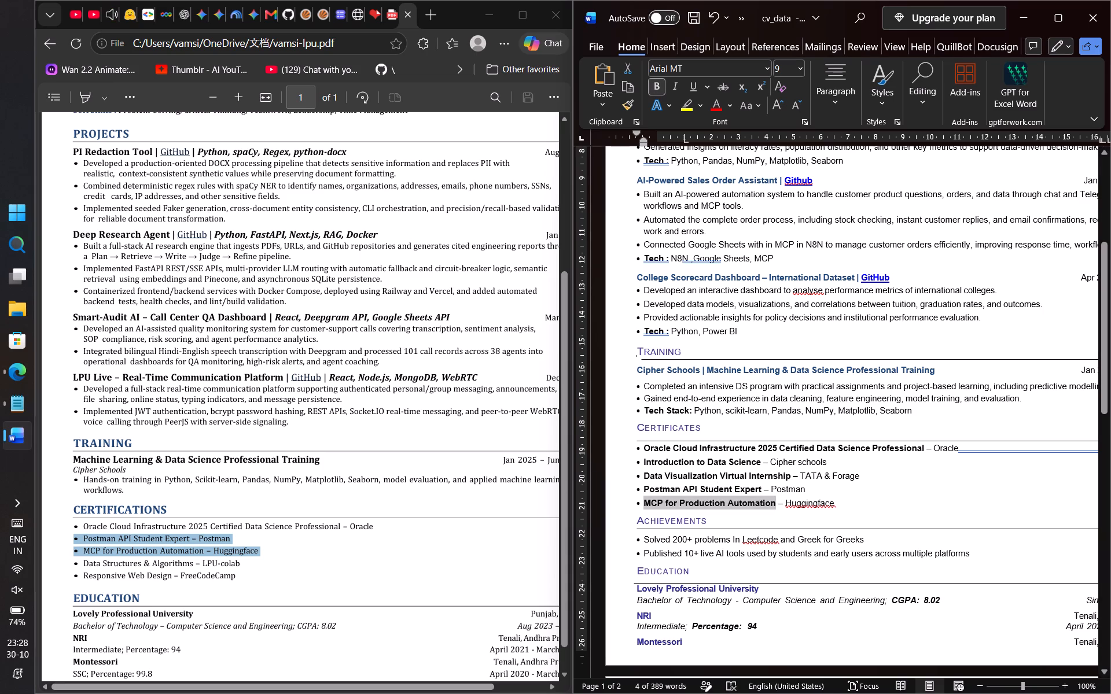
Collapse the Achievements heading and delete the whole section, including its bullets, from the cv_data résumé.
left_click(630, 520)
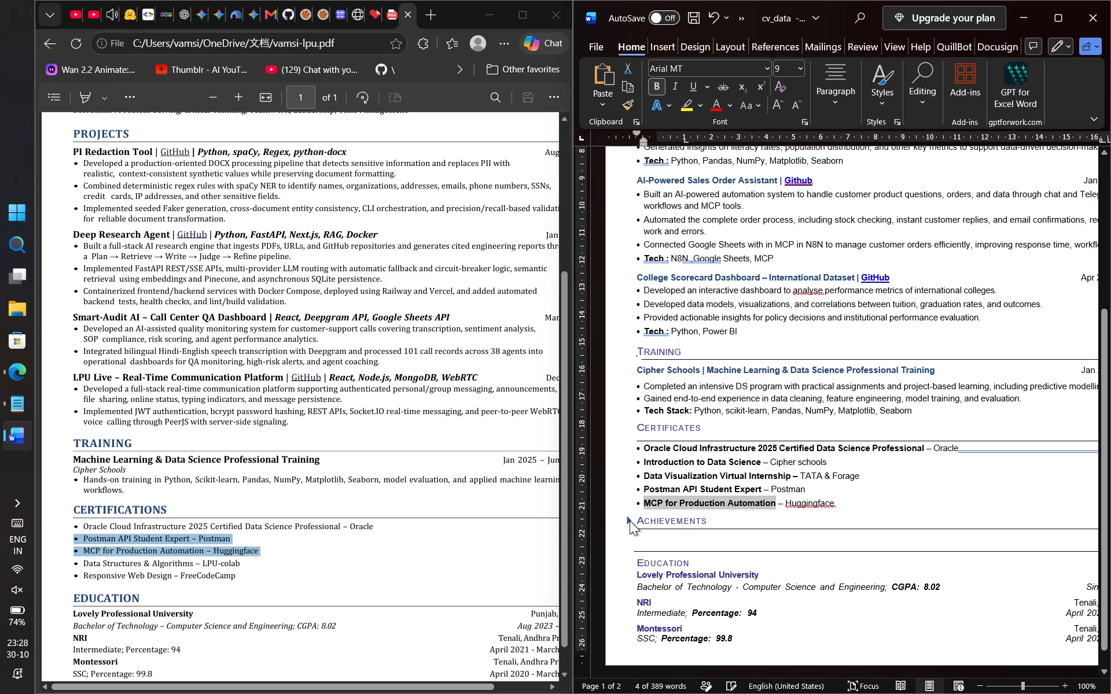
left_click(638, 520)
left_click_drag(638, 520, 639, 522)
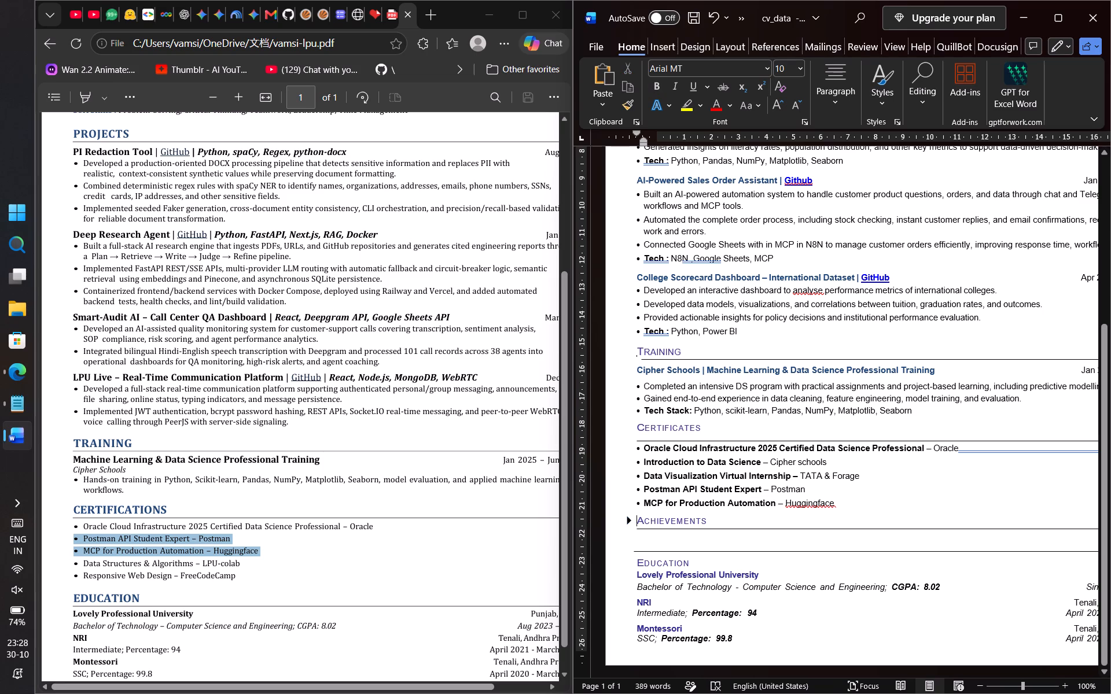
left_click_drag(639, 522, 735, 525)
key("BackSpace")
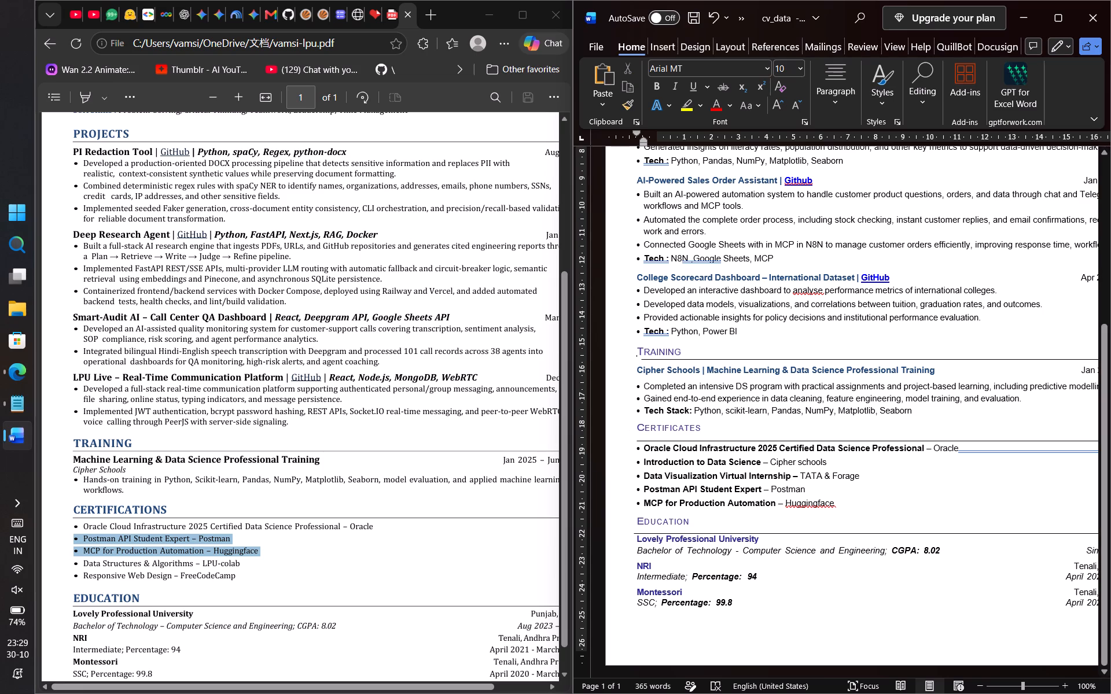
Review the cv_data résumé, checking the dates along the page's right margin and the sections back up to the header.
scroll(819, 411, "up", 2)
scroll(907, 403, "right", 1)
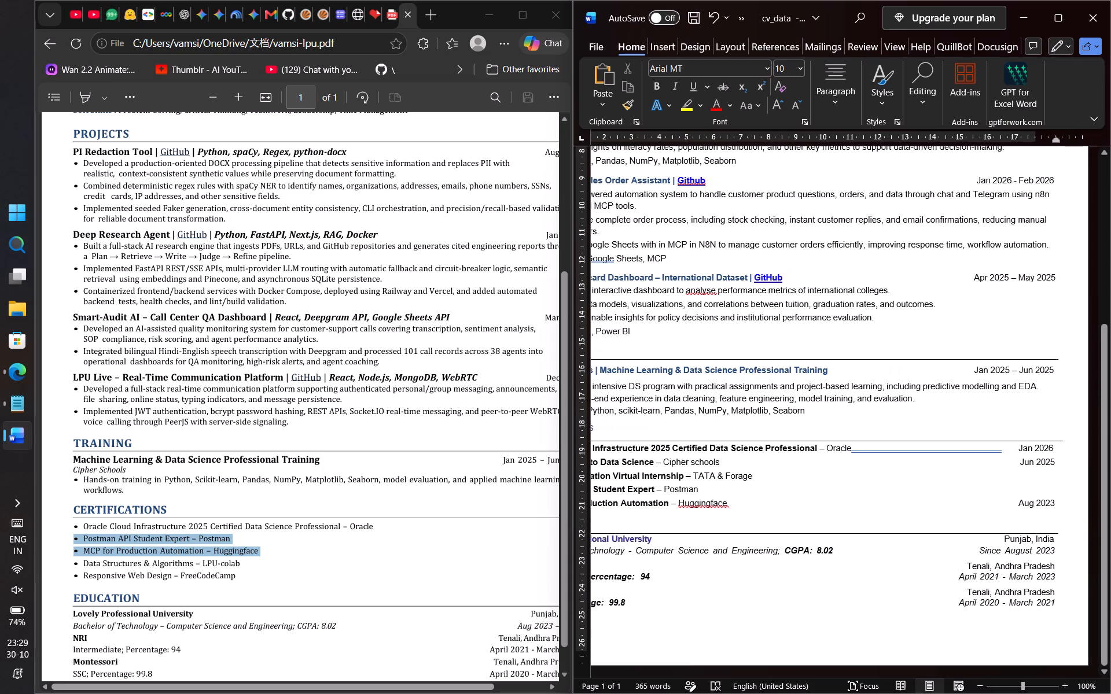
scroll(907, 403, "right", 1)
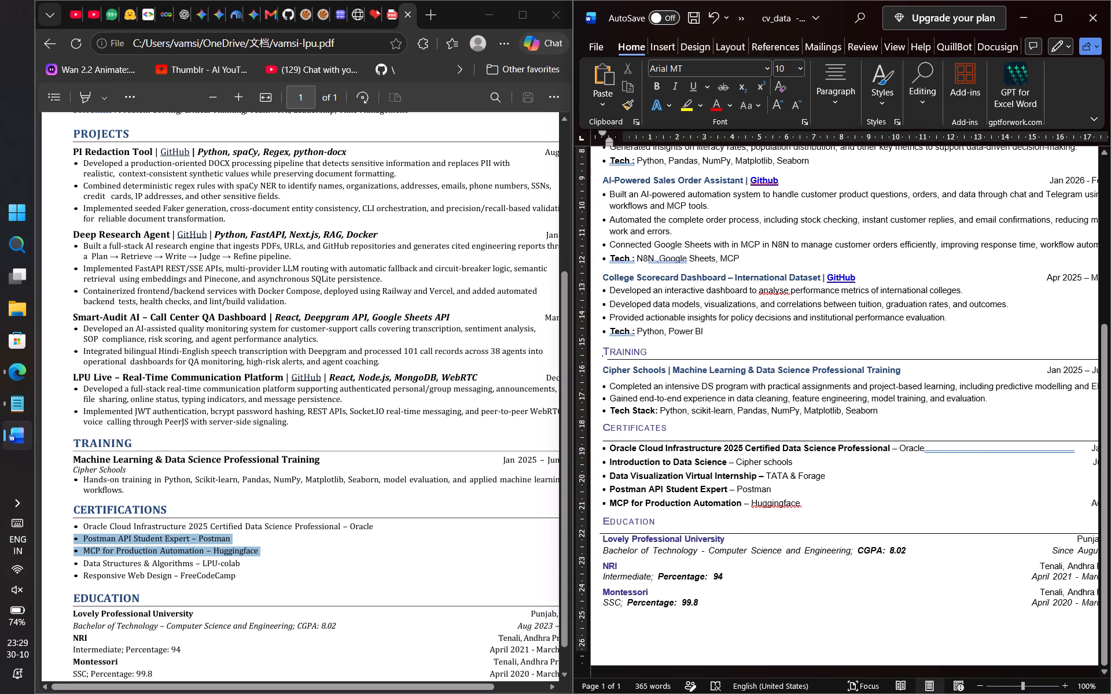
scroll(907, 403, "right", 2)
scroll(907, 403, "up", 1)
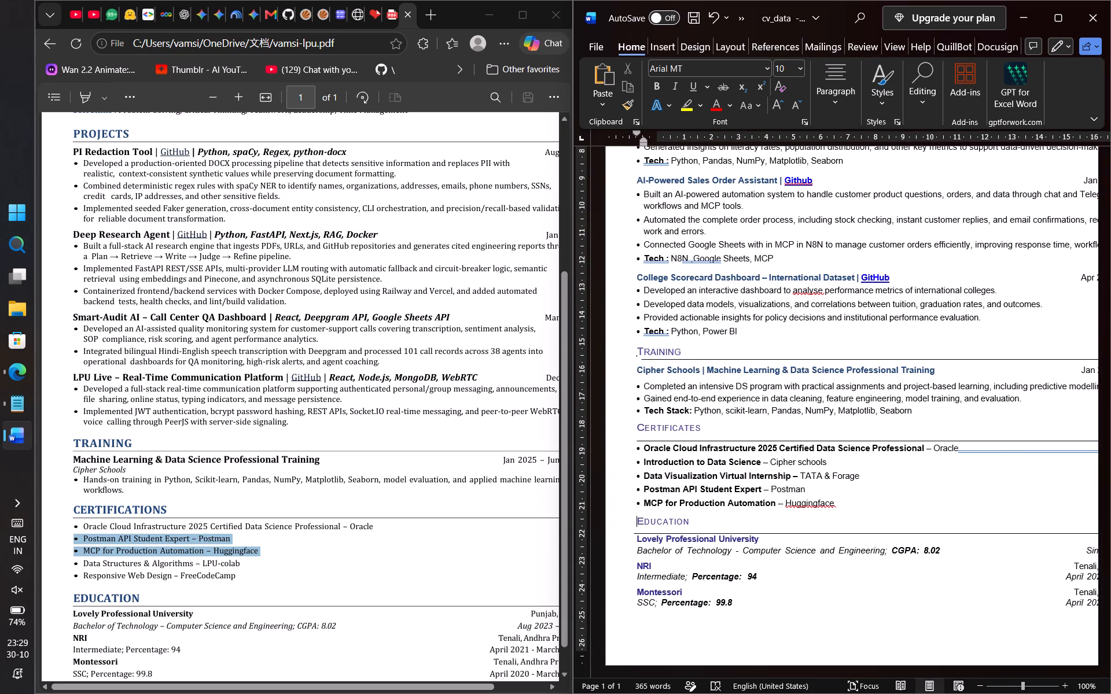
scroll(907, 403, "up", 1)
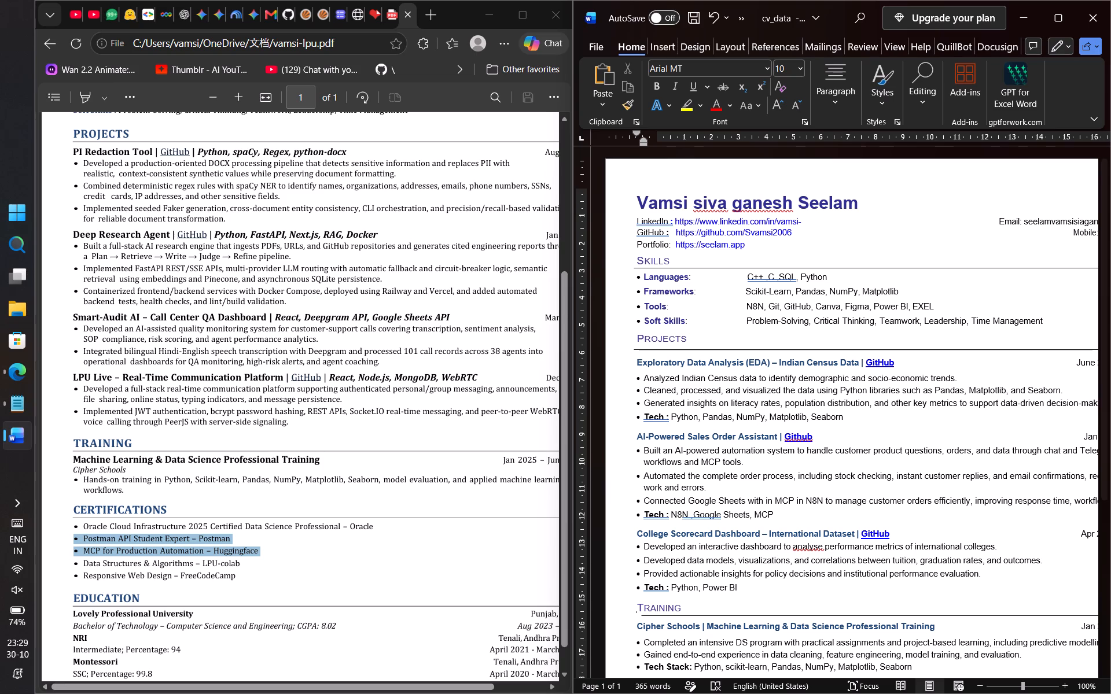
left_click(388, 14)
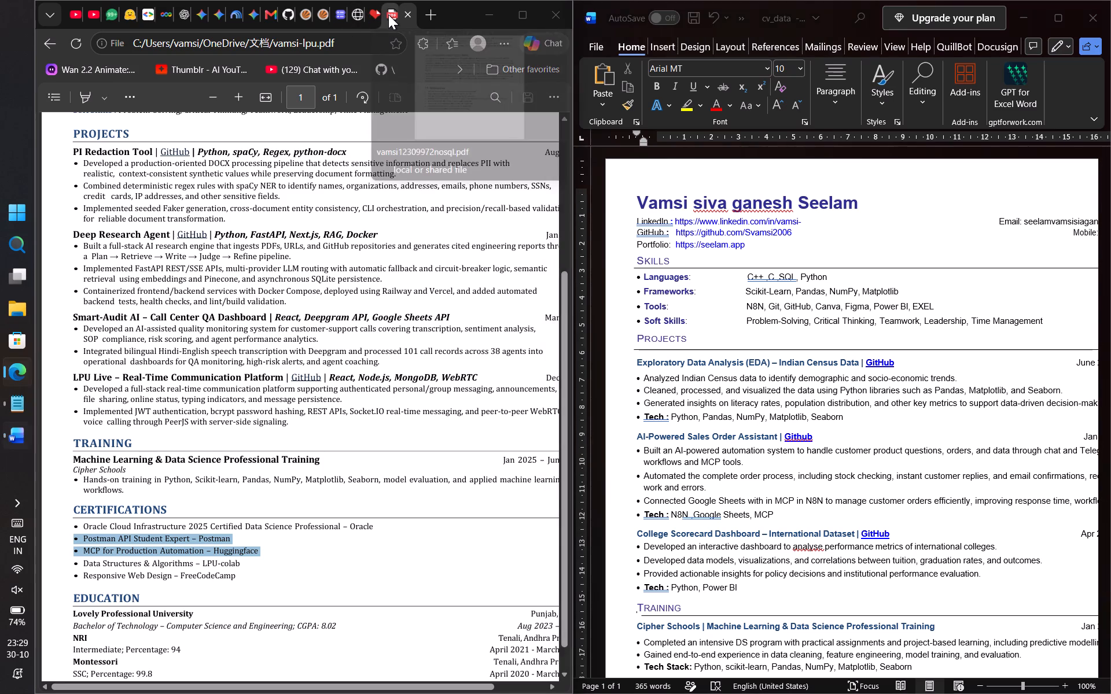
left_click(268, 48)
type("github")
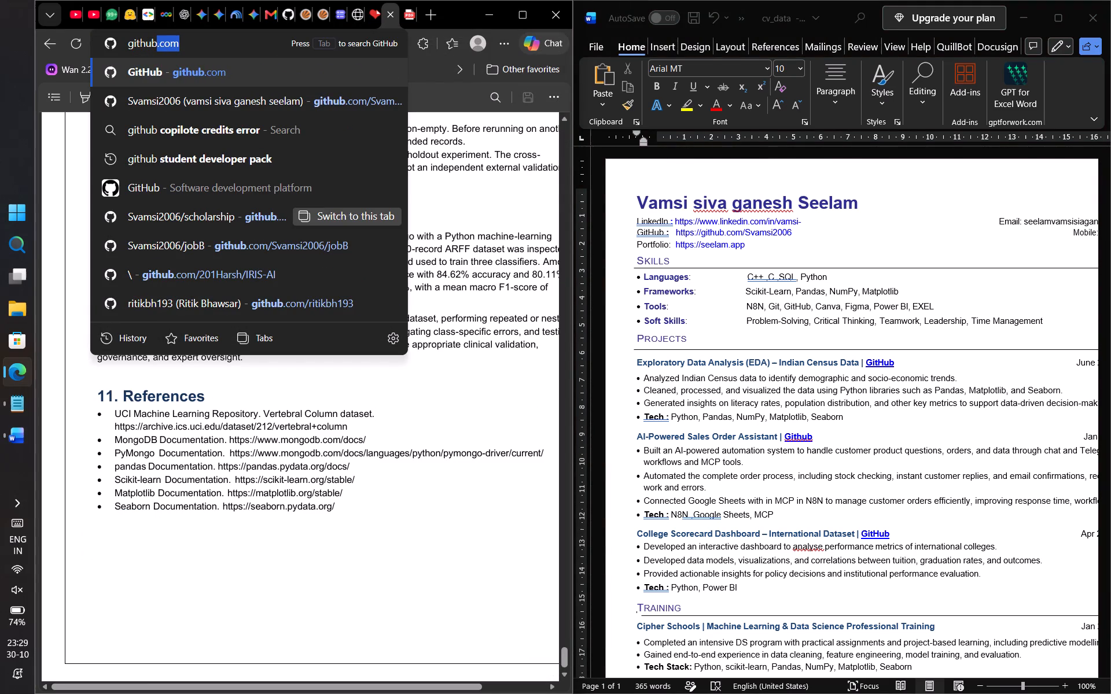
key("Down")
key("Return")
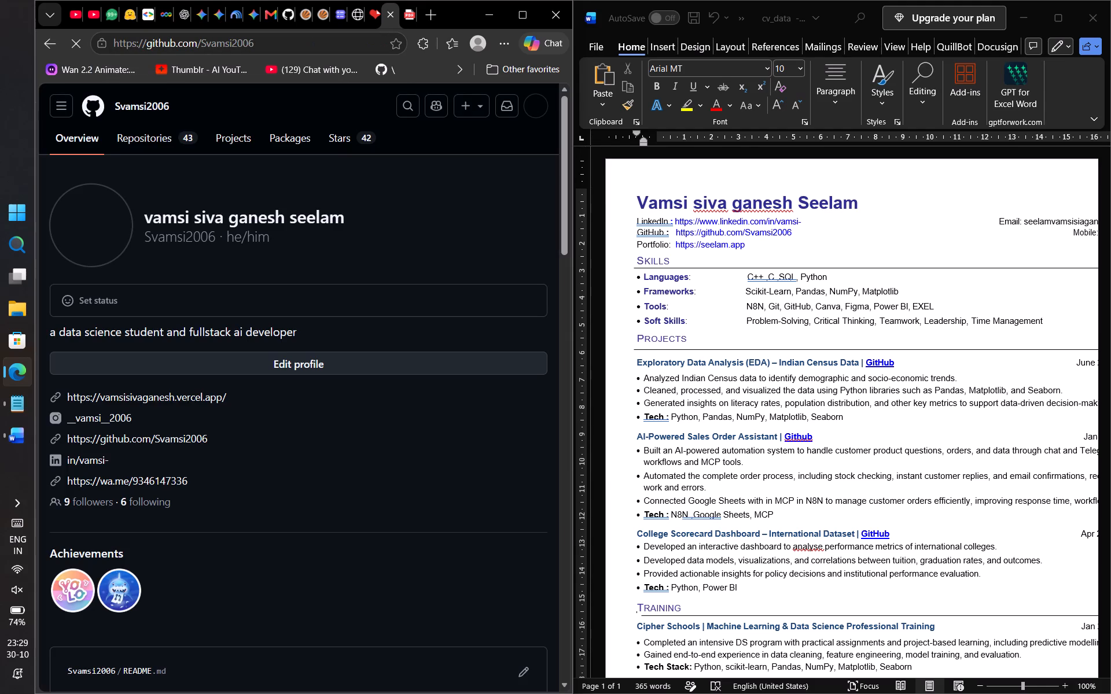
Open the GitHub profile's repository list and maximize the browser window to browse it.
left_click(139, 139)
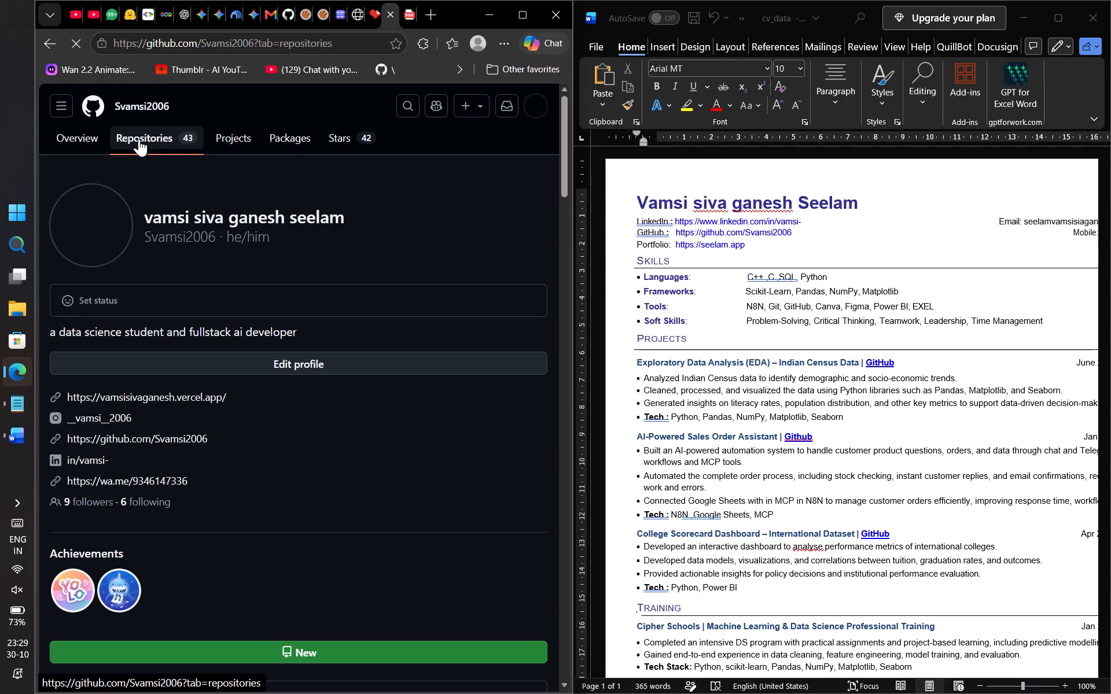
scroll(243, 579, "down", 1)
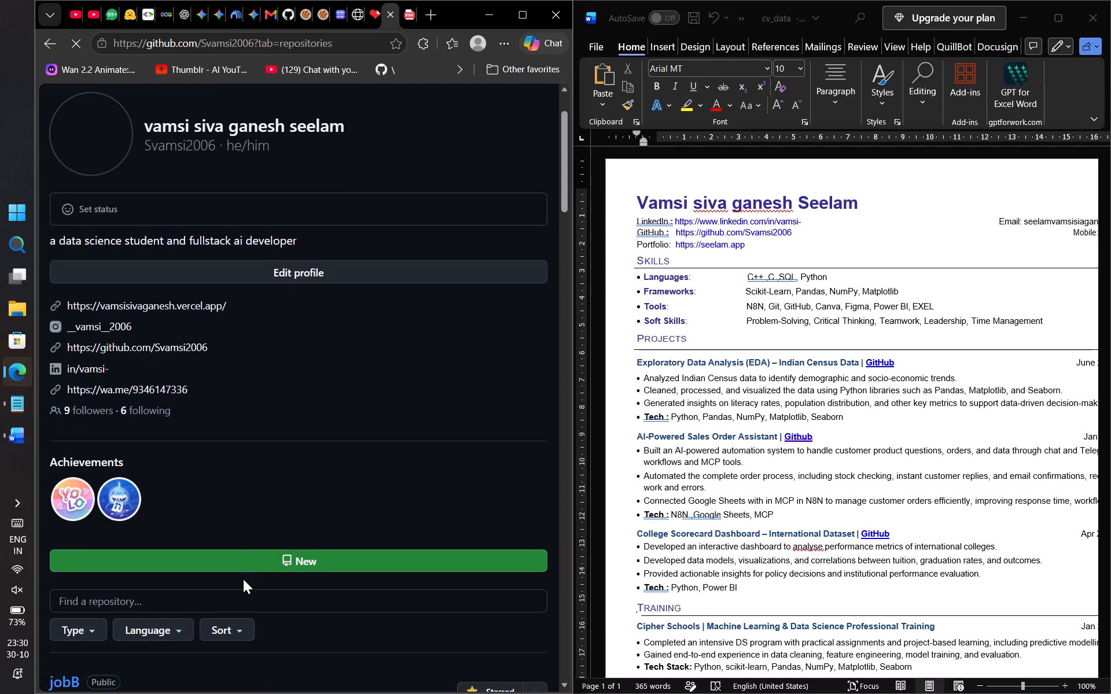
scroll(243, 579, "down", 2)
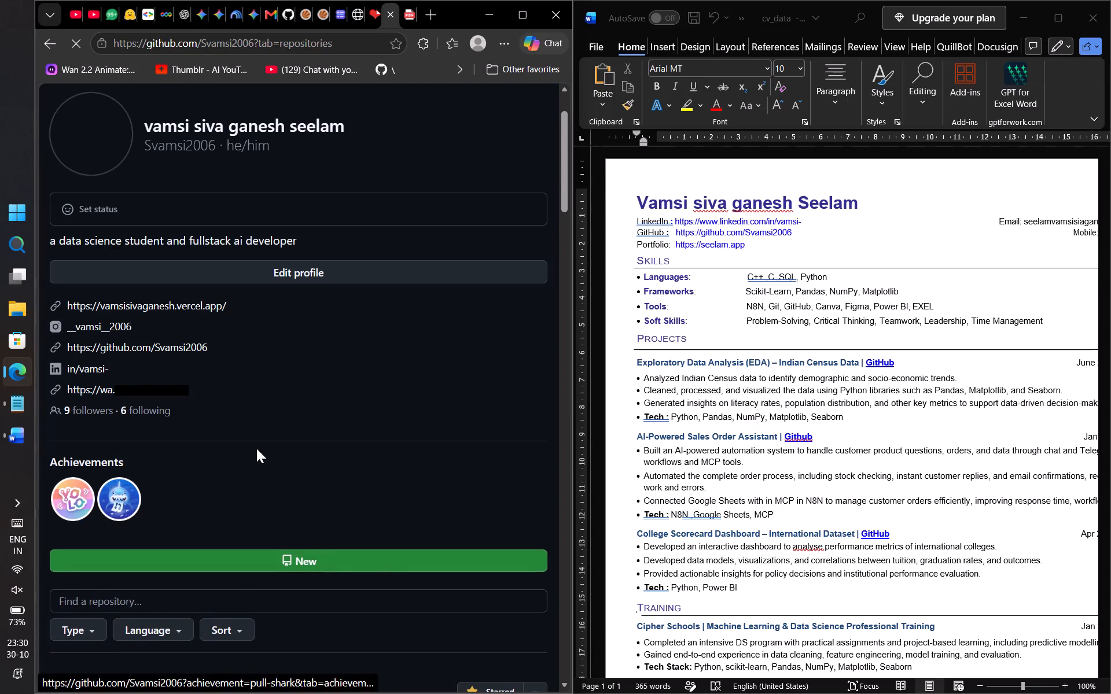
scroll(242, 423, "down", 1)
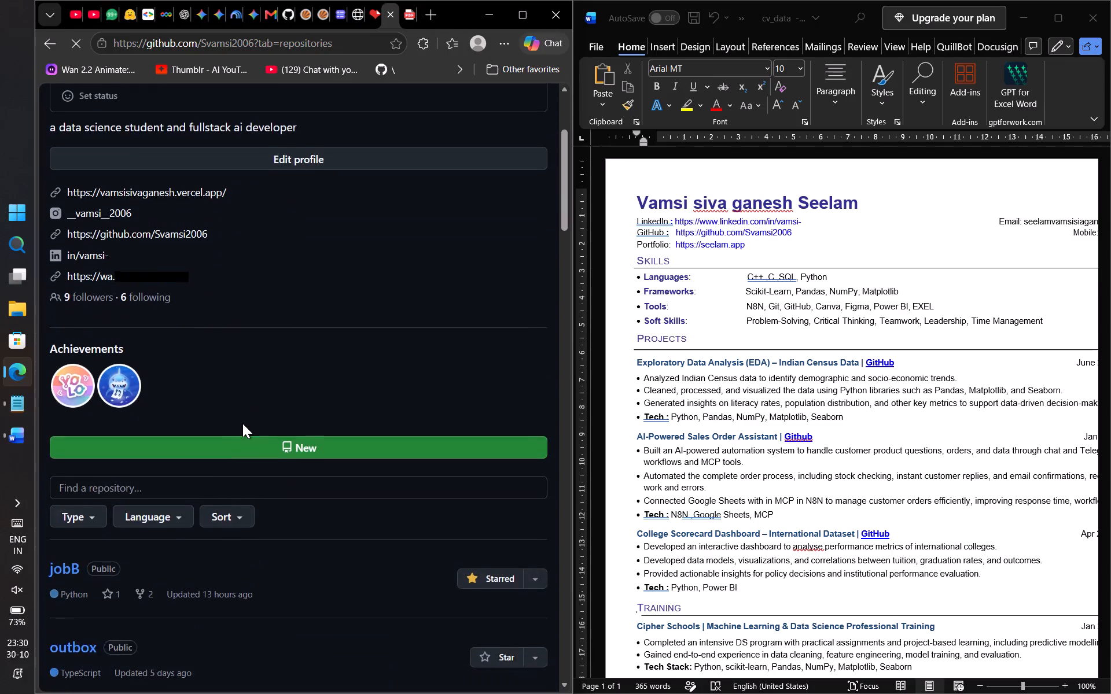
scroll(242, 423, "down", 1)
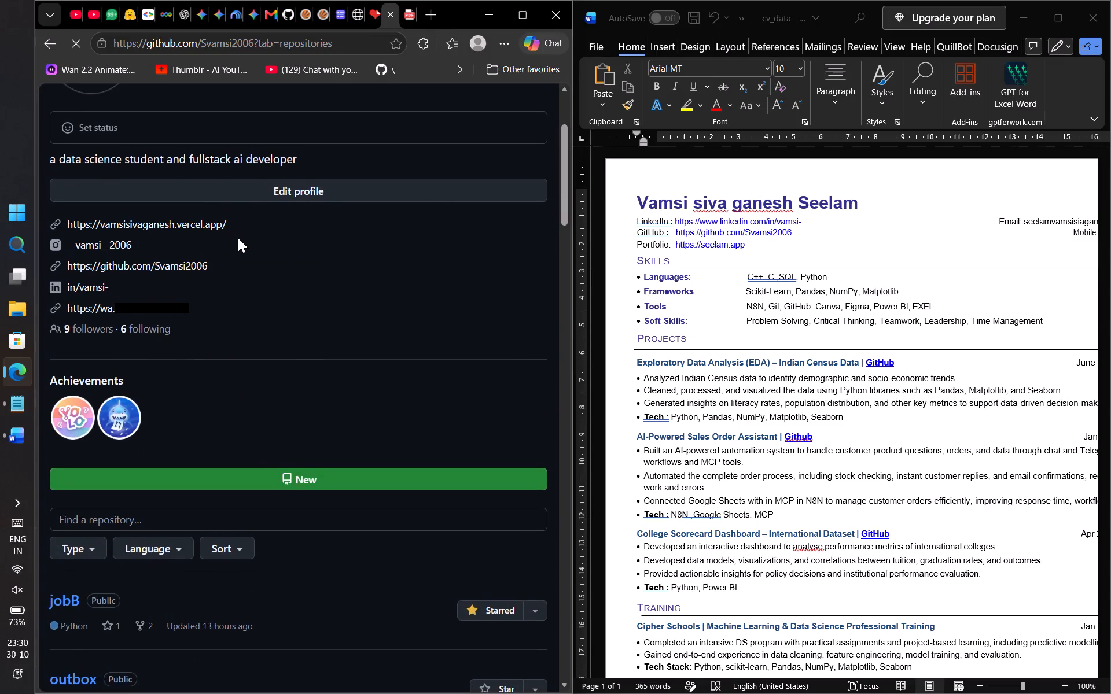
left_click(520, 15)
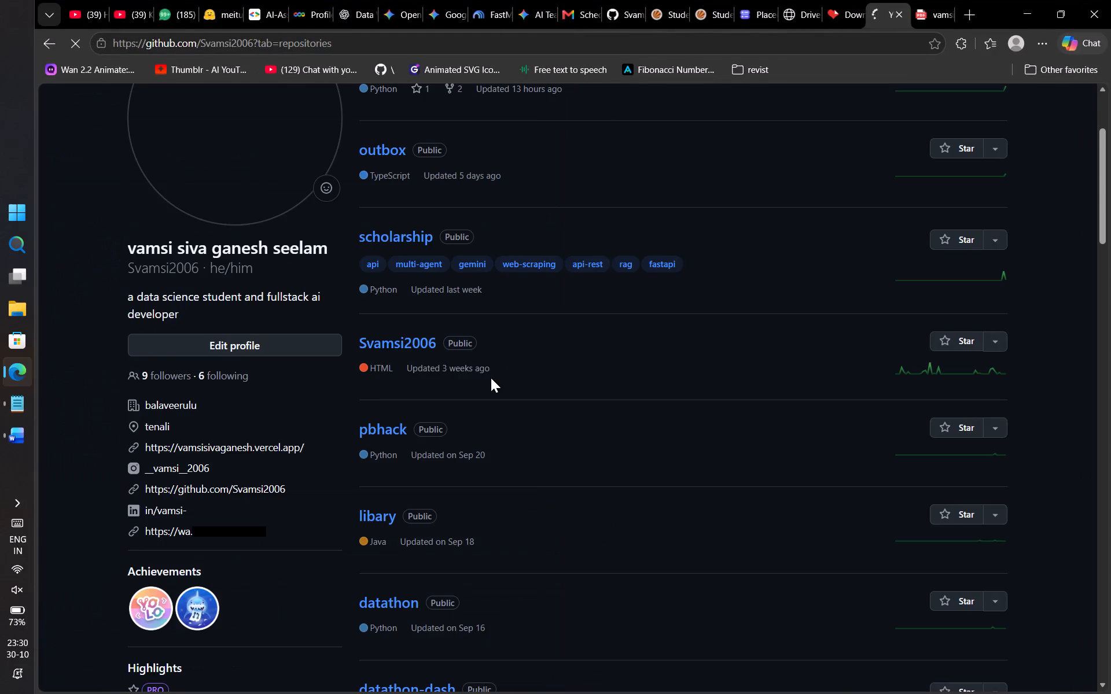
scroll(491, 378, "up", 1)
left_click(269, 405)
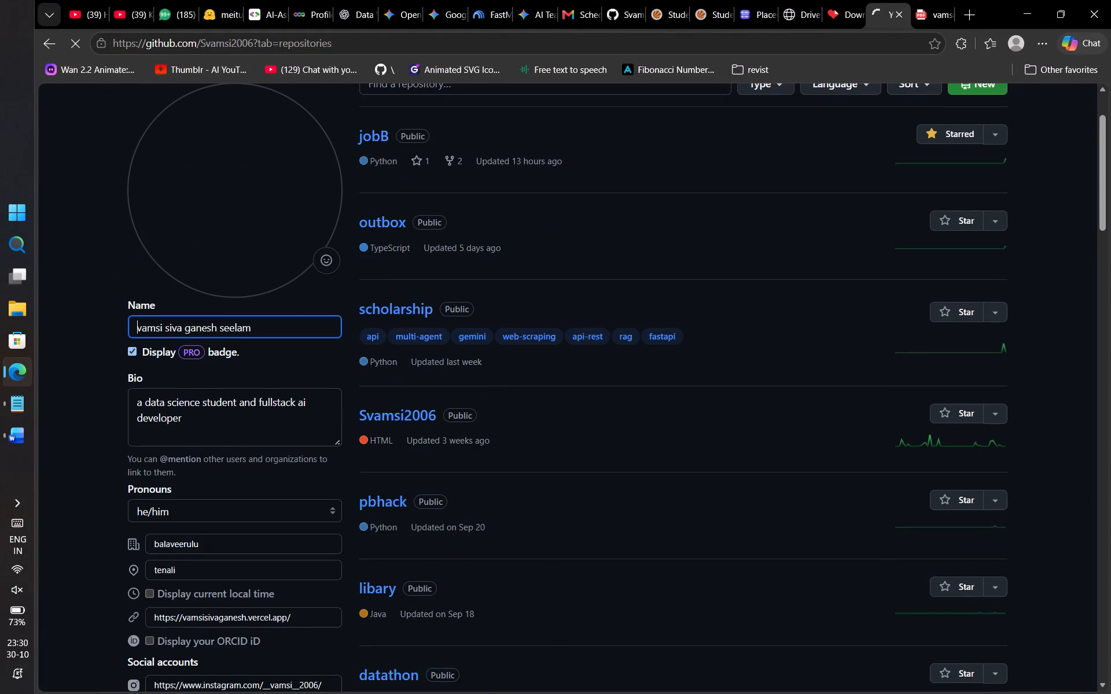
scroll(232, 544, "down", 2)
left_click(296, 536)
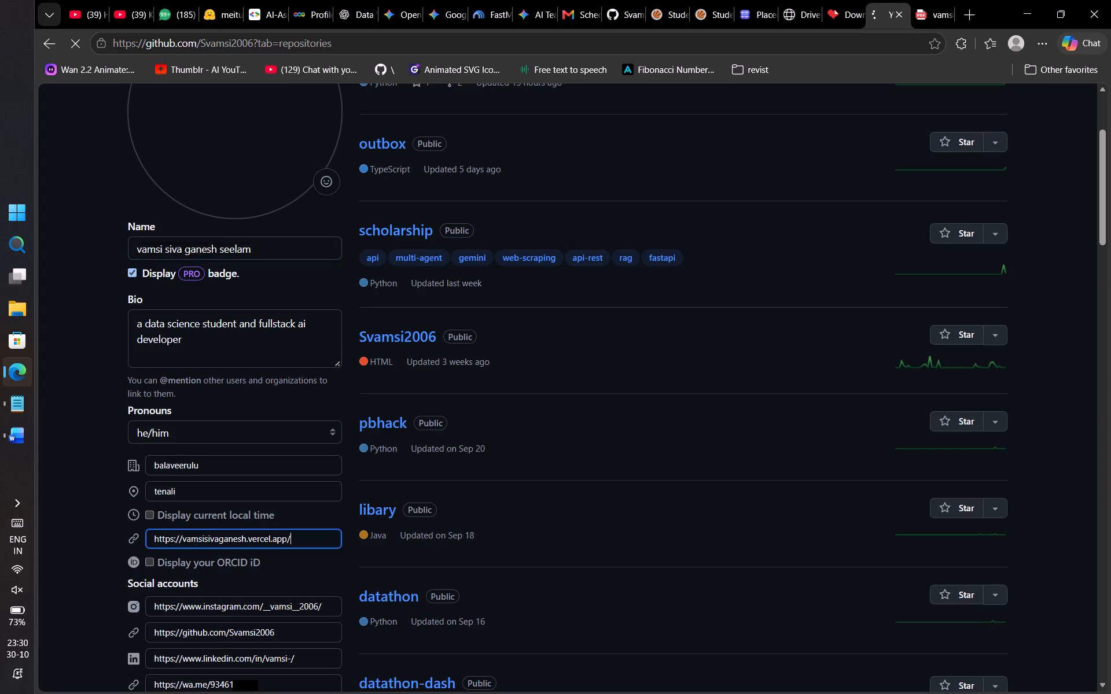
left_click_drag(296, 536, 178, 538)
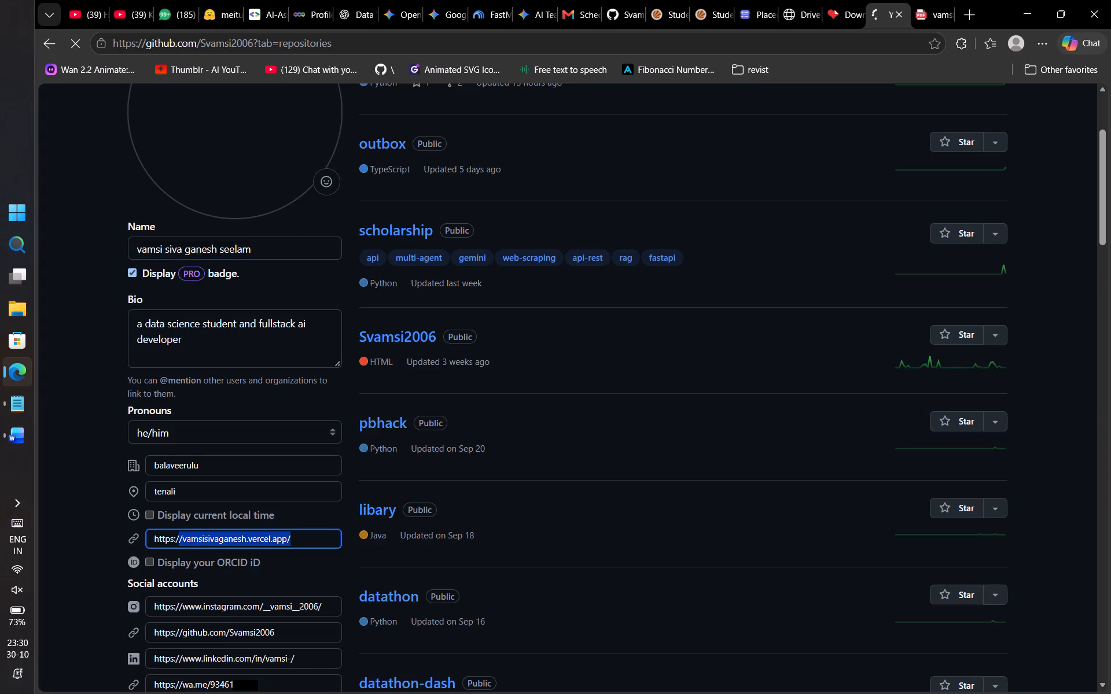
left_click_drag(178, 538, 182, 538)
key("BackSpace")
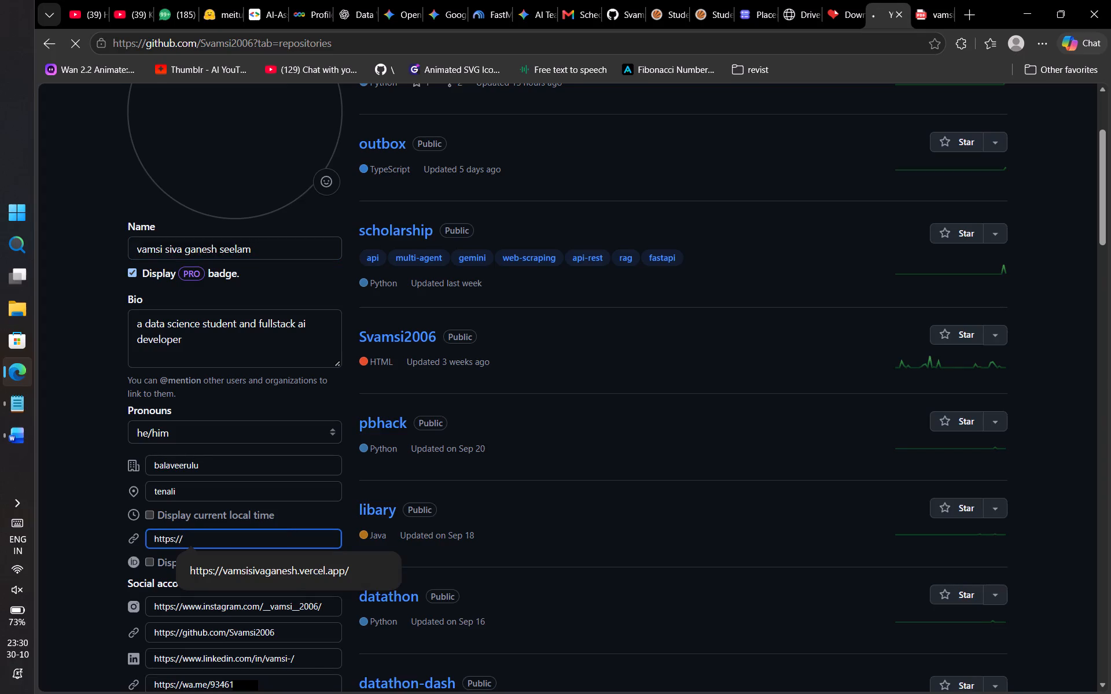
type("seelam.app")
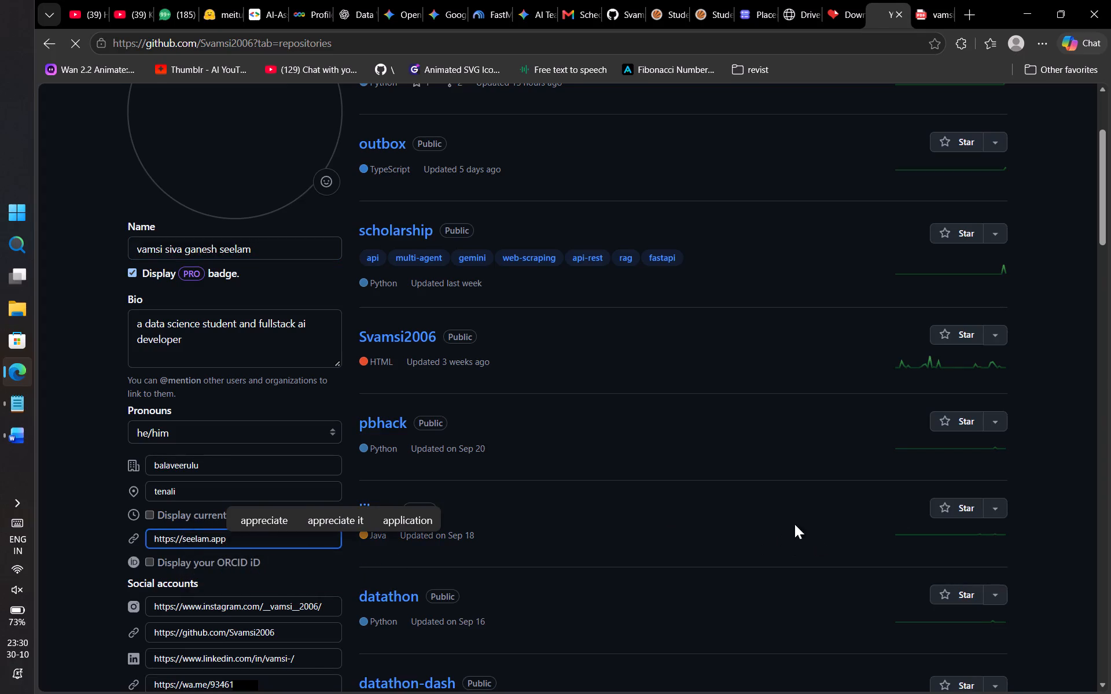
scroll(244, 550, "down", 4)
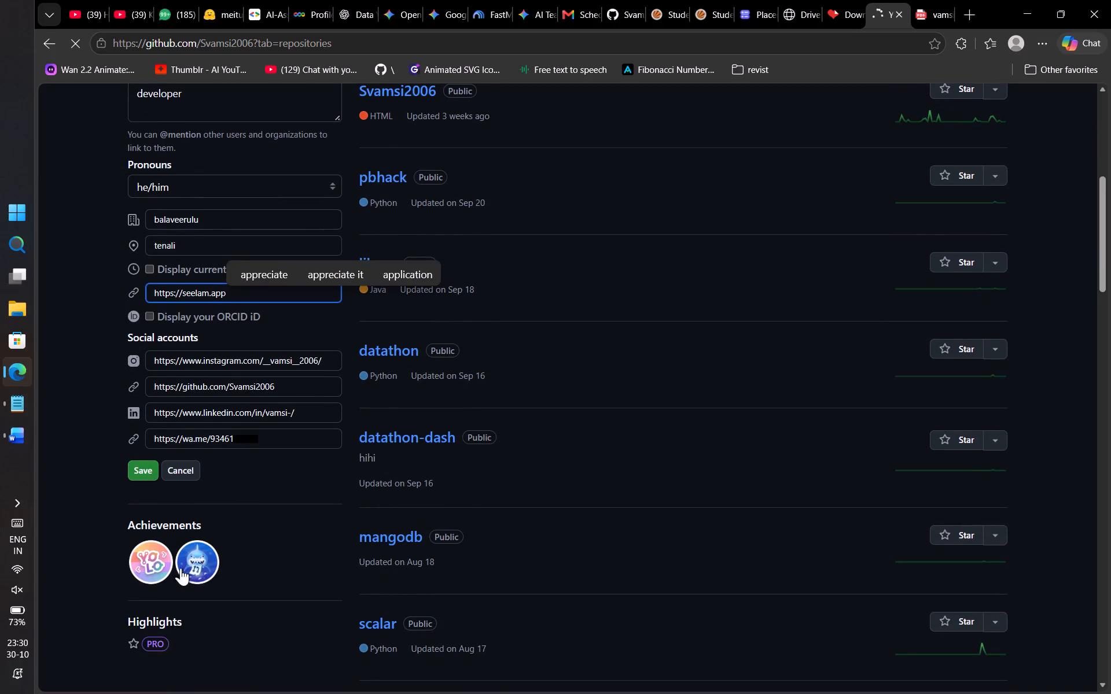
left_click(144, 476)
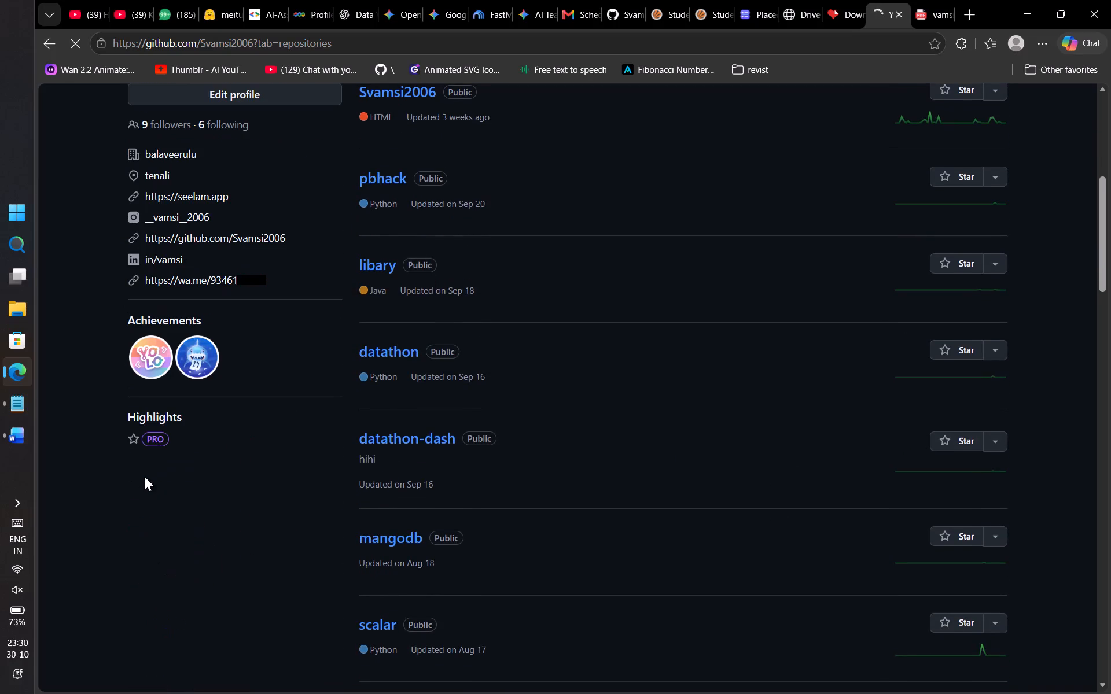
Open the outbox repository, check its file list and README introduction, and return to the repository list.
scroll(144, 476, "up", 5)
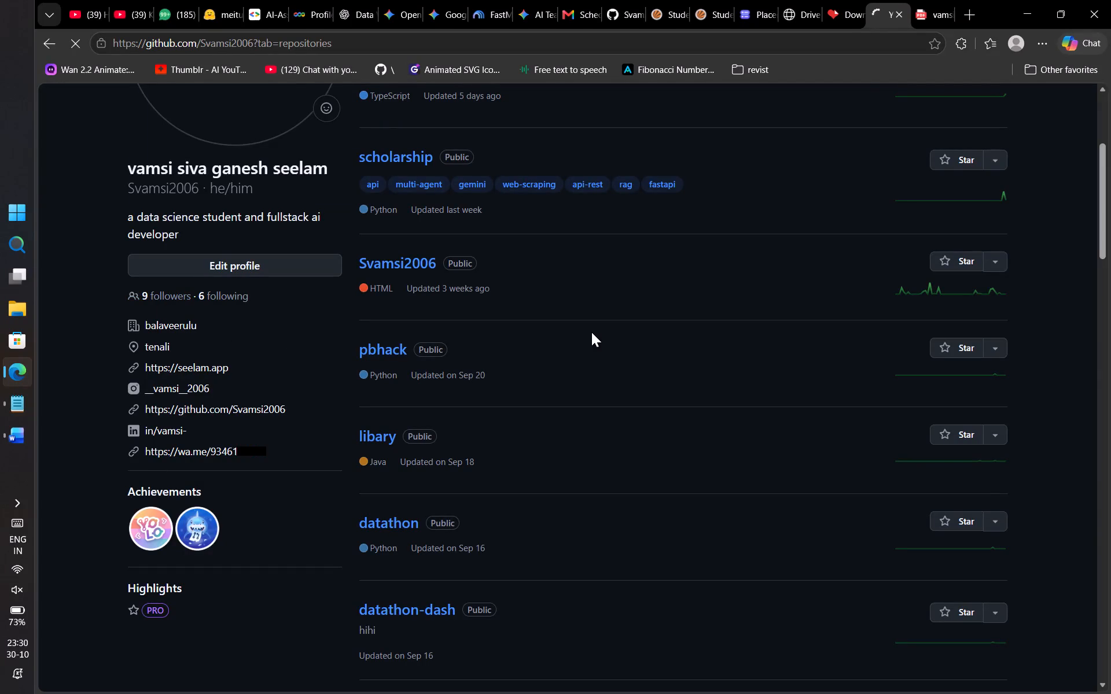
scroll(591, 332, "up", 2)
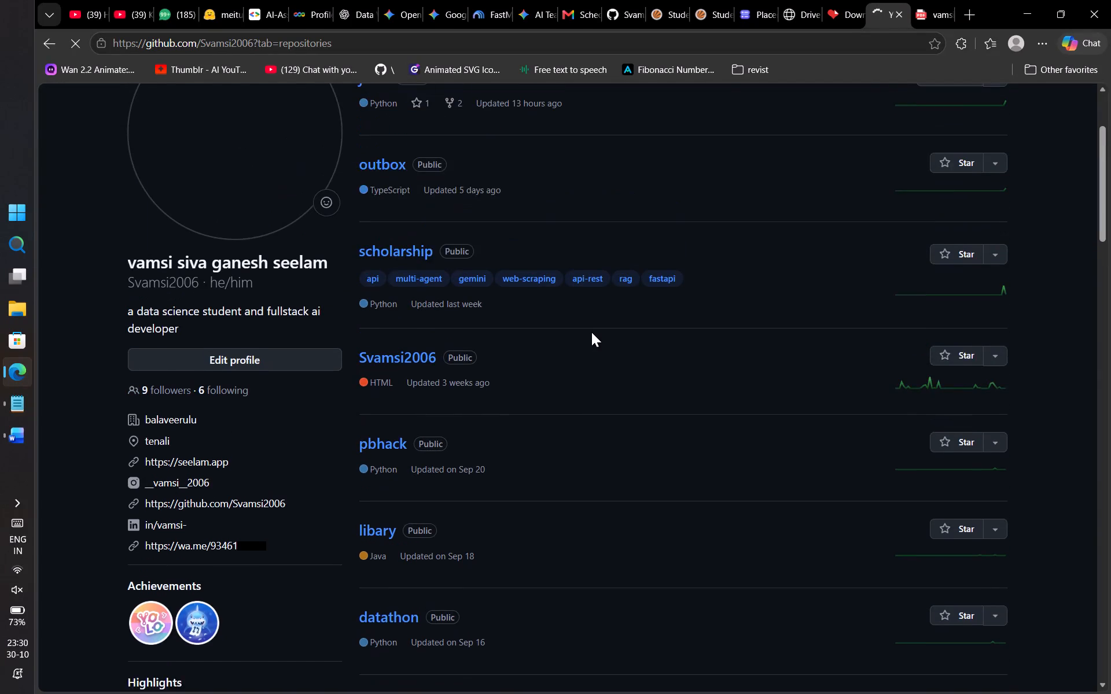
scroll(591, 332, "up", 2)
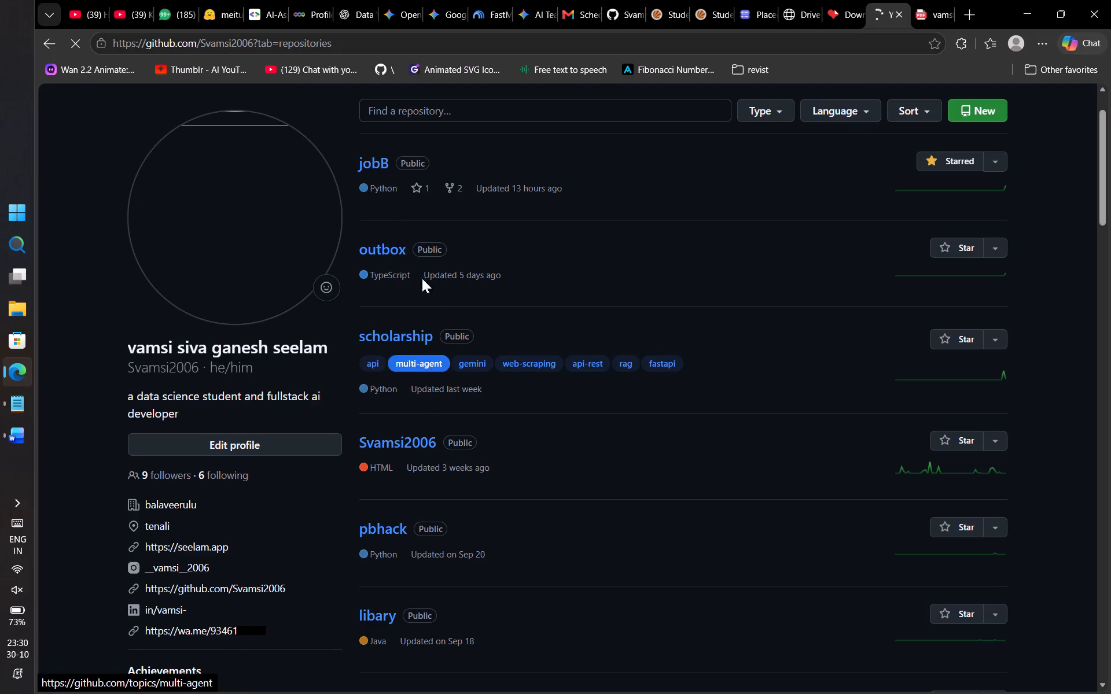
left_click(392, 256)
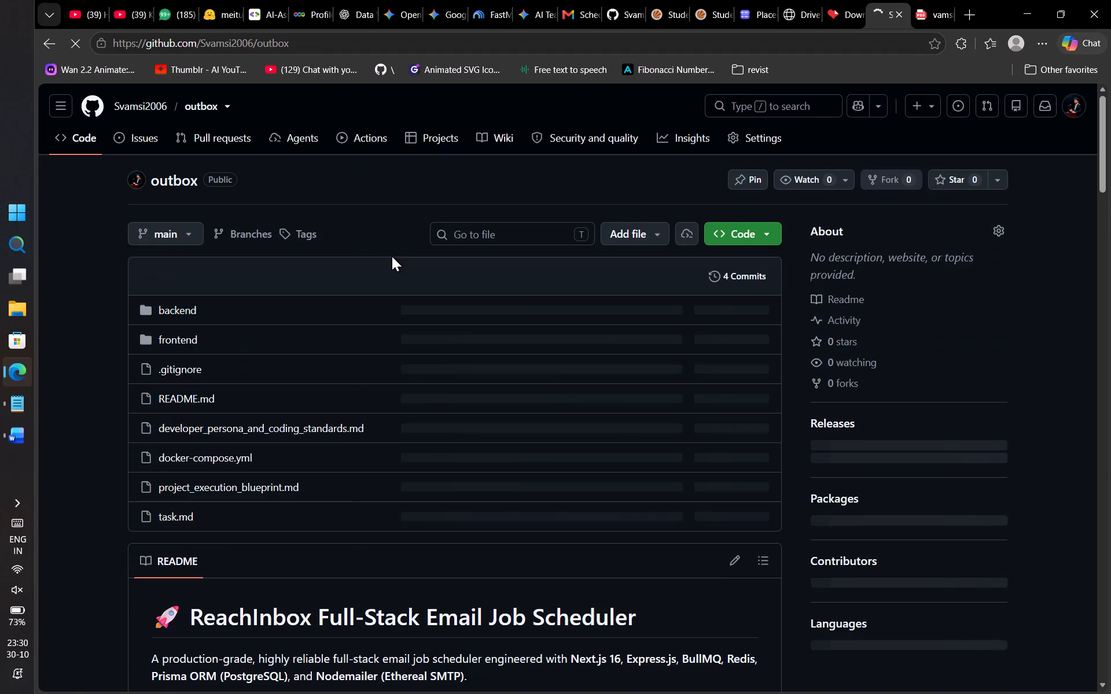
scroll(435, 478, "down", 4)
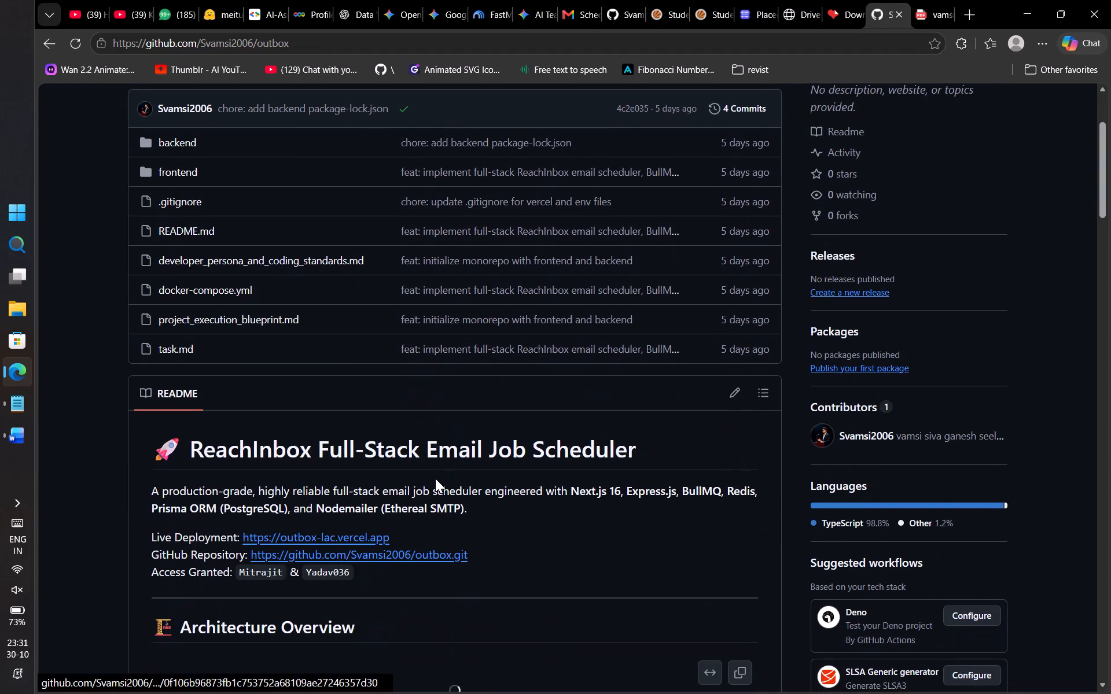
left_click(51, 44)
Open the pbhack repository and examine its files, README introduction and demo video.
scroll(400, 500, "down", 1)
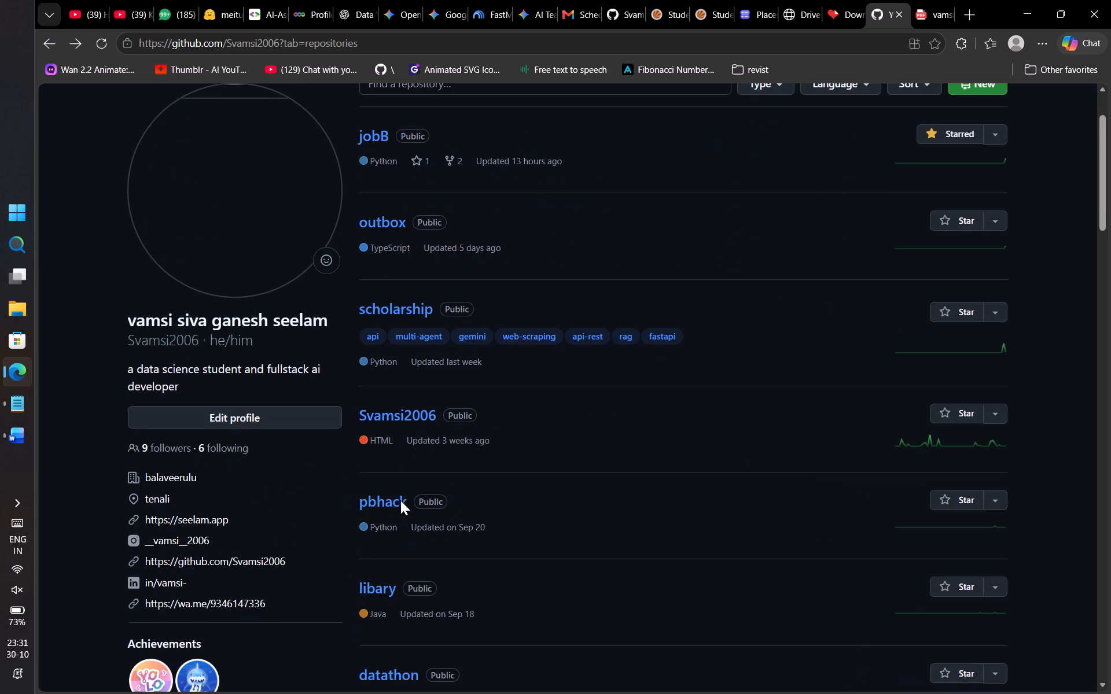
scroll(400, 500, "down", 2)
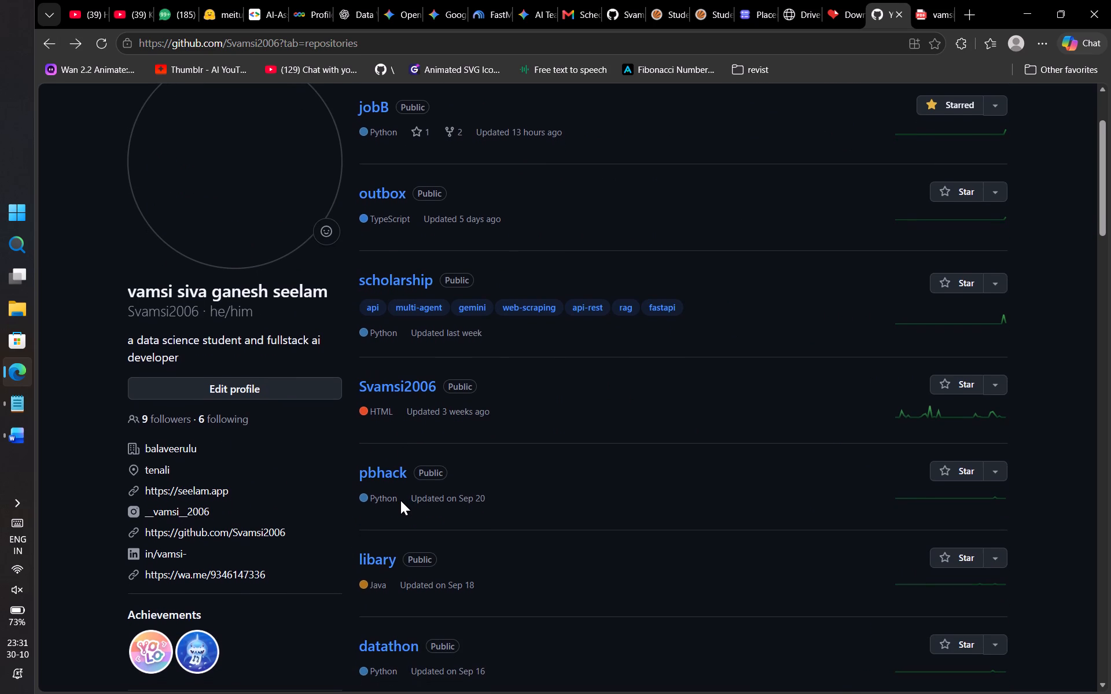
scroll(400, 500, "down", 4)
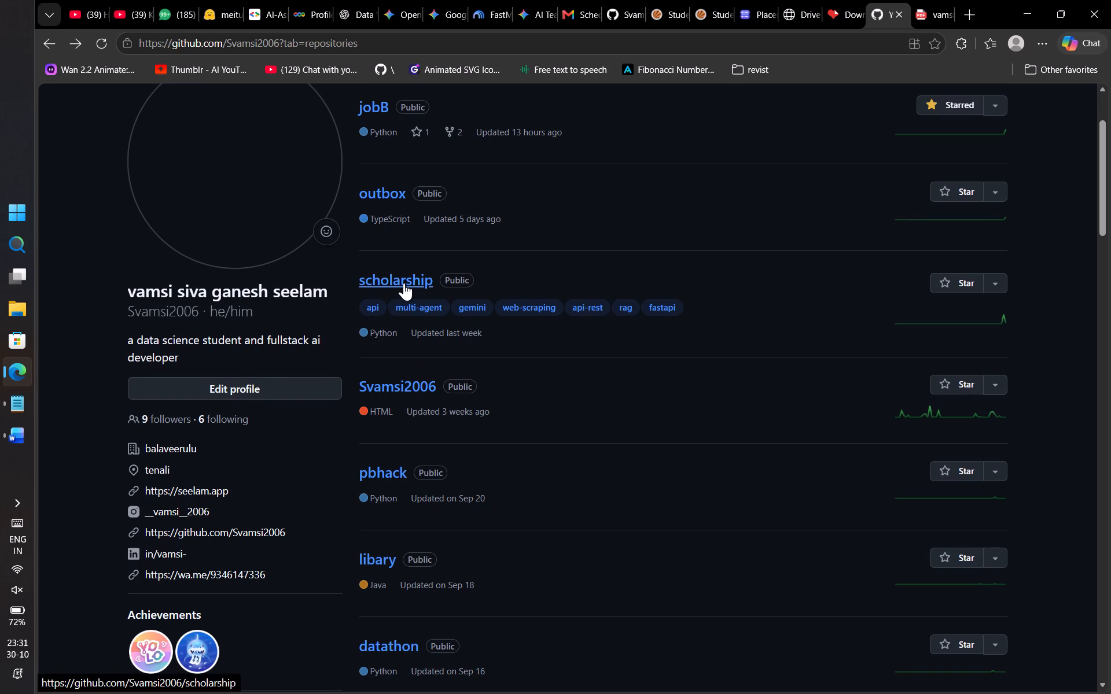
left_click(388, 474)
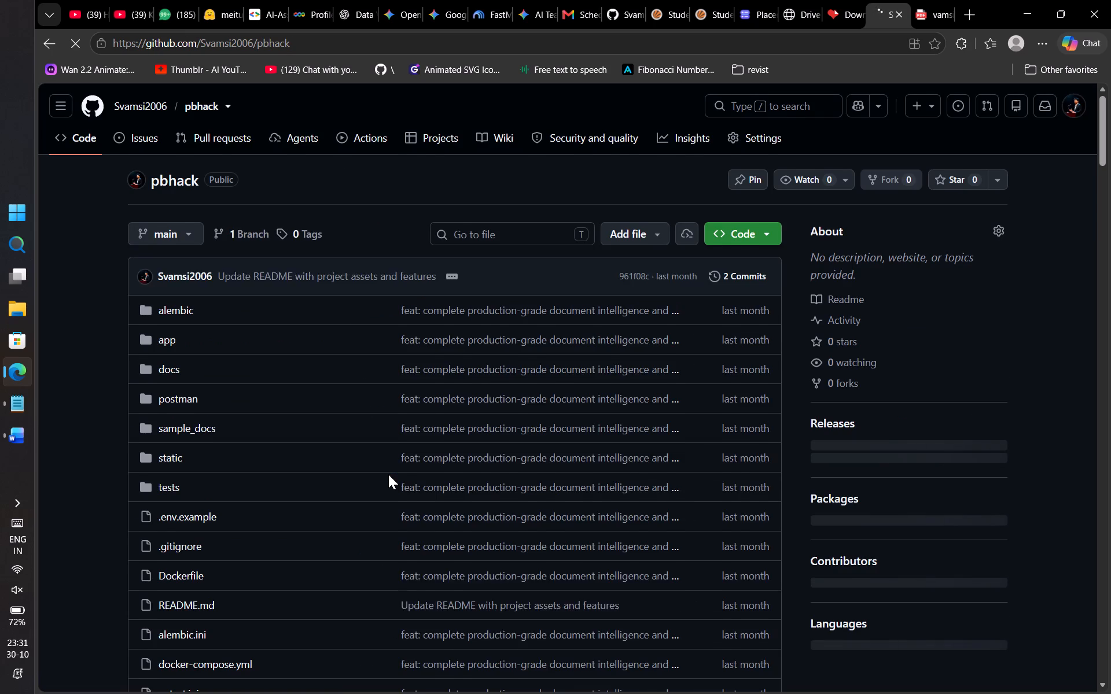
scroll(388, 474, "down", 7)
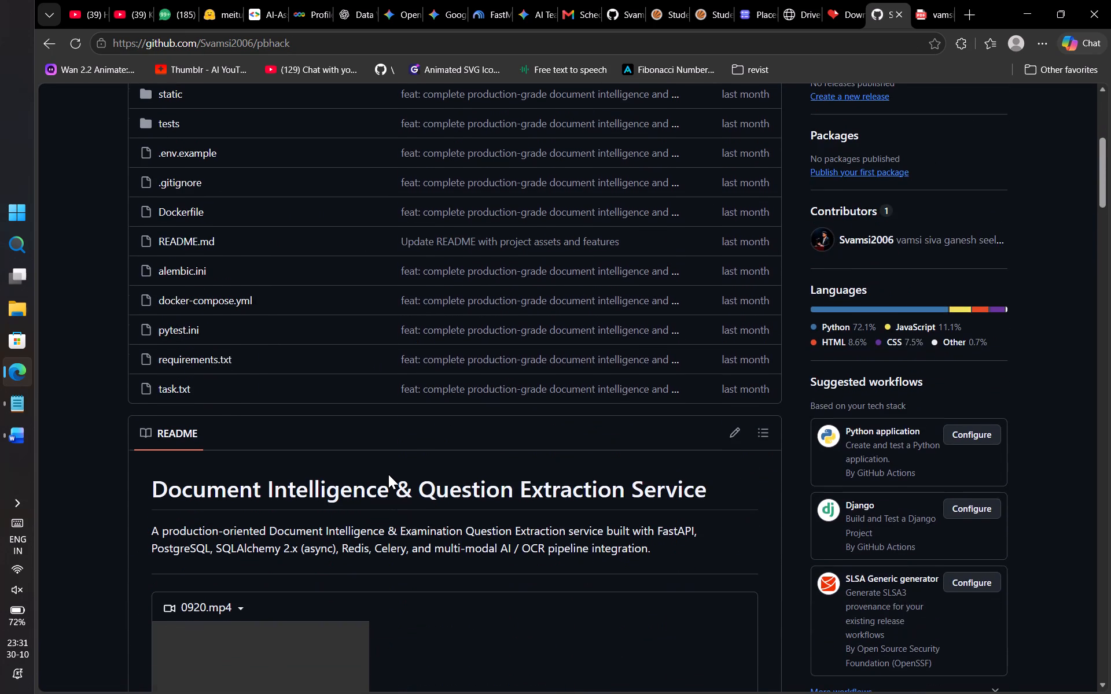
scroll(388, 474, "down", 1)
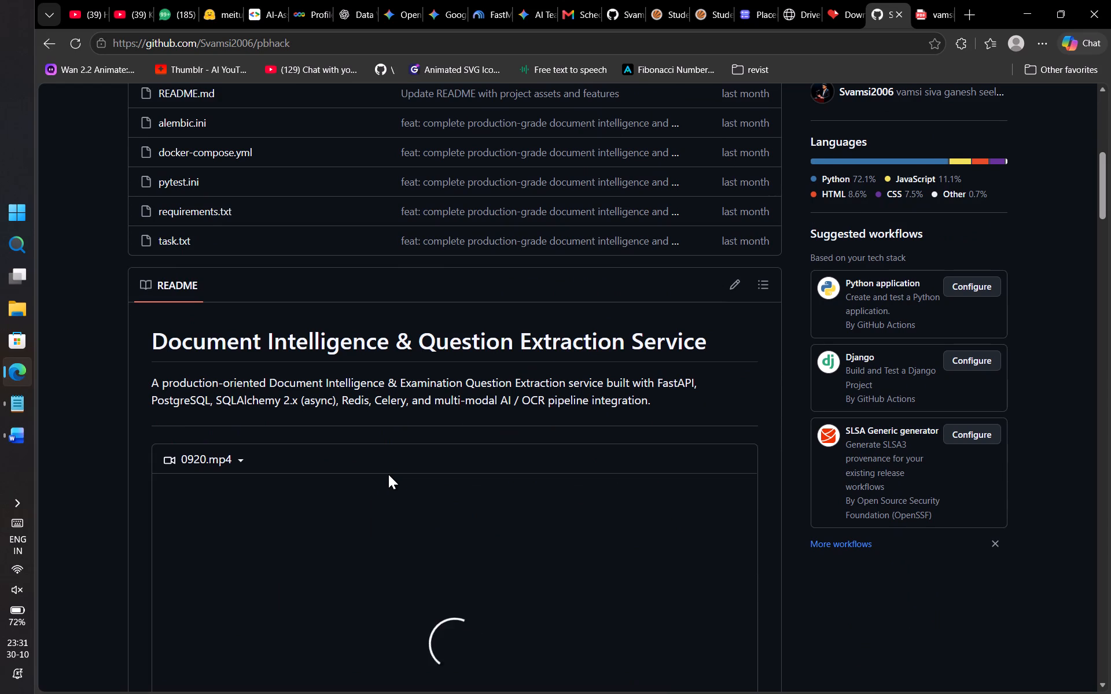
scroll(388, 474, "down", 2)
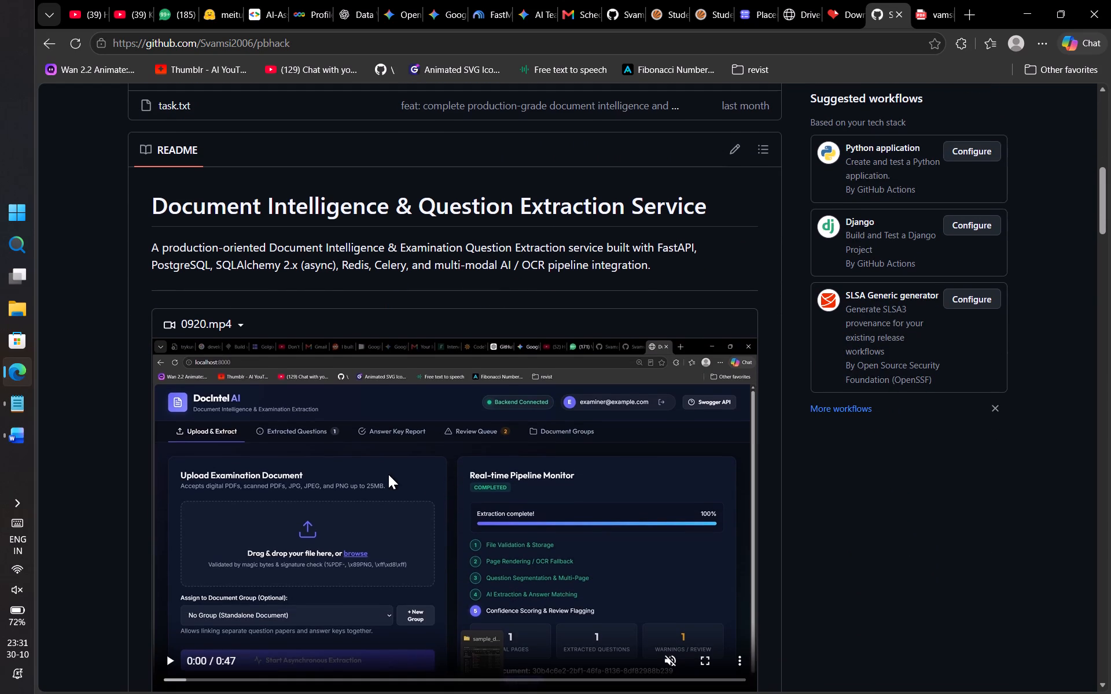
scroll(388, 474, "down", 2)
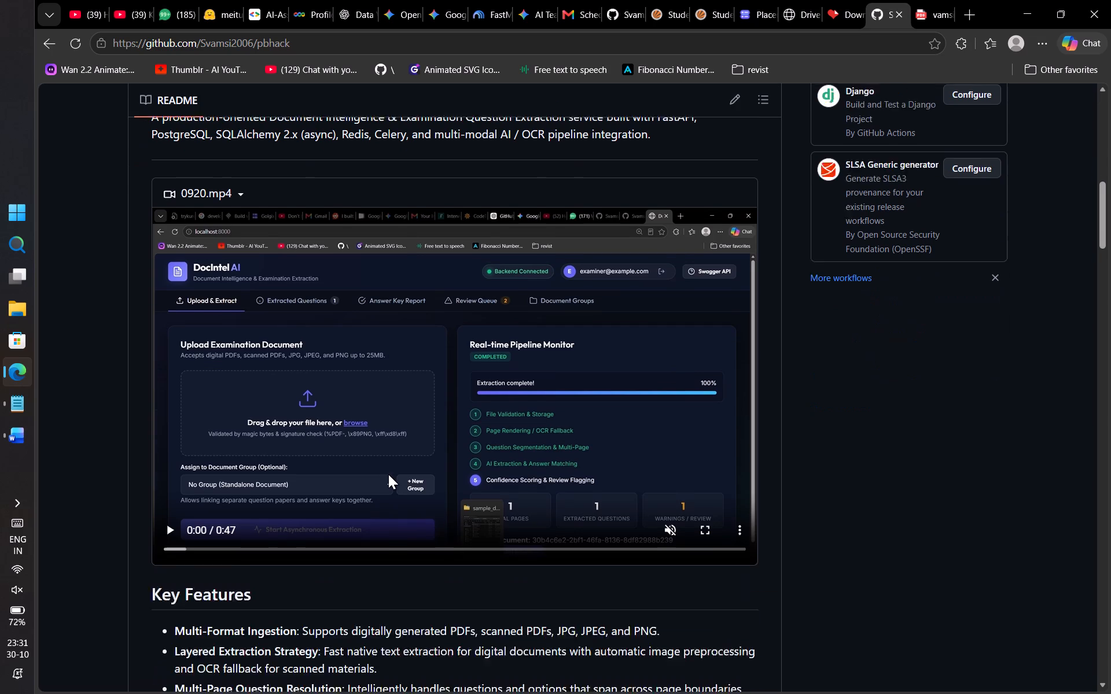
Read pbhack's key features, architecture, setup and test suite sections, and return to the repository list.
scroll(388, 474, "down", 7)
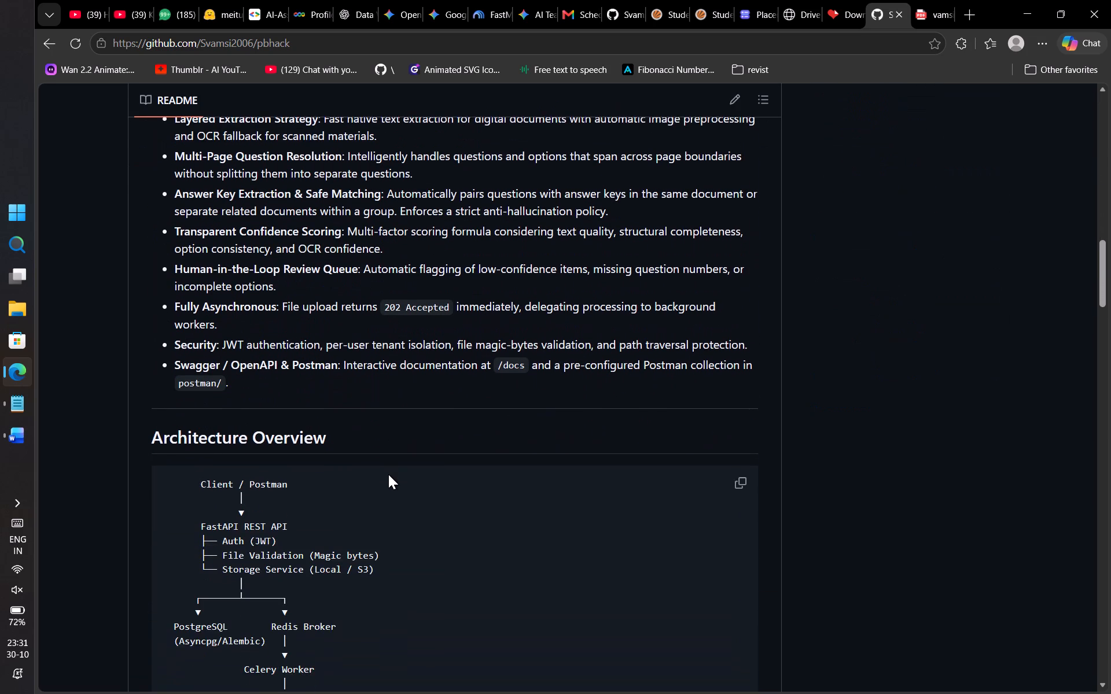
scroll(388, 474, "down", 6)
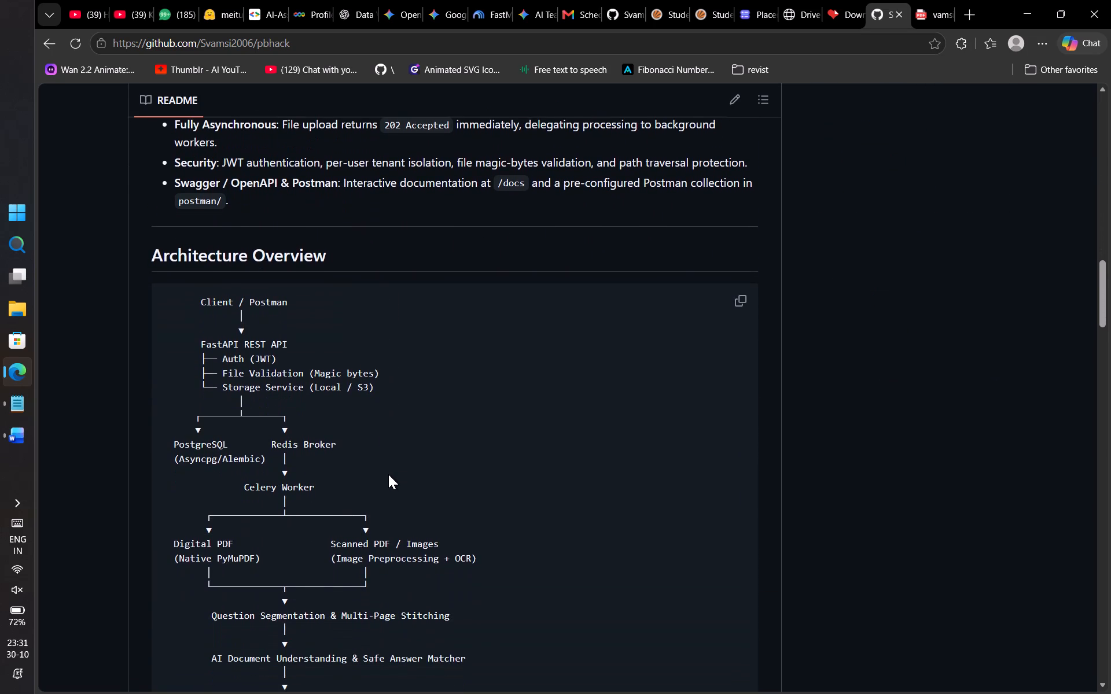
scroll(388, 474, "down", 11)
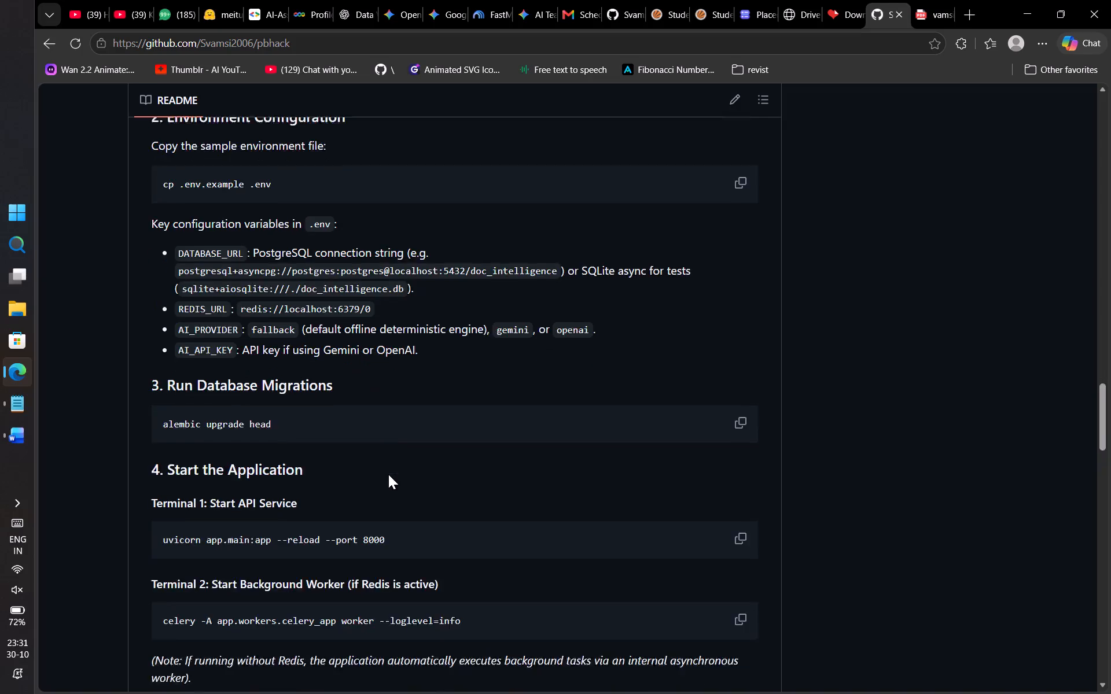
scroll(388, 474, "down", 5)
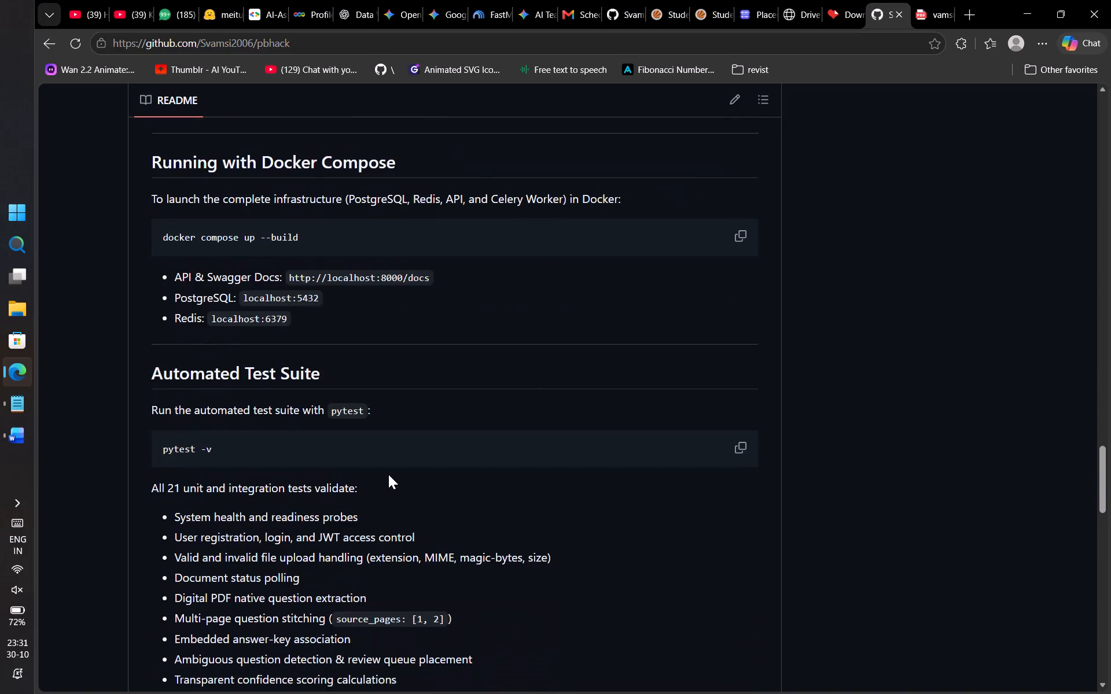
scroll(388, 474, "down", 1)
scroll(388, 474, "up", 13)
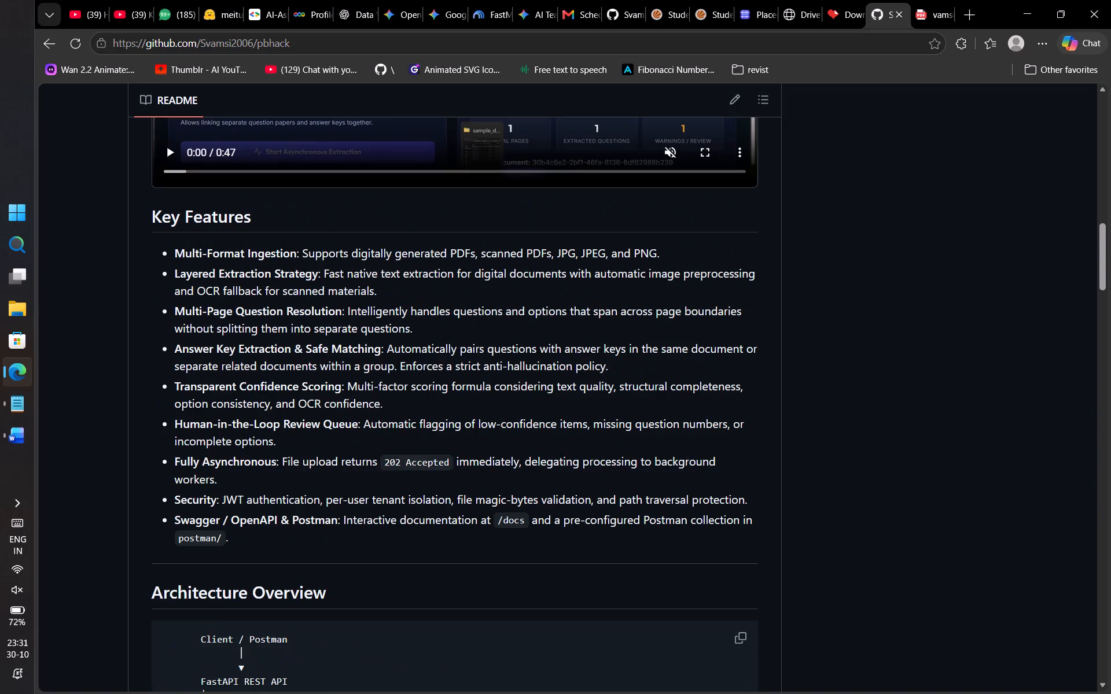
left_click(49, 37)
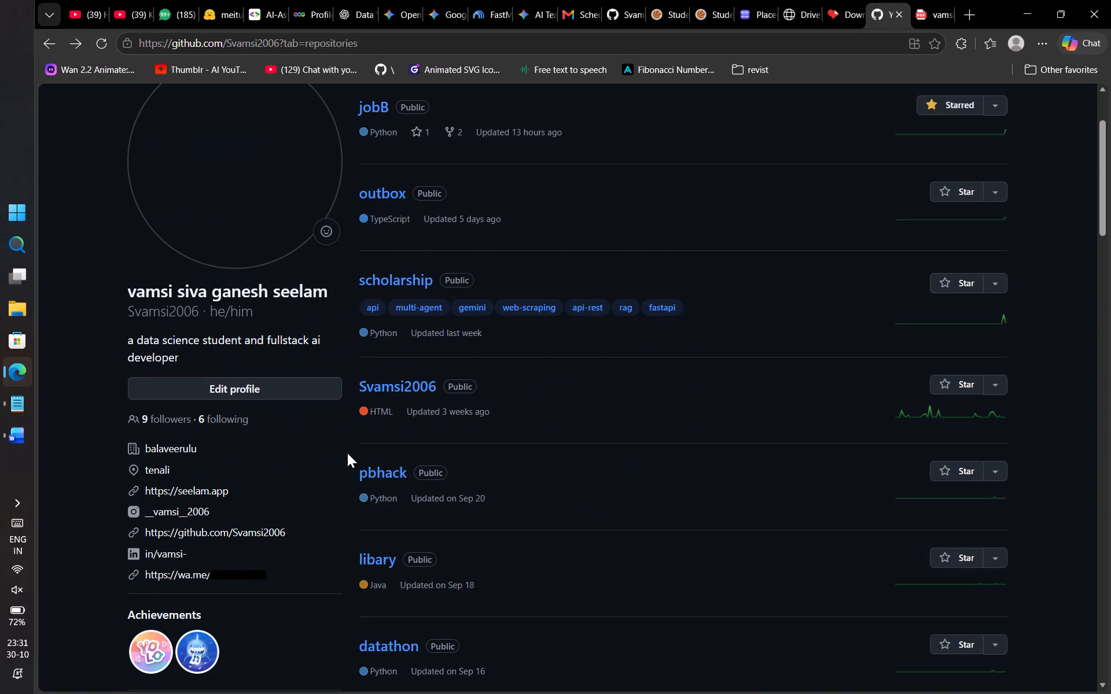
Open the datathon repository and examine its file list and the README's Sentinel Risk Engine introduction and executive summary.
scroll(439, 612, "down", 4)
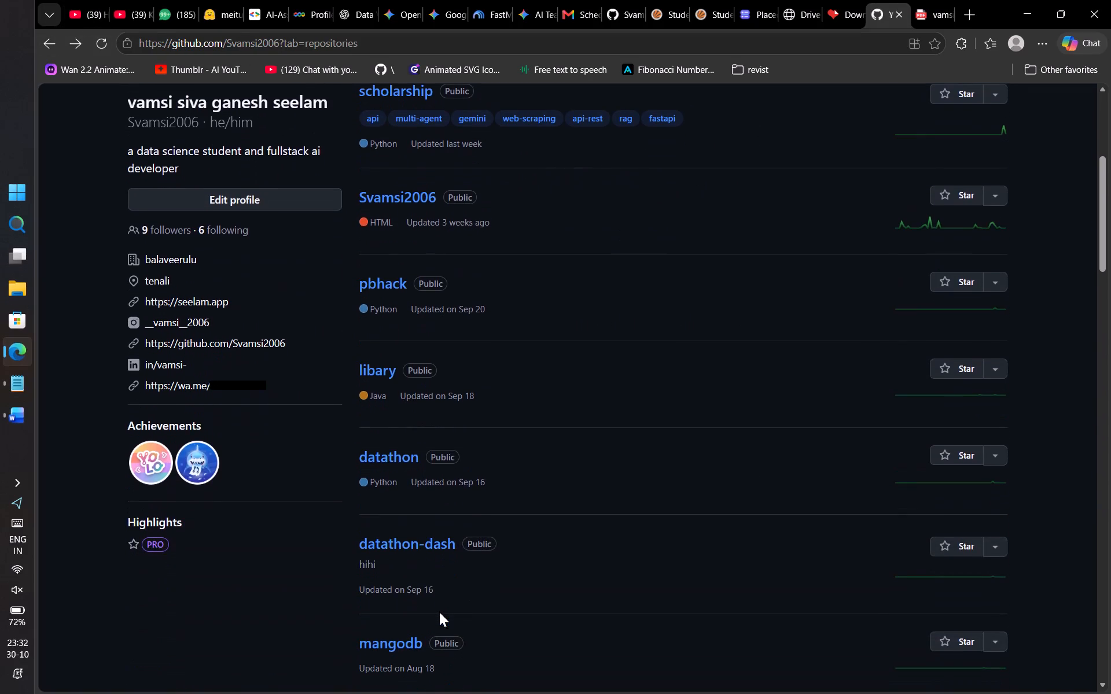
left_click(392, 451)
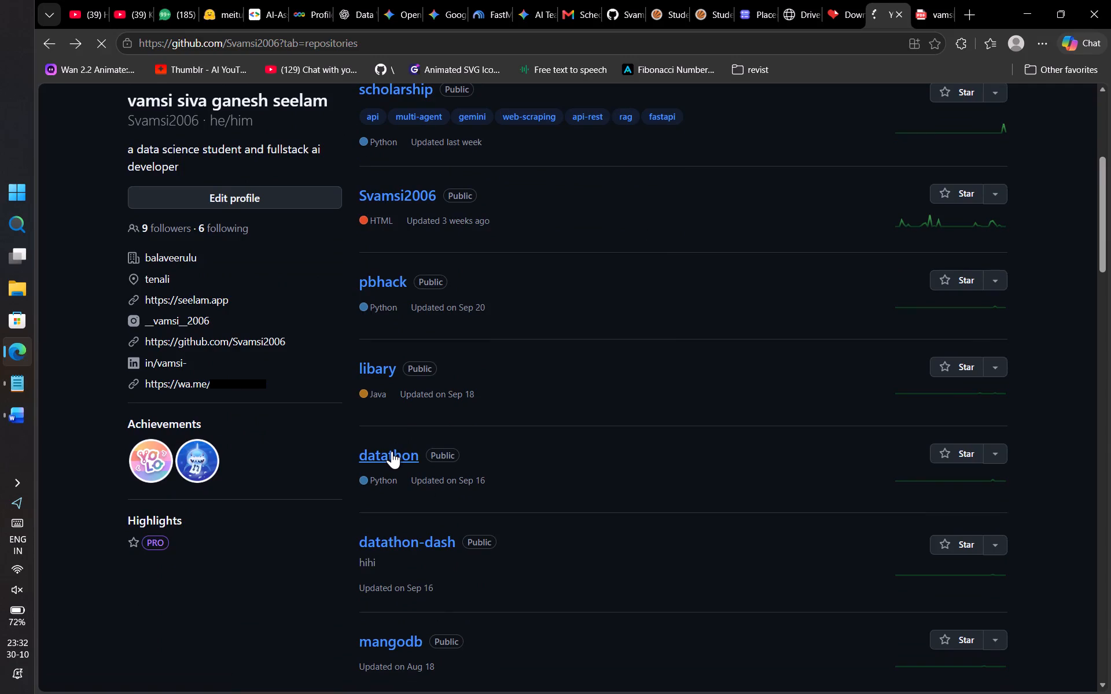
scroll(380, 540, "down", 5)
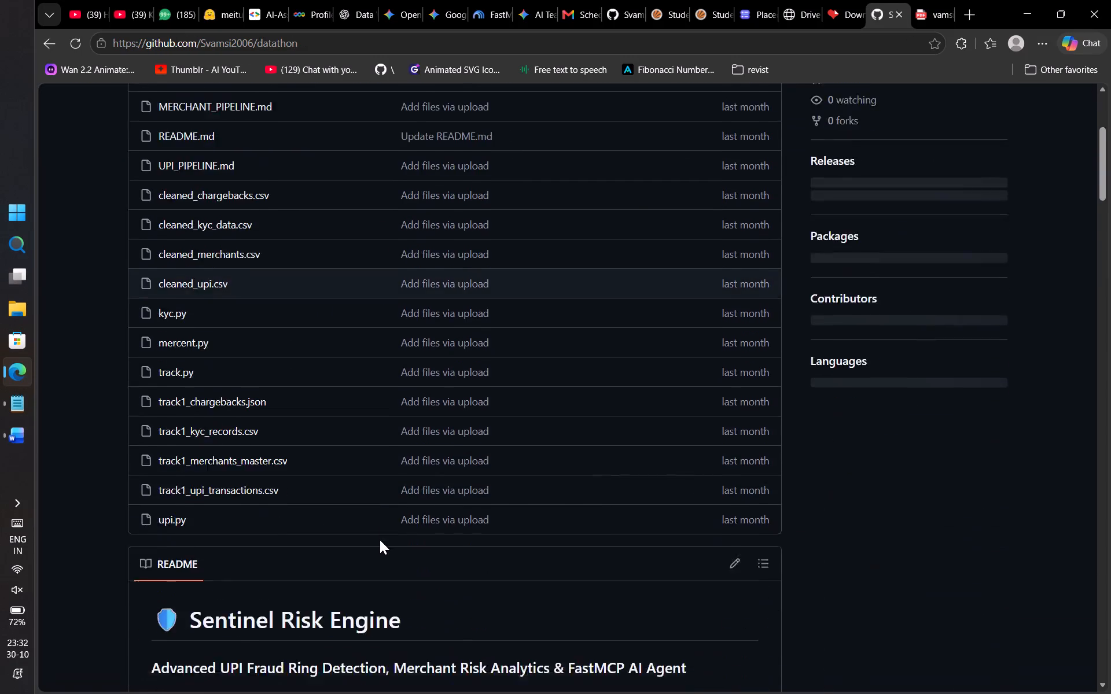
scroll(380, 540, "down", 6)
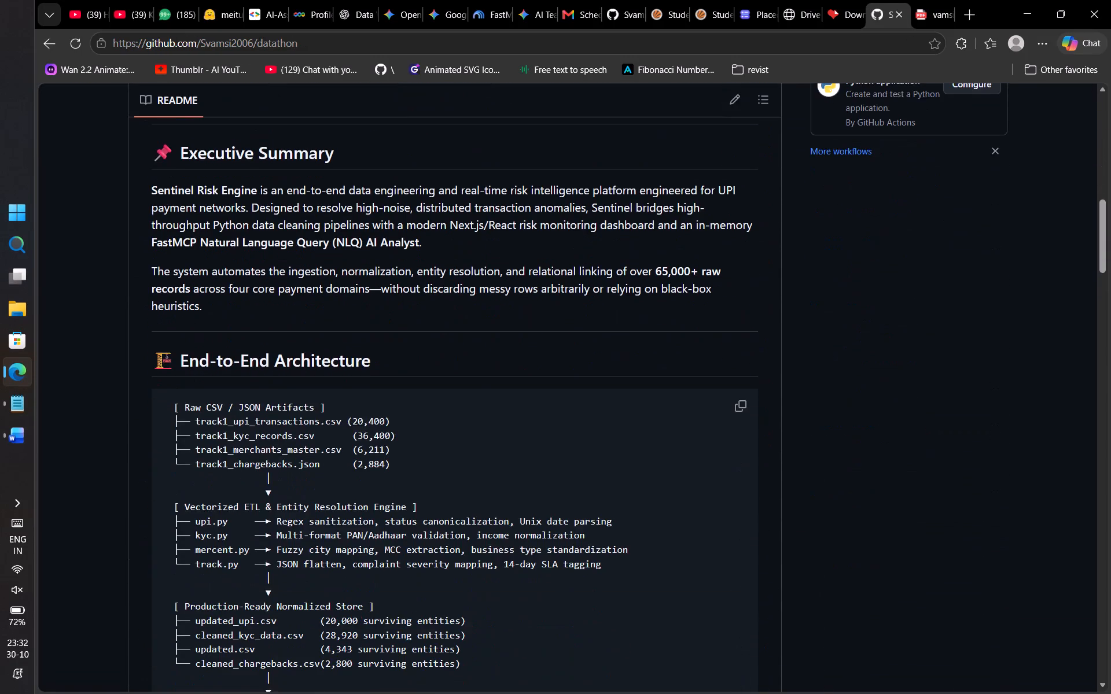
Read datathon's architecture, relational data model and pipeline specs sections, and return to the repository list.
scroll(380, 540, "down", 5)
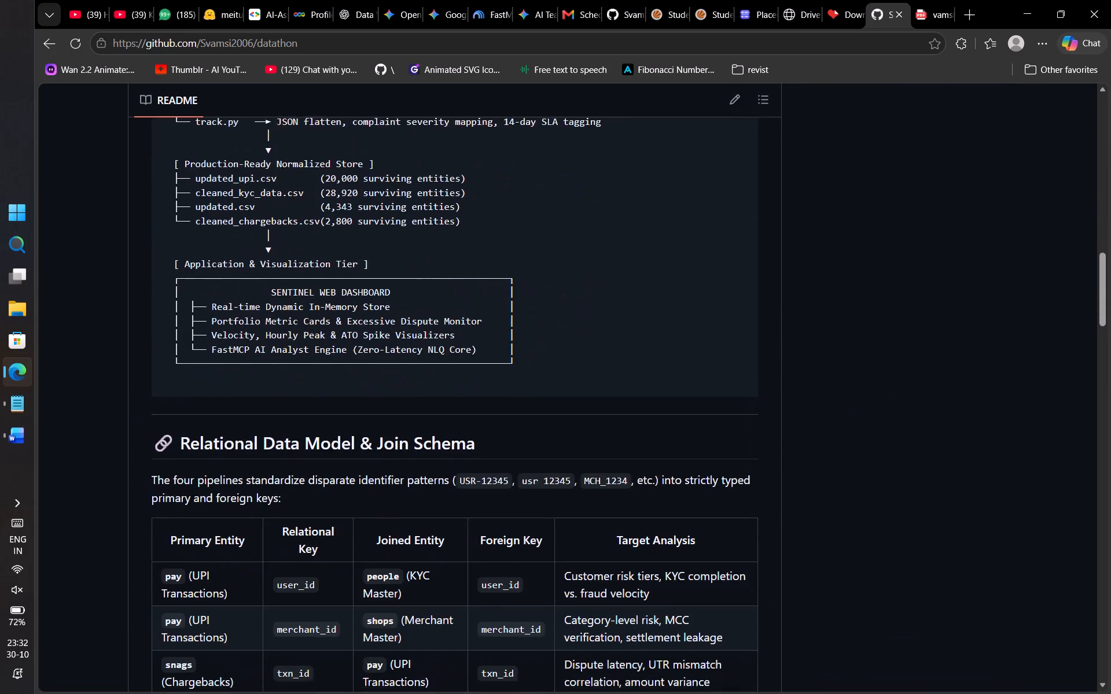
scroll(380, 540, "down", 2)
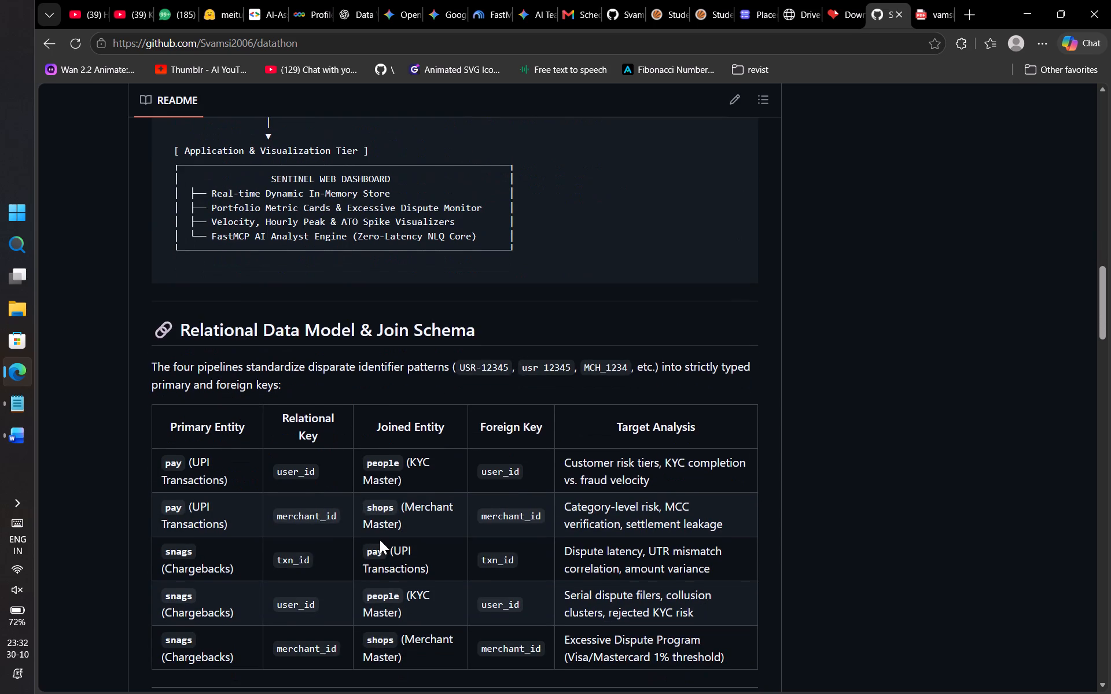
scroll(380, 540, "down", 1)
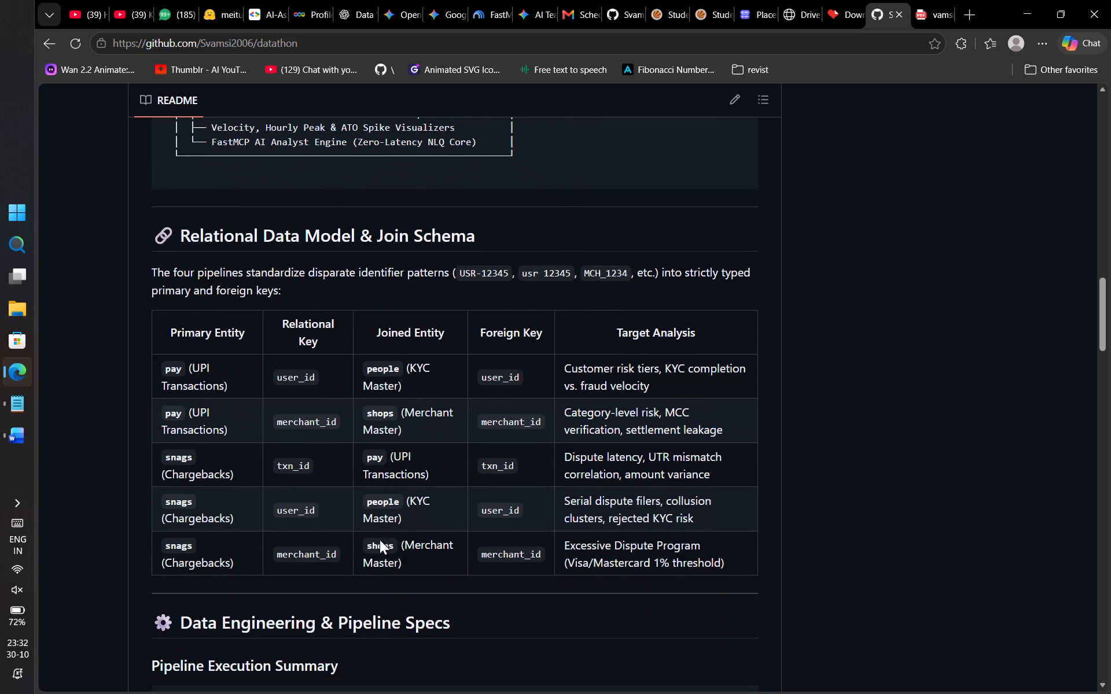
scroll(380, 540, "down", 1)
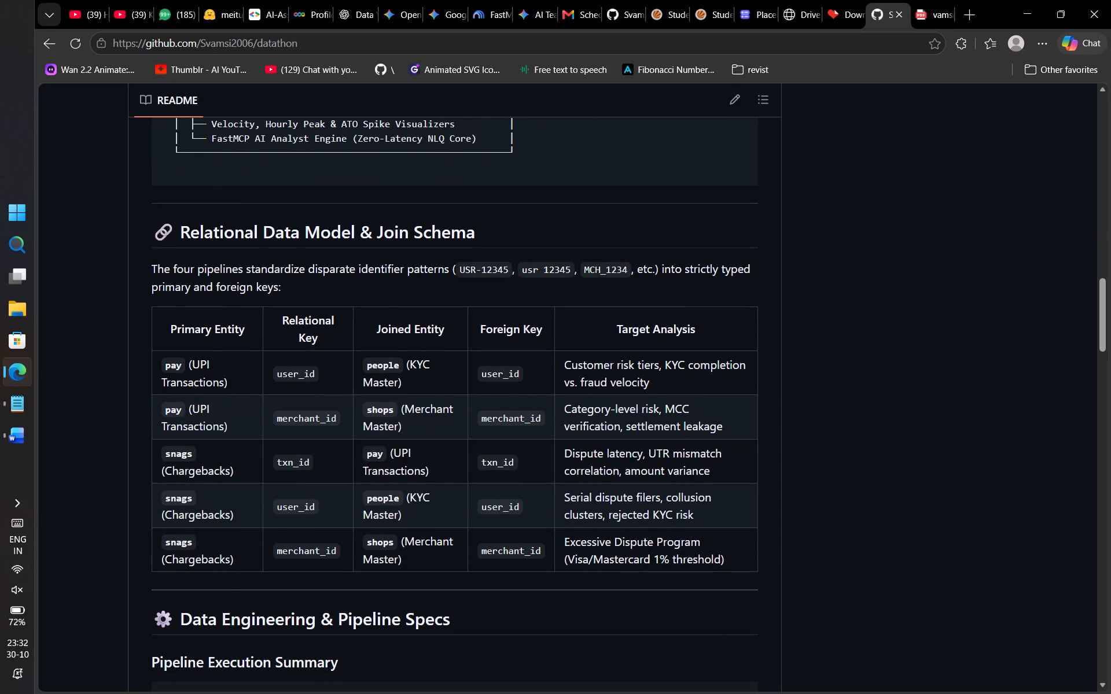
scroll(380, 540, "down", 5)
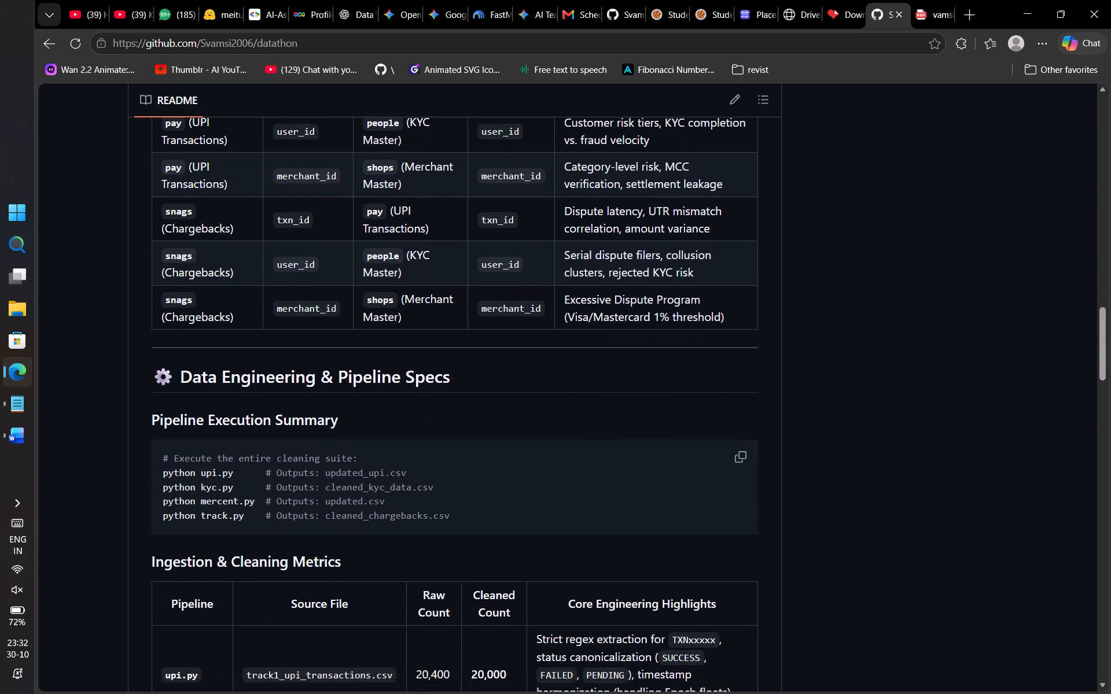
scroll(380, 540, "down", 3)
scroll(380, 540, "up", 15)
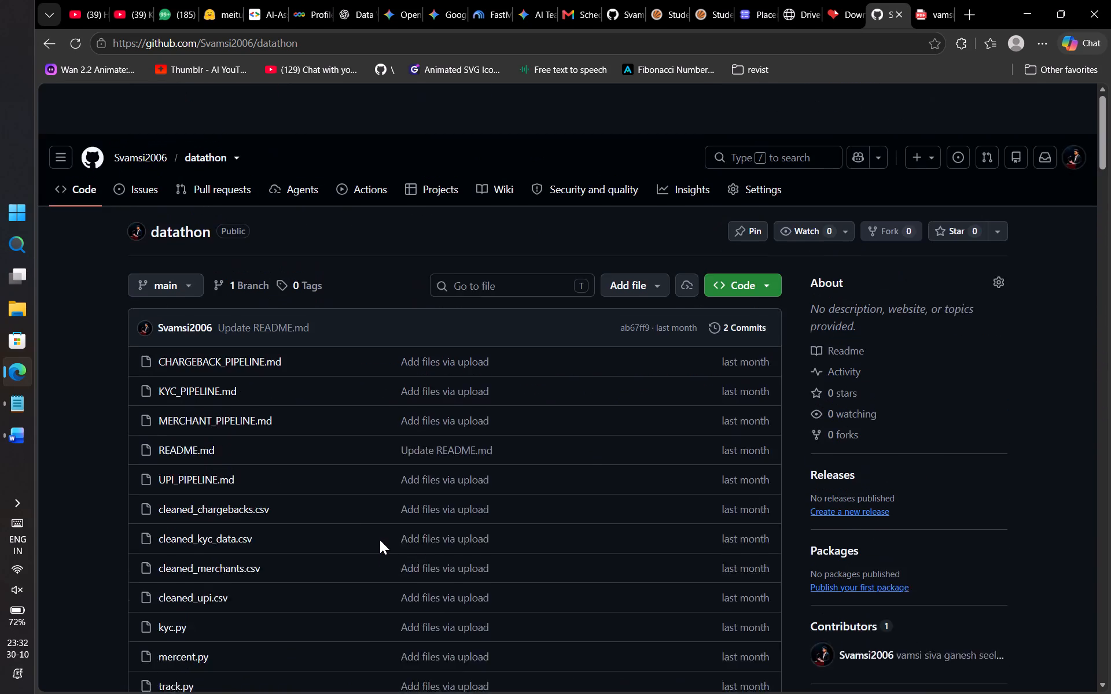
left_click(55, 47)
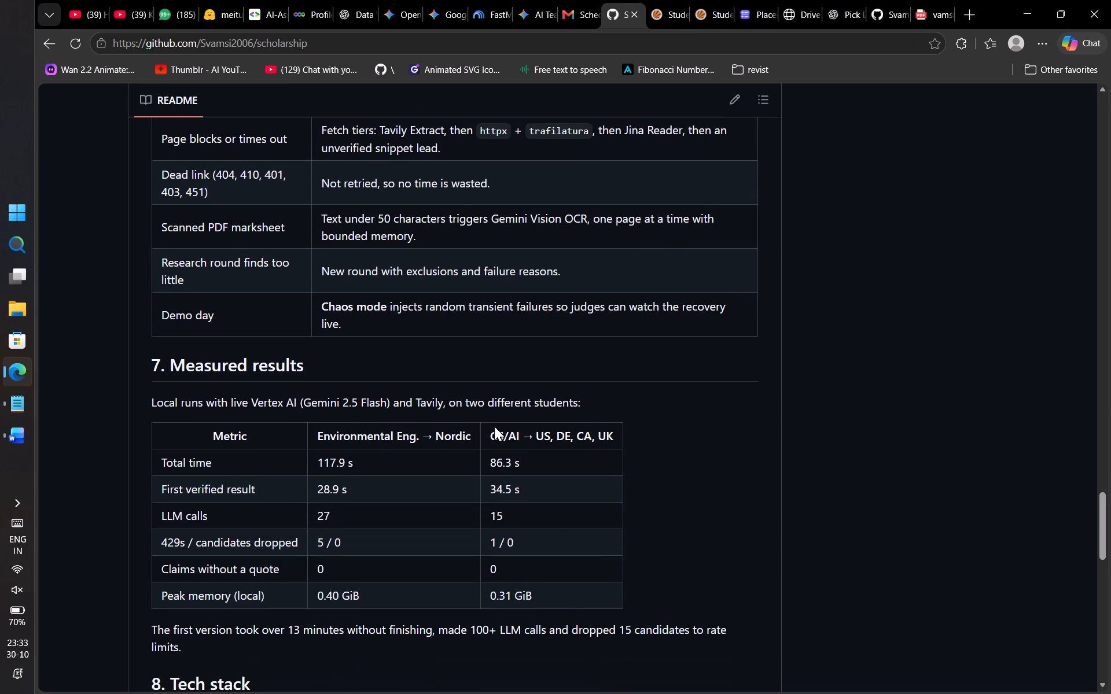
scroll(494, 426, "up", 10)
scroll(562, 364, "up", 6)
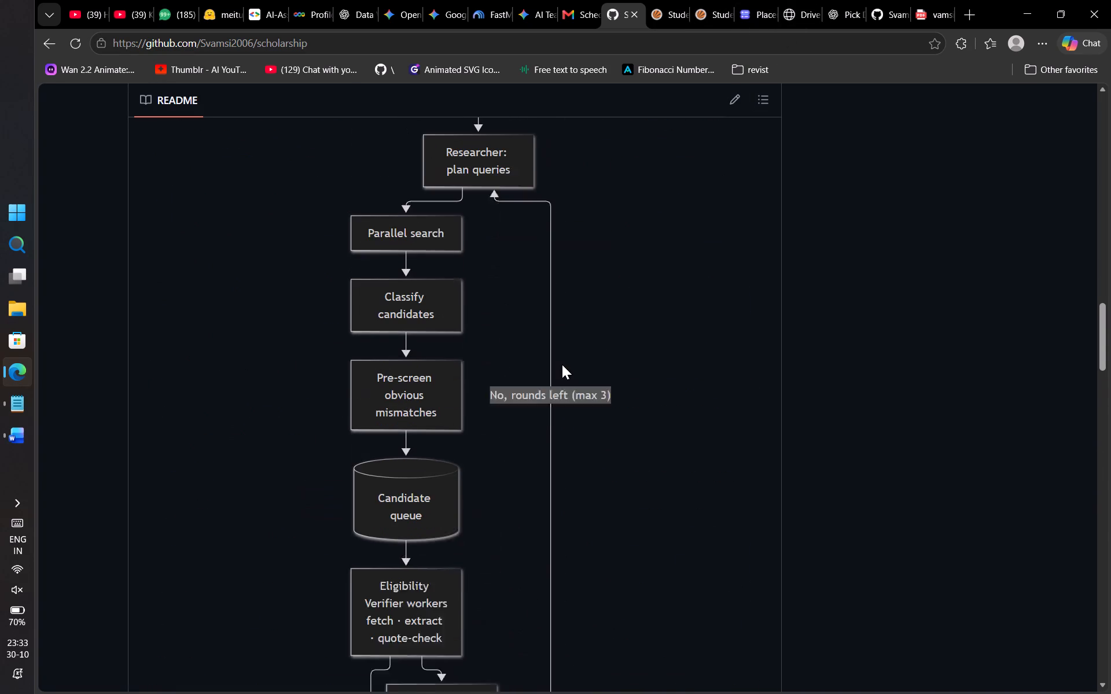
Go from the datathon repository to the profile's full repository list and look through it for suitable projects.
left_click(833, 0)
left_click(881, 0)
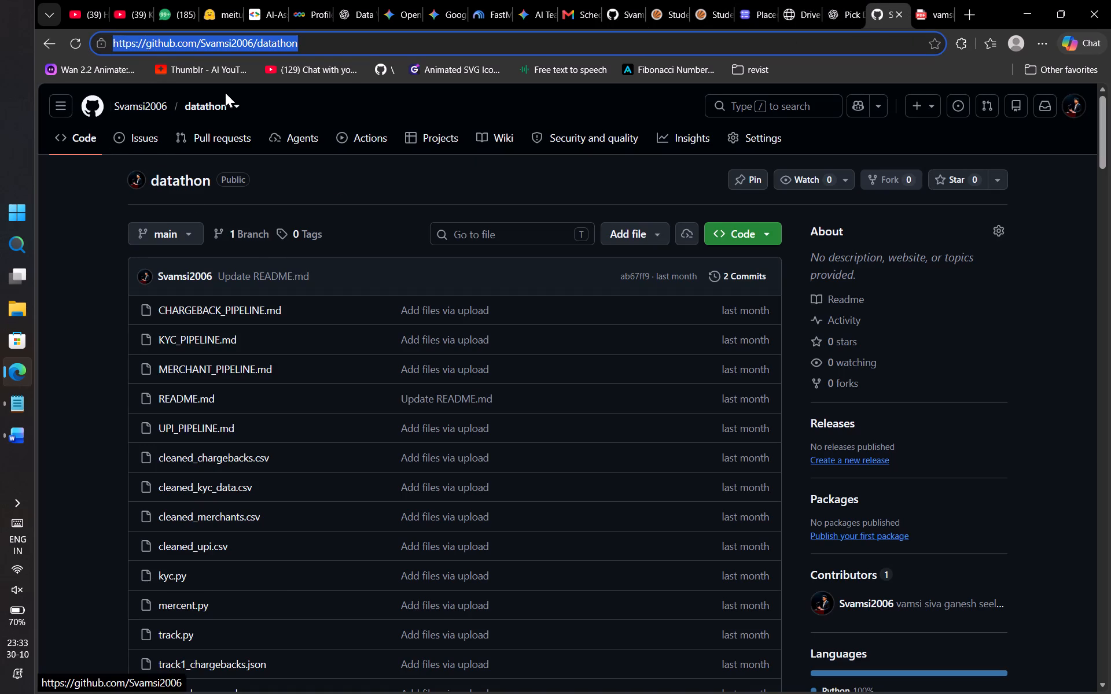
left_click(234, 100)
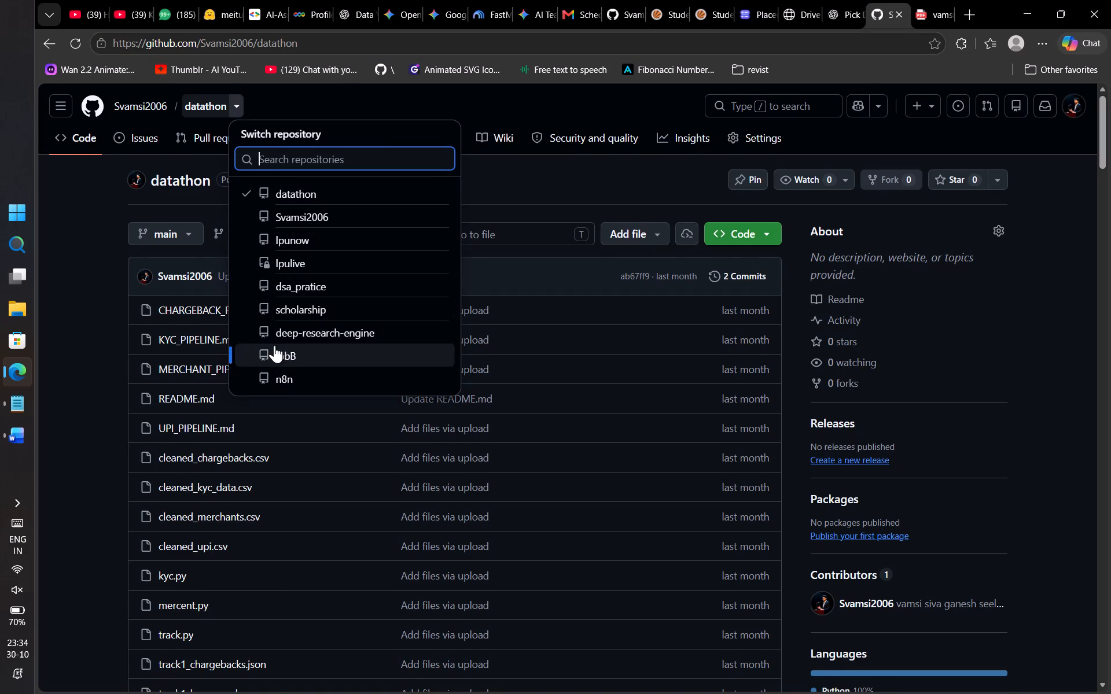
left_click(141, 105)
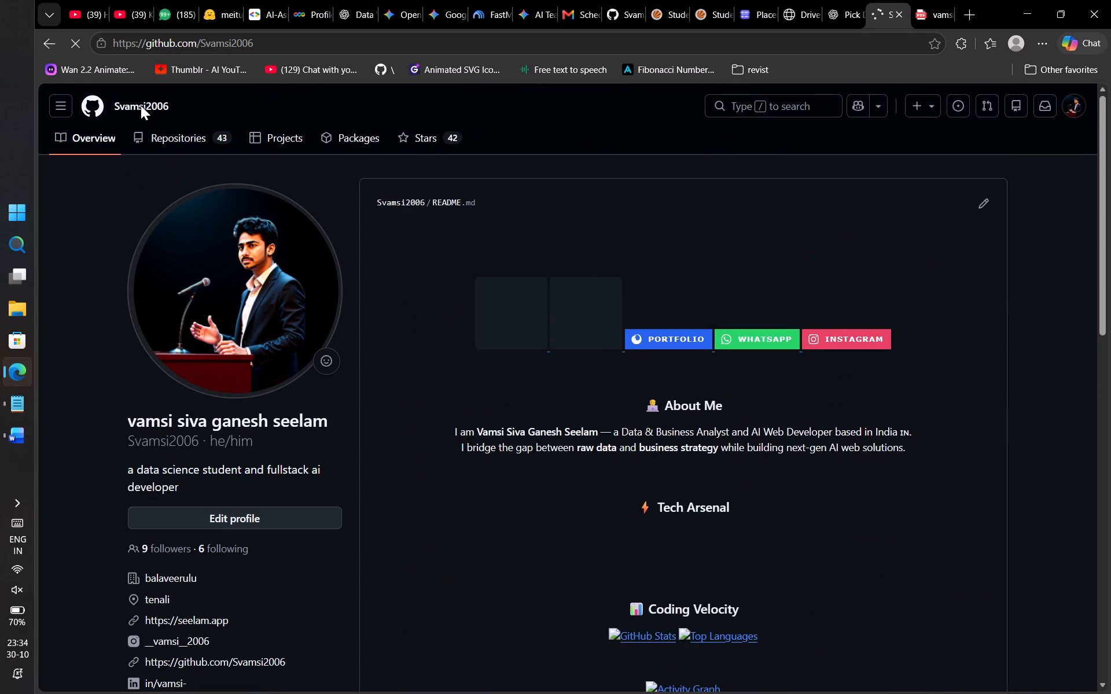
left_click(206, 138)
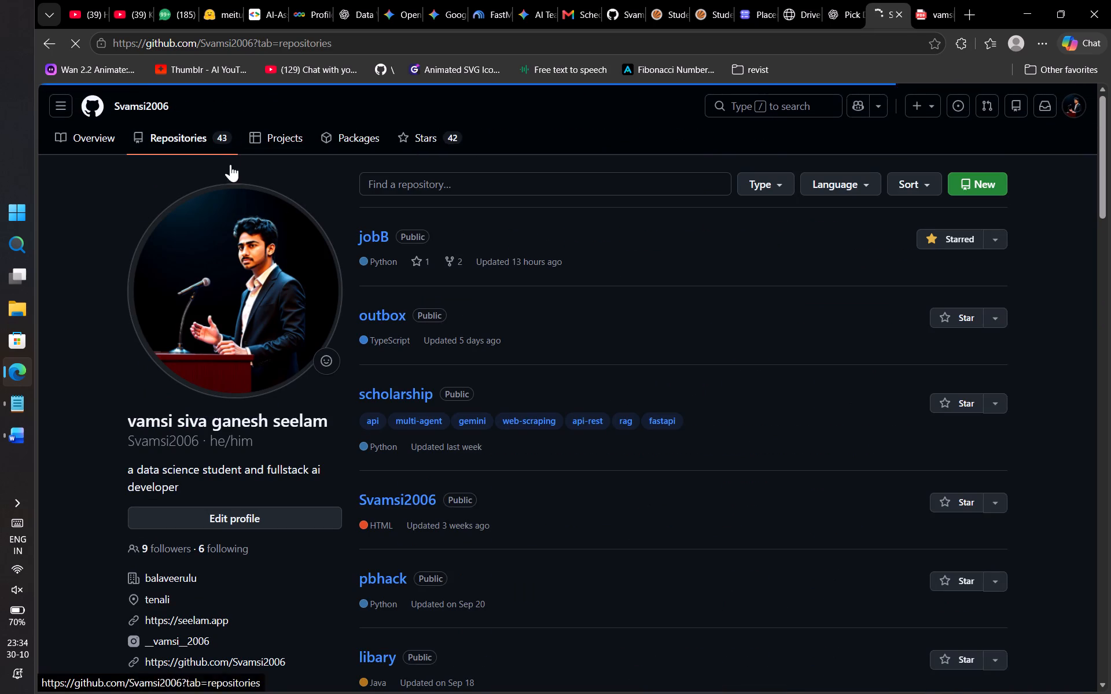
scroll(399, 463, "down", 6)
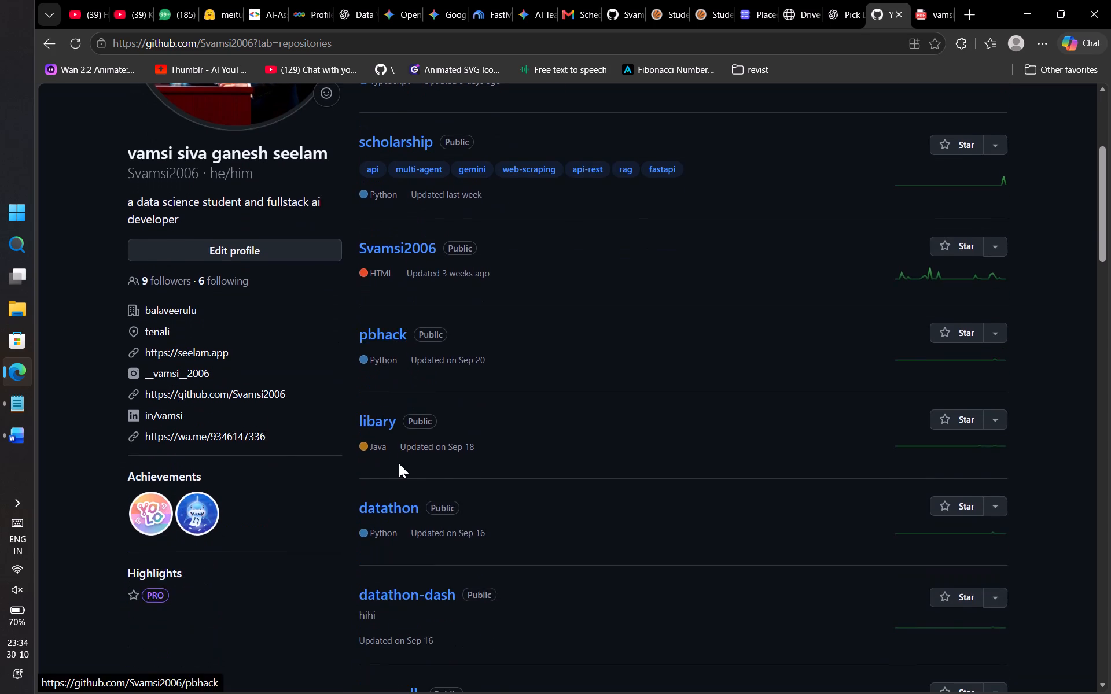
scroll(399, 463, "down", 10)
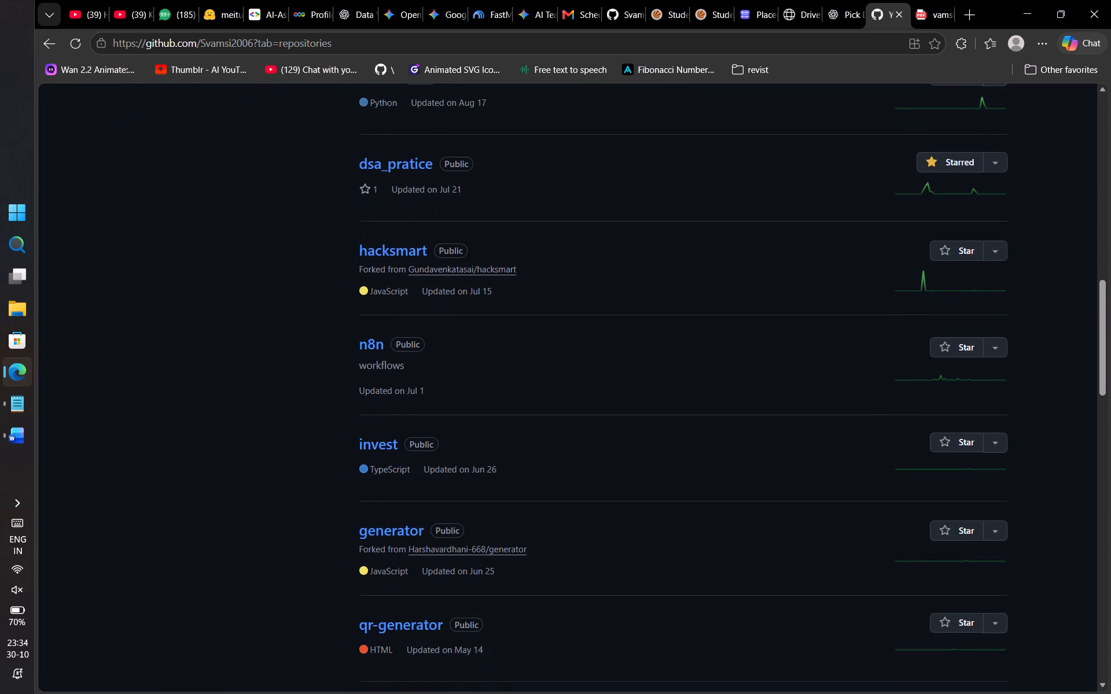
scroll(381, 599, "down", 4)
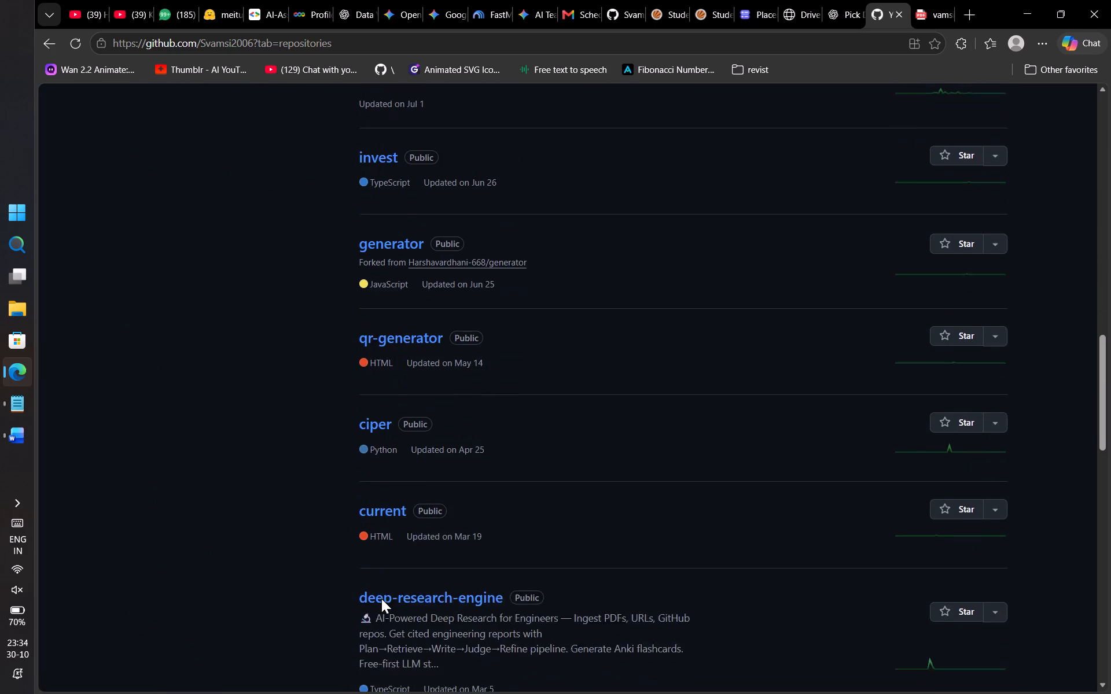
scroll(381, 599, "down", 5)
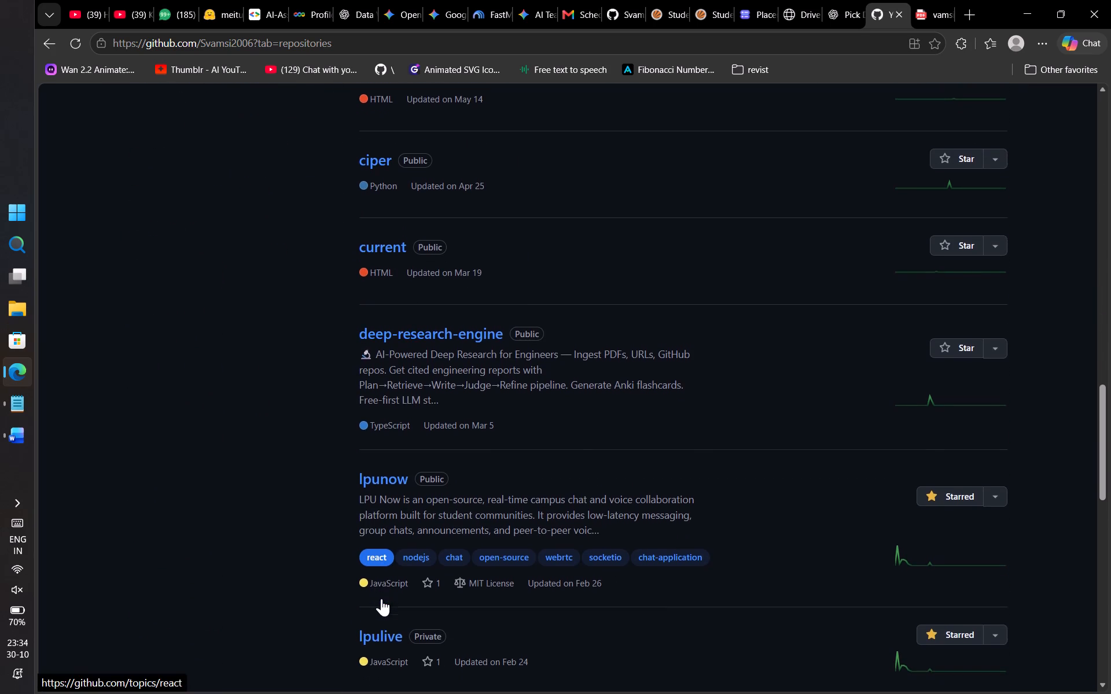
scroll(381, 599, "down", 5)
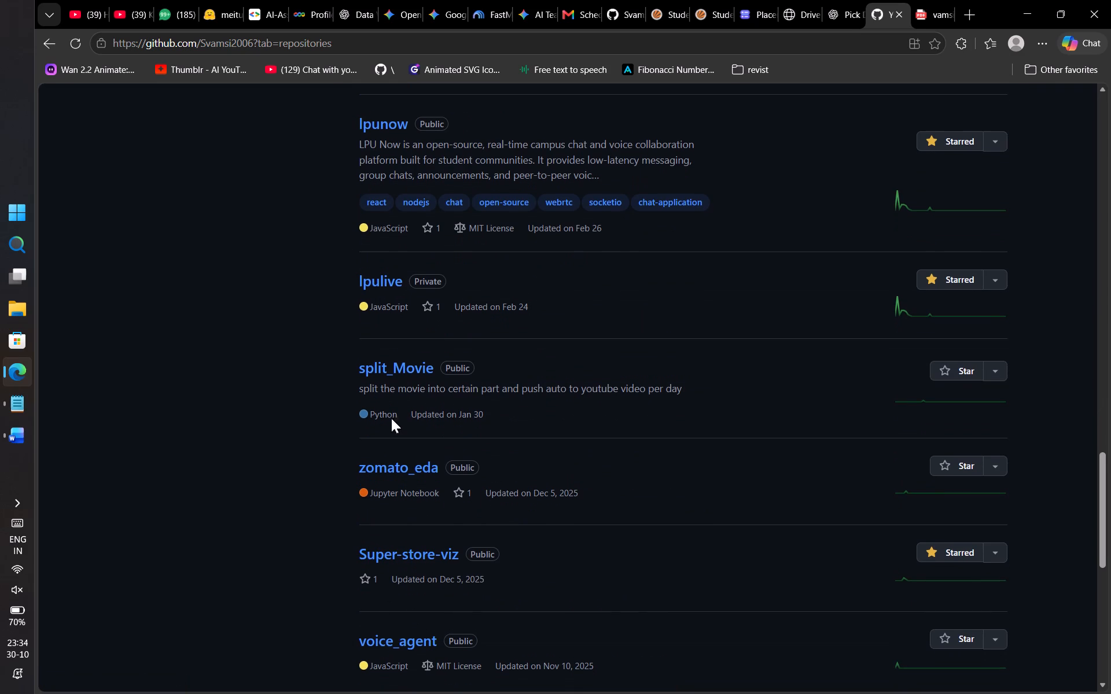
scroll(389, 601, "down", 7)
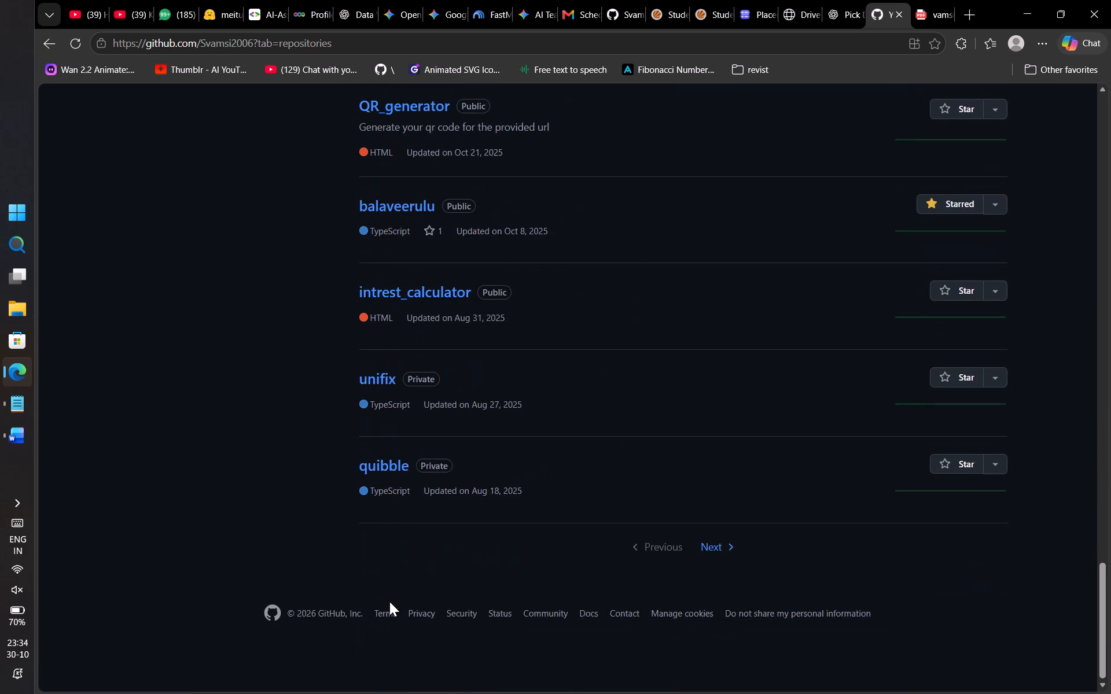
scroll(389, 601, "up", 15)
scroll(389, 601, "up", 10)
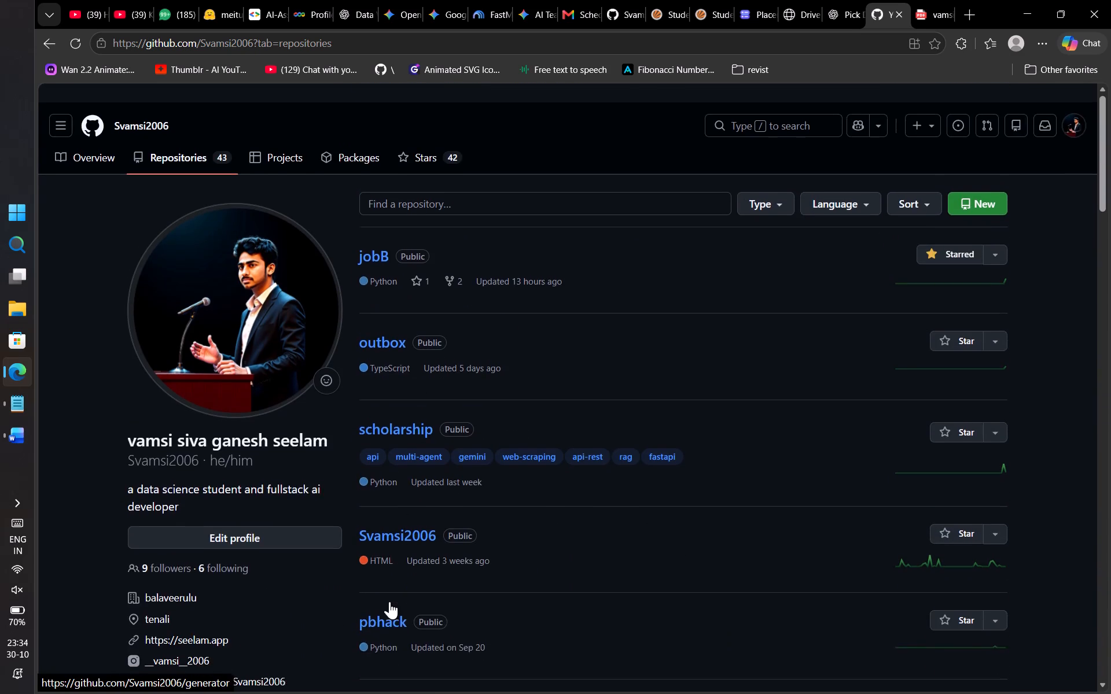
scroll(389, 601, "up", 2)
Search the repository list for "smart", and clear the search text.
left_click(394, 189)
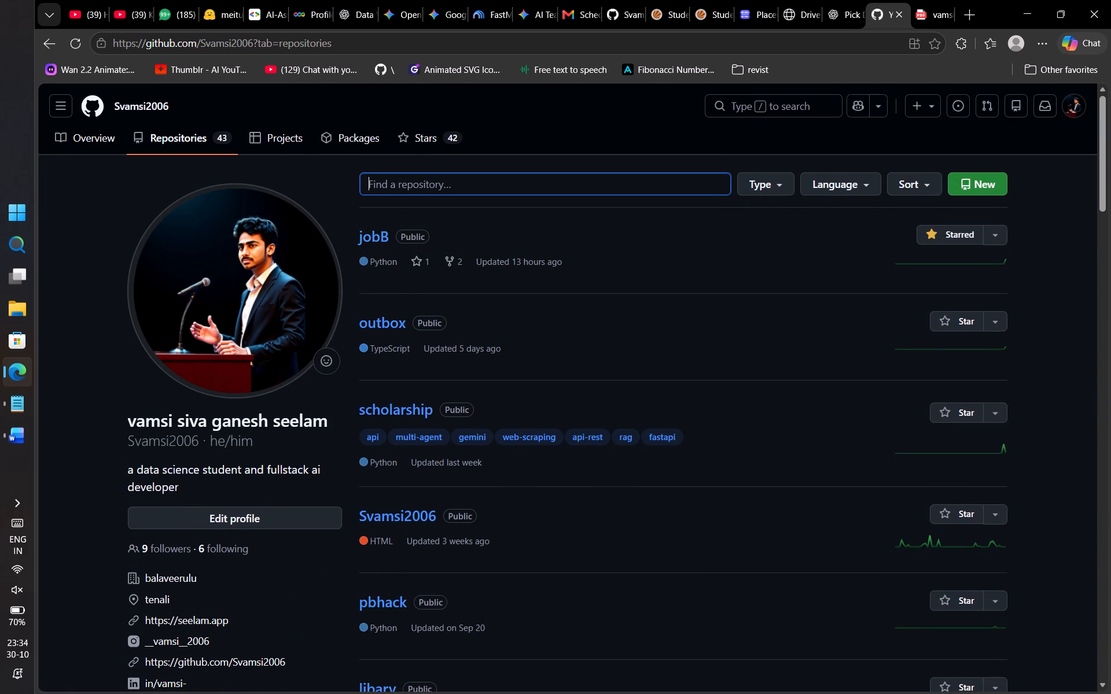
type("smart")
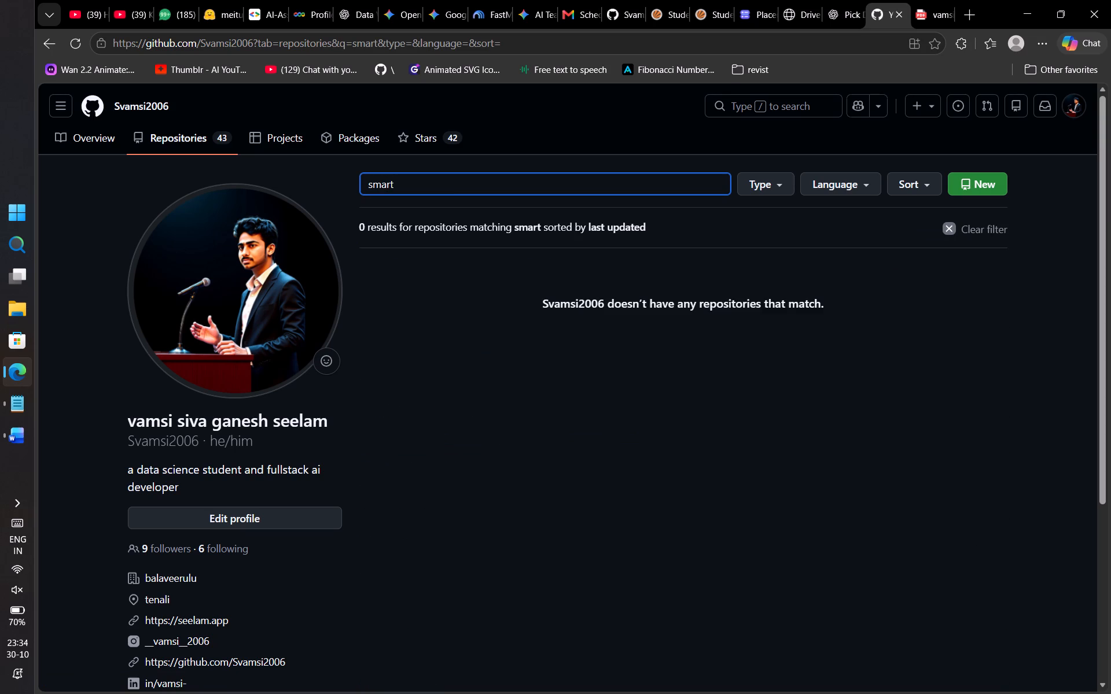
key("BackSpace")
key("BackSpace")
key("BackSpace")
key("BackSpace")
key("BackSpace")
key("BackSpace")
key("BackSpace")
key("BackSpace")
key("BackSpace")
key("BackSpace")
key("BackSpace")
key("BackSpace")
key("BackSpace")
key("BackSpace")
key("BackSpace")
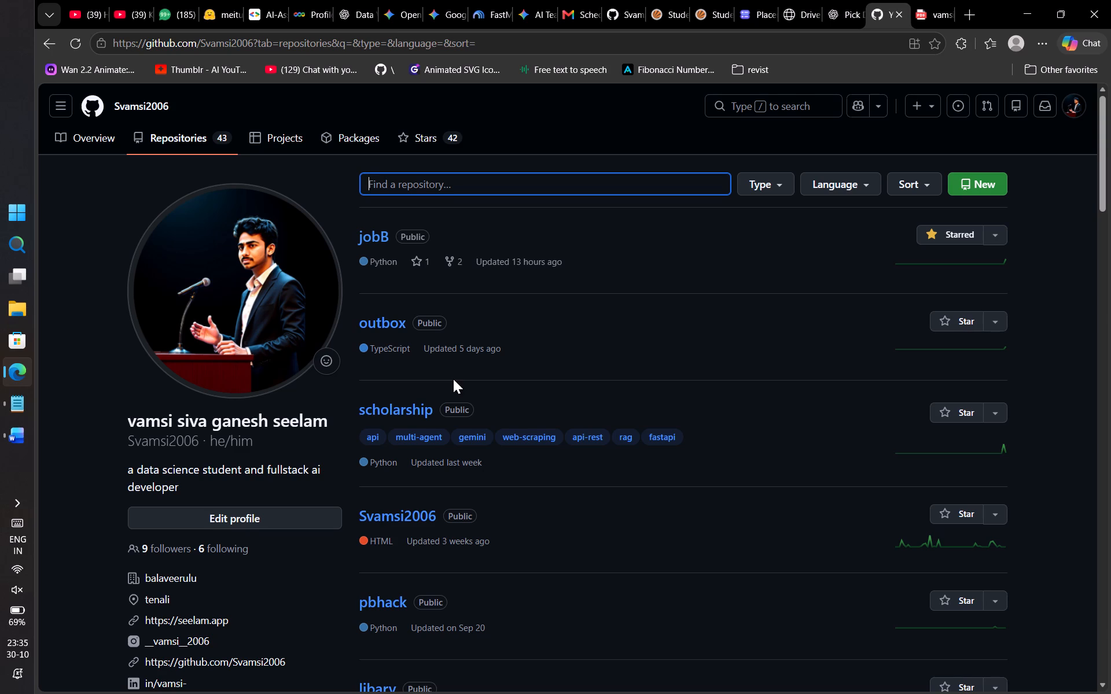
Open the hacksmart repository and read its README's project overview and key objectives.
scroll(453, 379, "down", 12)
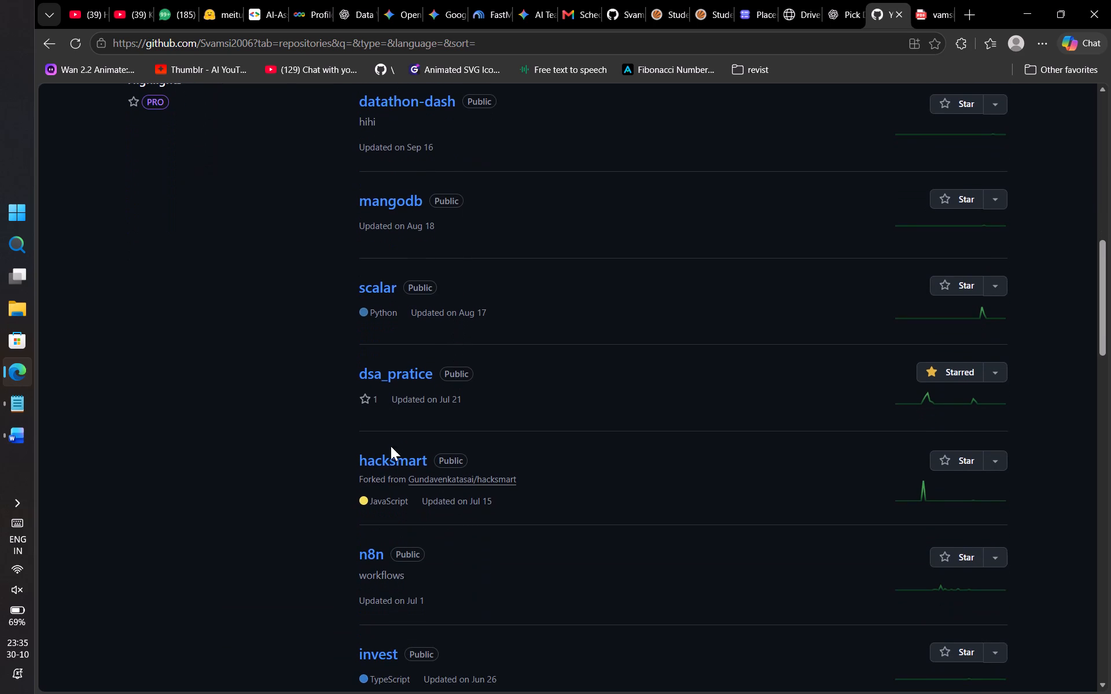
left_click(373, 466)
scroll(736, 529, "down", 3)
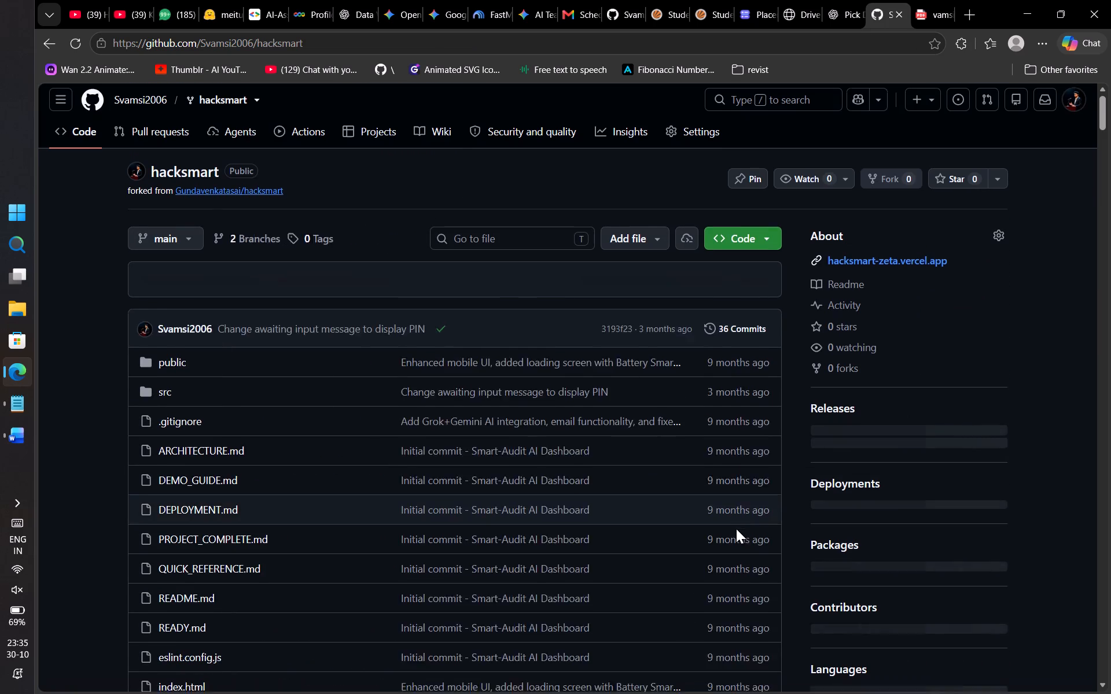
scroll(736, 529, "down", 7)
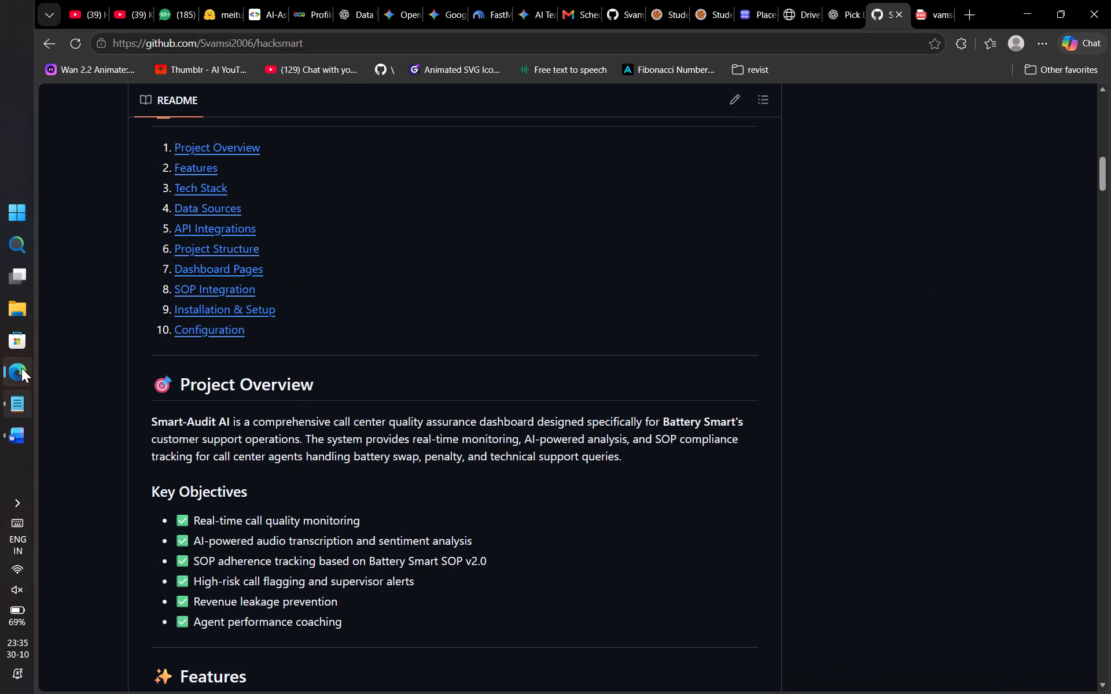
Copy the Smart-Audit AI – Call Center QA Dashboard heading and its bullet points from the résumé PDF's Projects section.
left_click(925, 0)
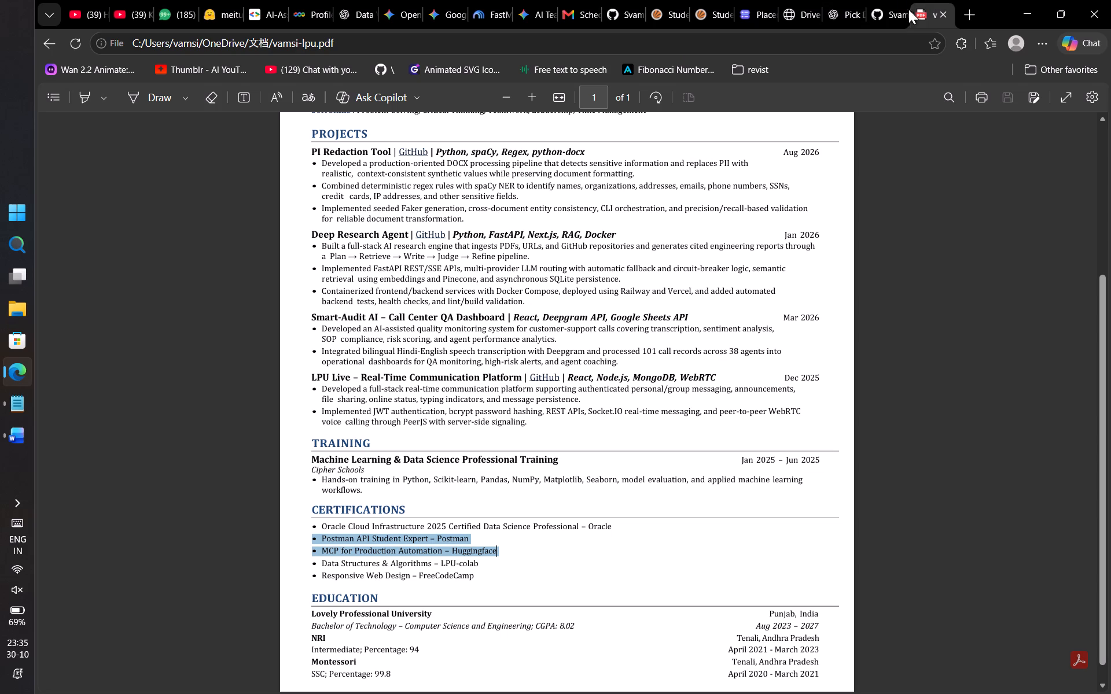
left_click_drag(308, 312, 342, 321)
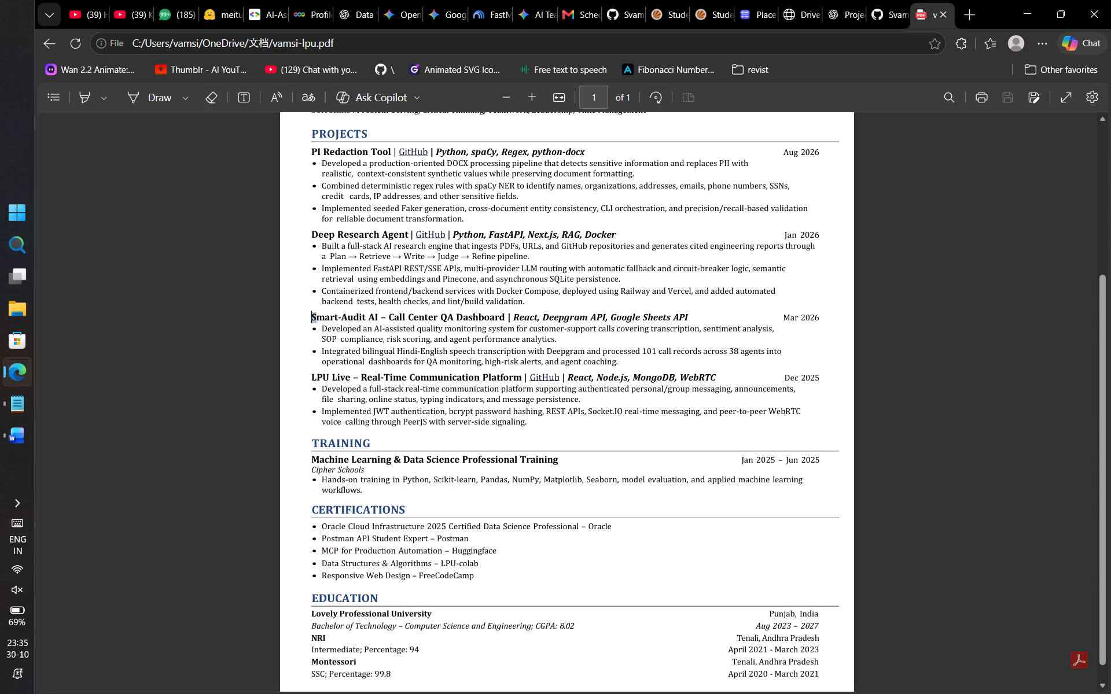
left_click_drag(342, 321, 623, 363)
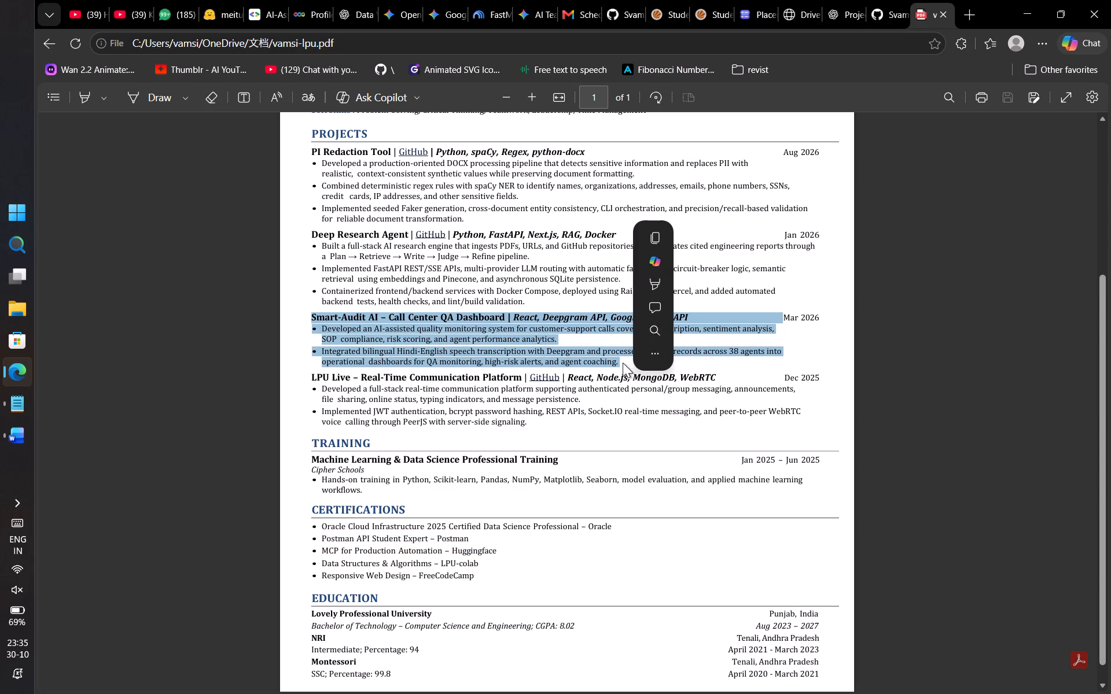
key("ctrl+c")
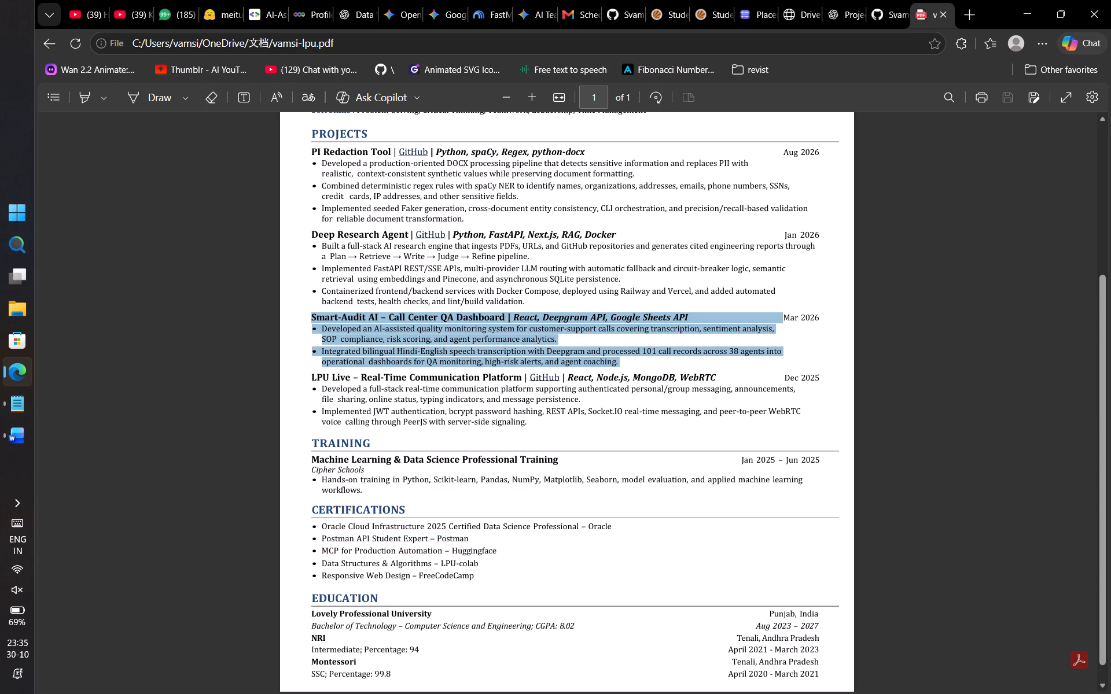
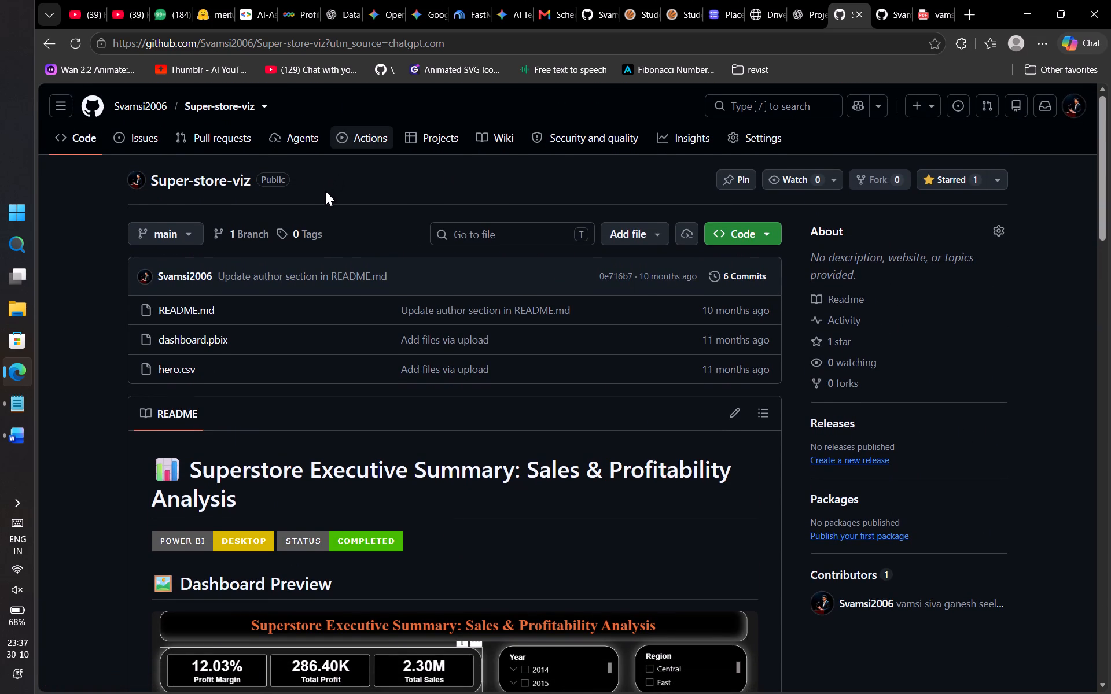
left_click(70, 45)
left_click(462, 42)
left_click(462, 42)
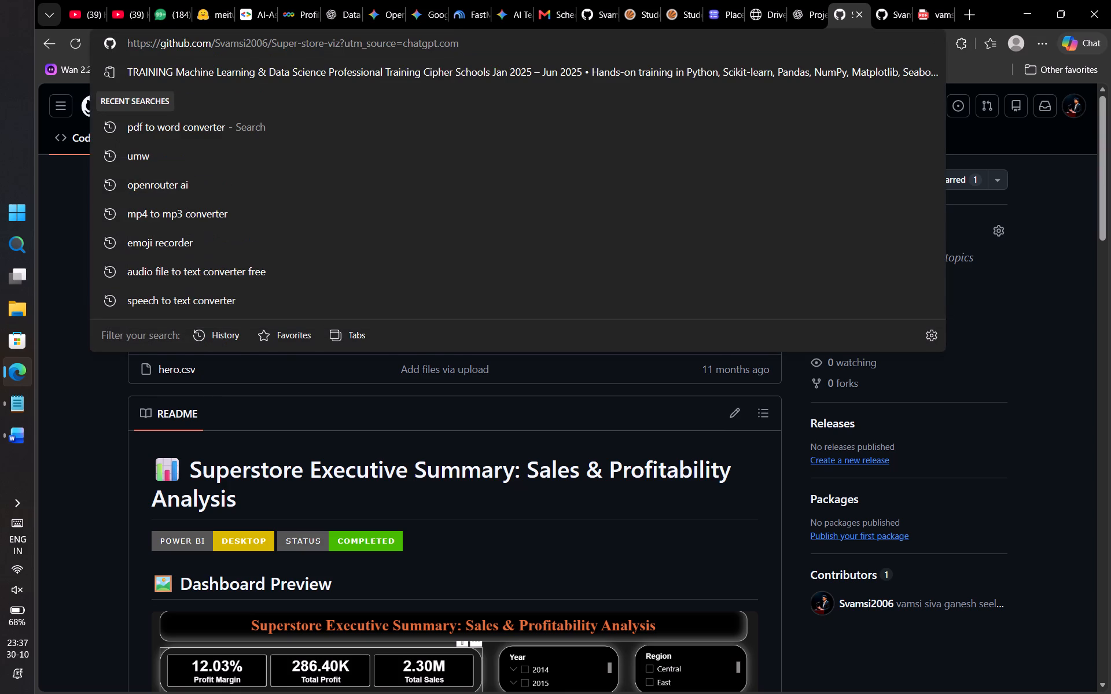
key("BackSpace")
key("BackSpace")
key("BackSpace")
key("BackSpace")
key("BackSpace")
key("BackSpace")
key("BackSpace")
key("BackSpace")
key("BackSpace")
key("BackSpace")
key("BackSpace")
key("BackSpace")
key("BackSpace")
key("BackSpace")
key("BackSpace")
key("BackSpace")
key("BackSpace")
key("BackSpace")
key("BackSpace")
key("BackSpace")
key("BackSpace")
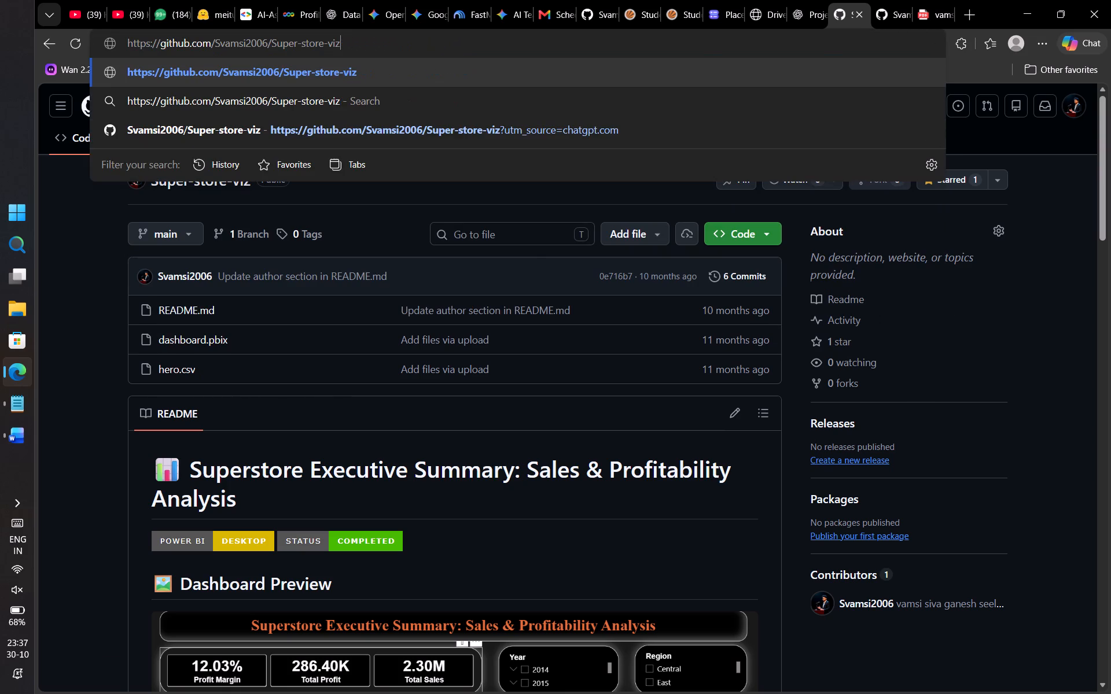
key("Return")
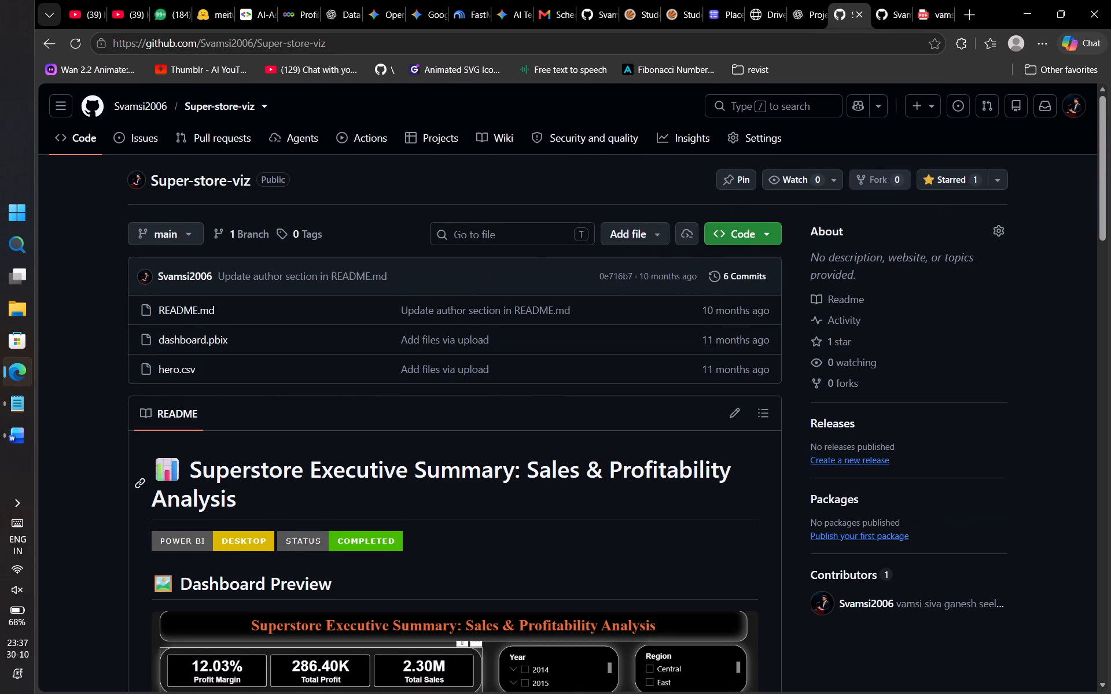
scroll(485, 479, "down", 4)
scroll(485, 479, "up", 5)
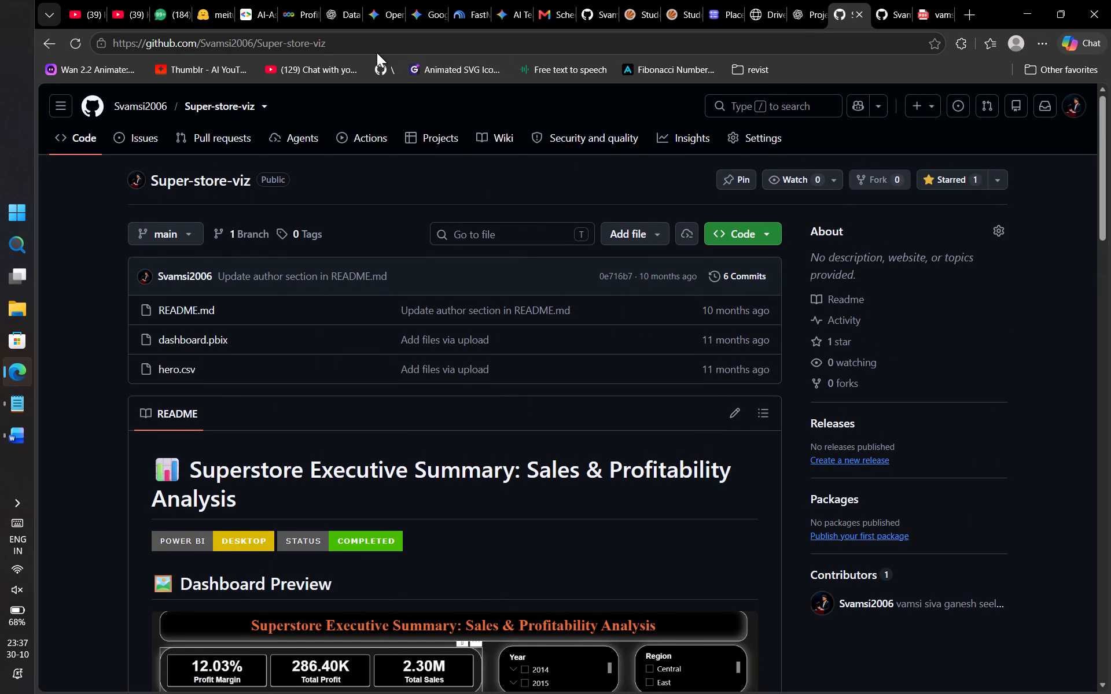
From the Word résumé, follow the College Scorecard Dashboard's GitHub link, inspect the Ciperschool-project repository and its README_simple.md, and close it.
left_click(17, 438)
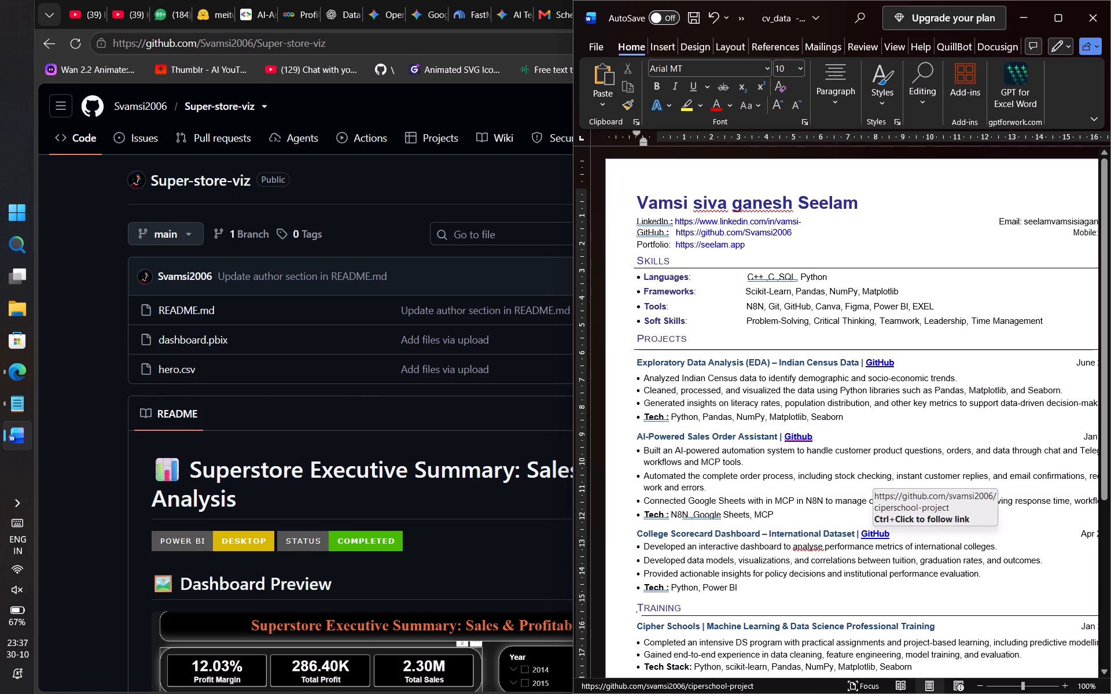
left_click(870, 534, "ctrl")
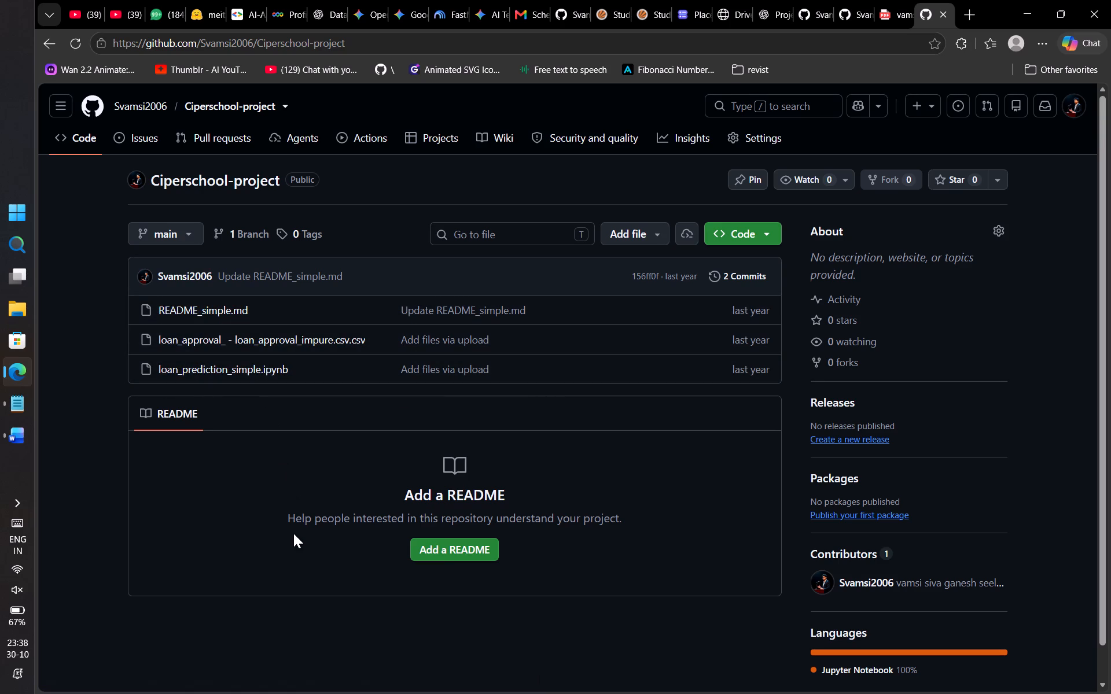
left_click(216, 305)
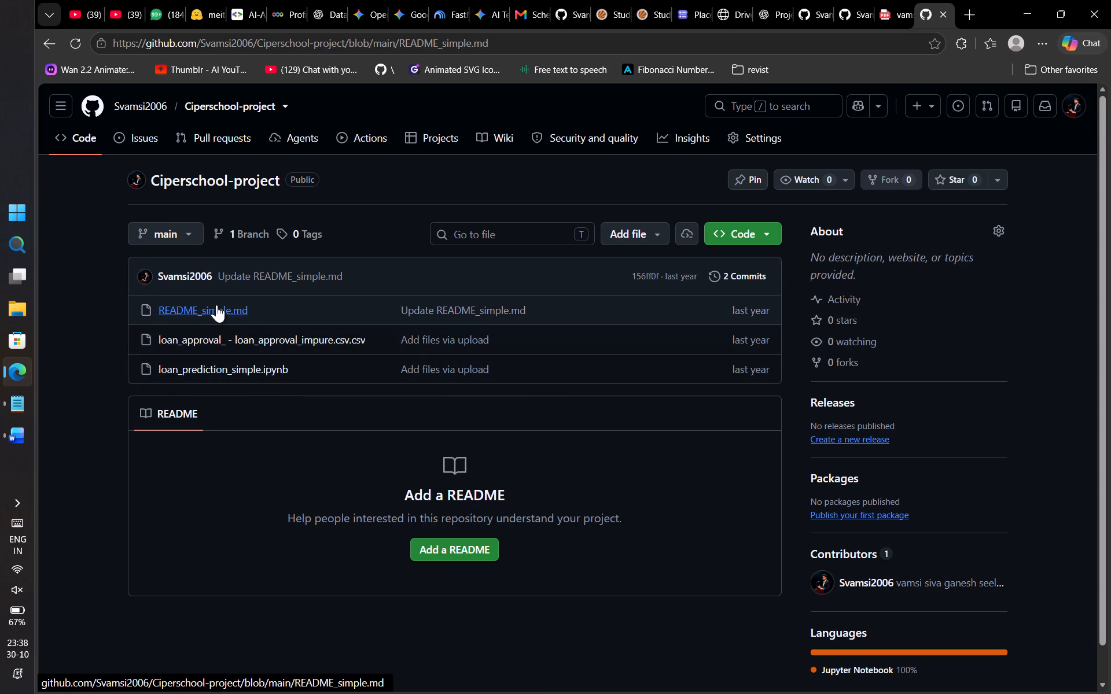
scroll(512, 438, "up", 1)
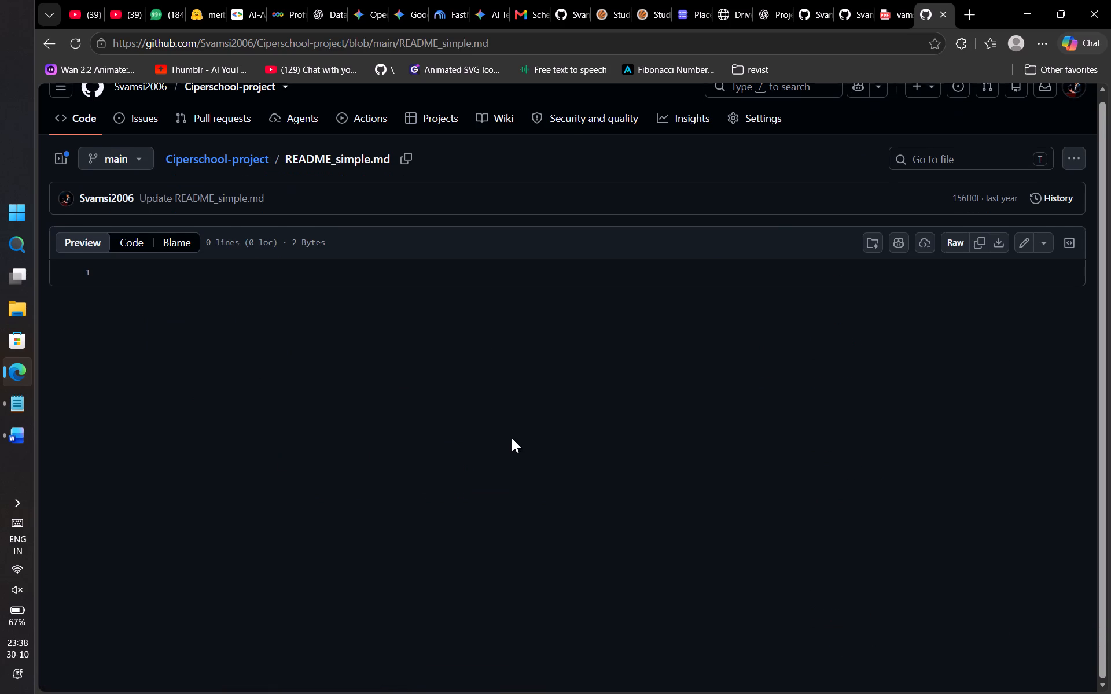
scroll(512, 438, "up", 1)
left_click(218, 173)
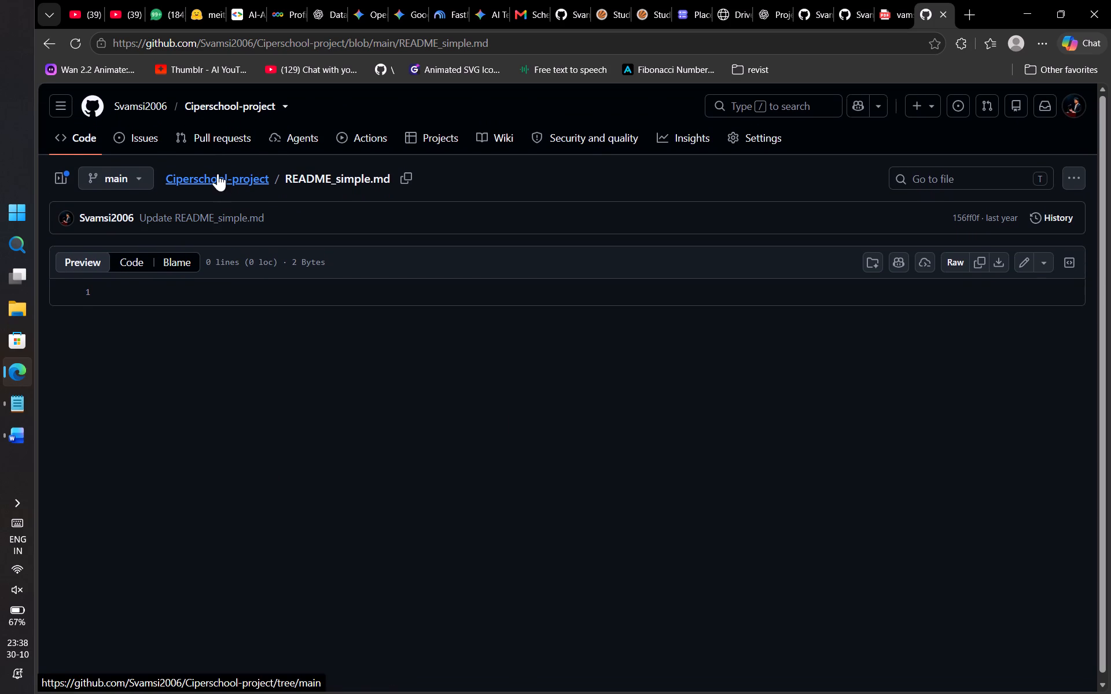
left_click(943, 14)
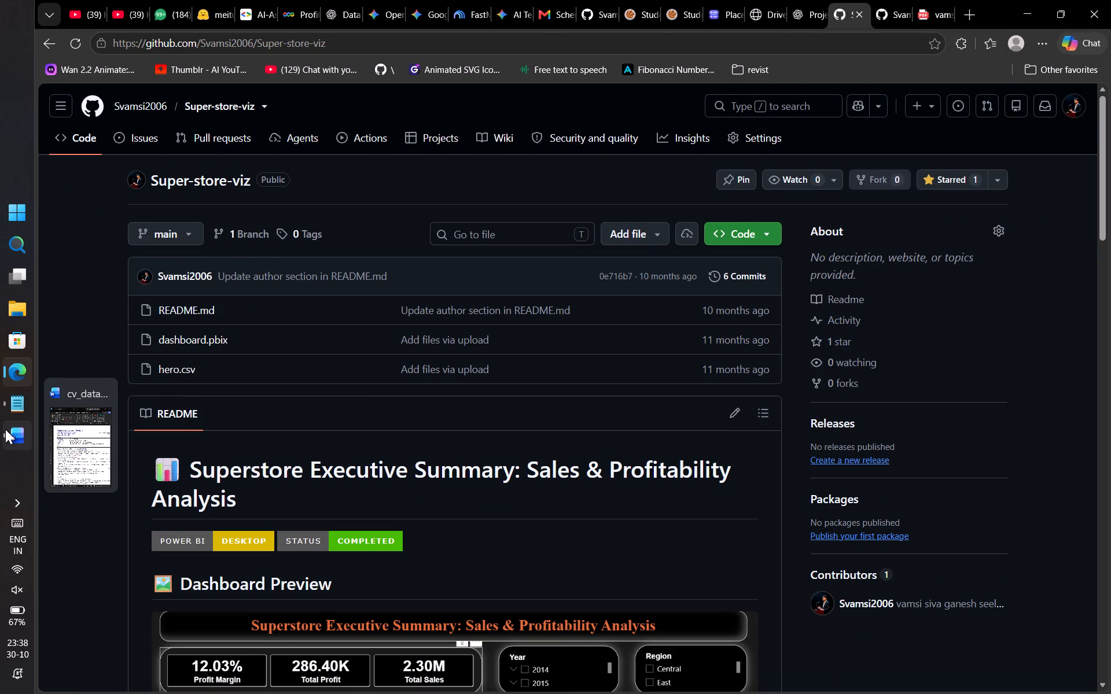
left_click(5, 429)
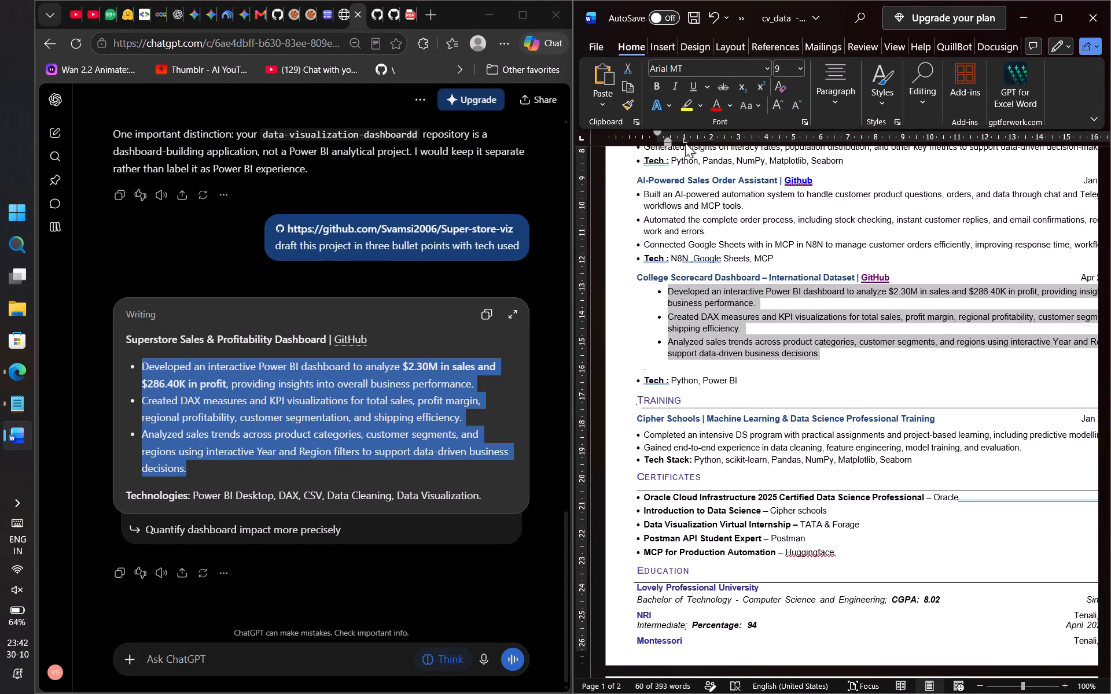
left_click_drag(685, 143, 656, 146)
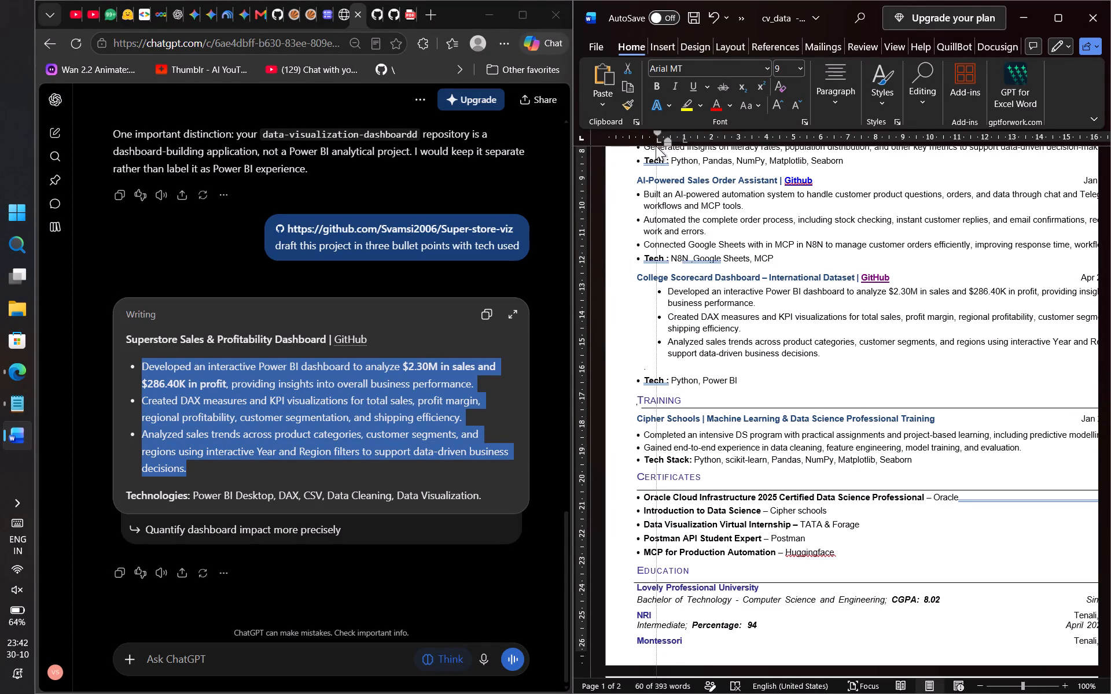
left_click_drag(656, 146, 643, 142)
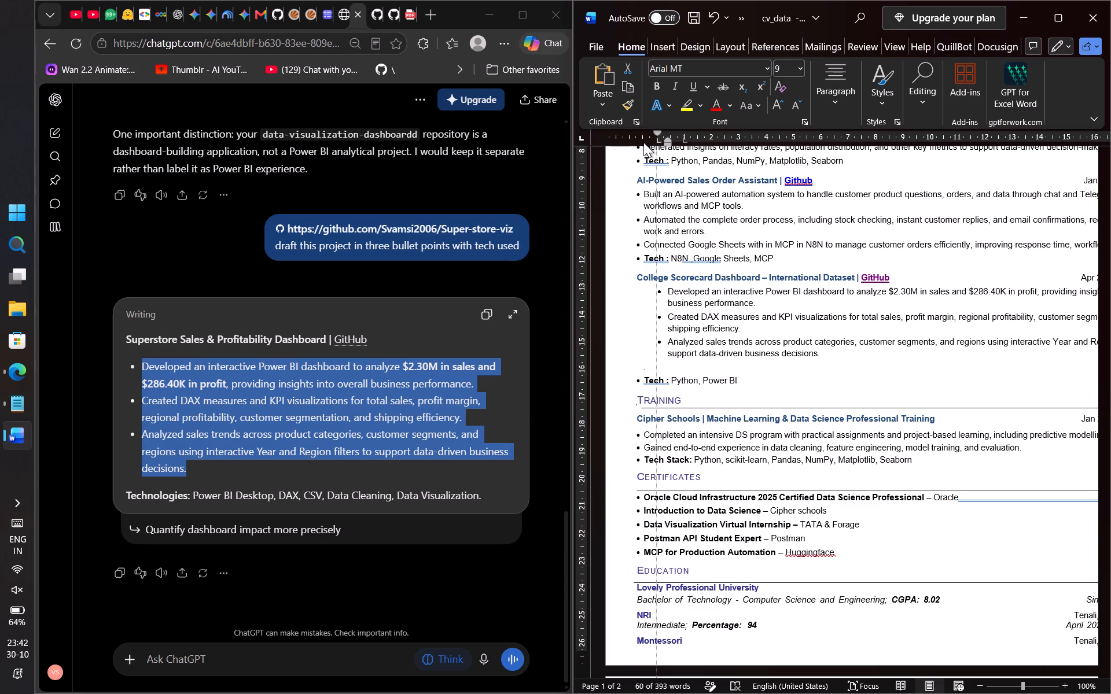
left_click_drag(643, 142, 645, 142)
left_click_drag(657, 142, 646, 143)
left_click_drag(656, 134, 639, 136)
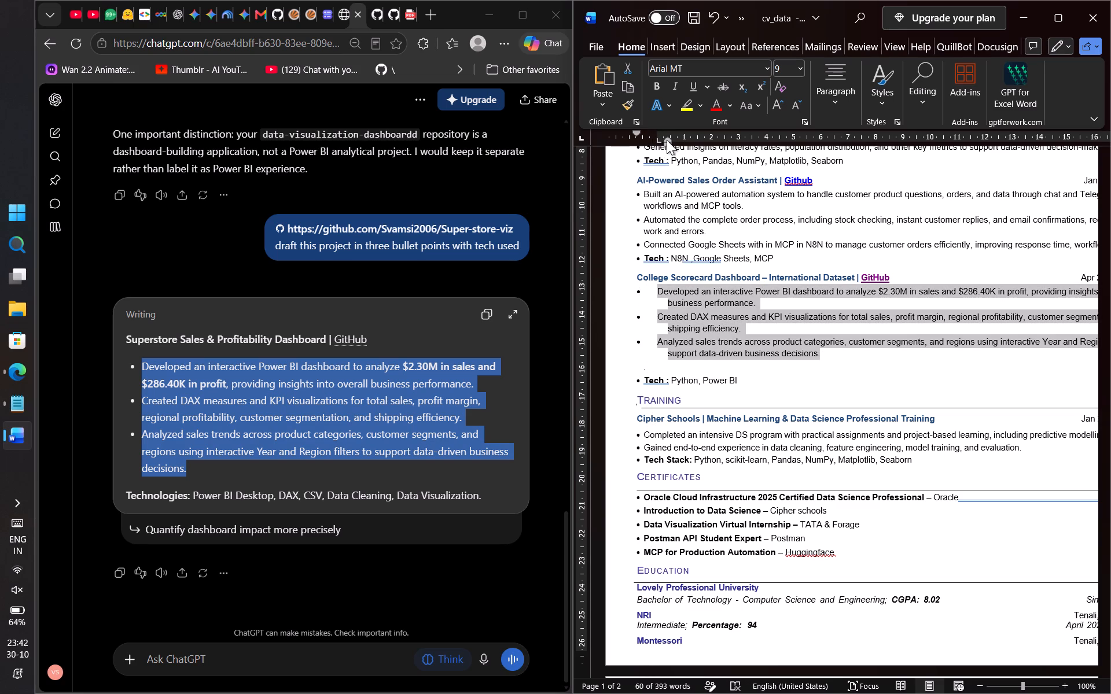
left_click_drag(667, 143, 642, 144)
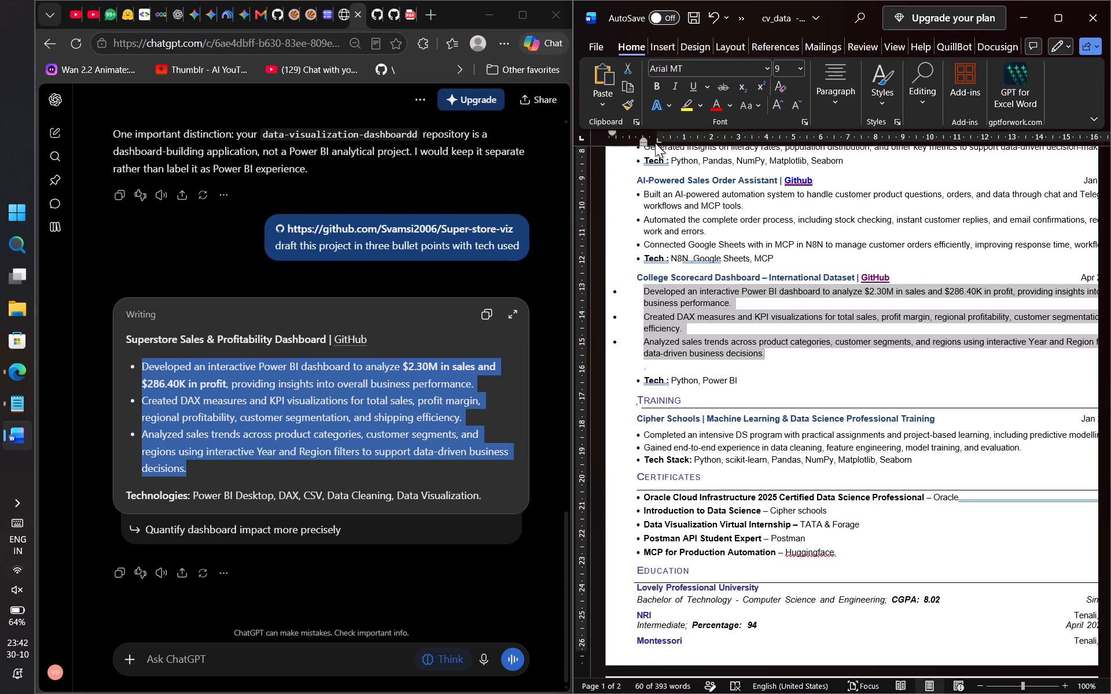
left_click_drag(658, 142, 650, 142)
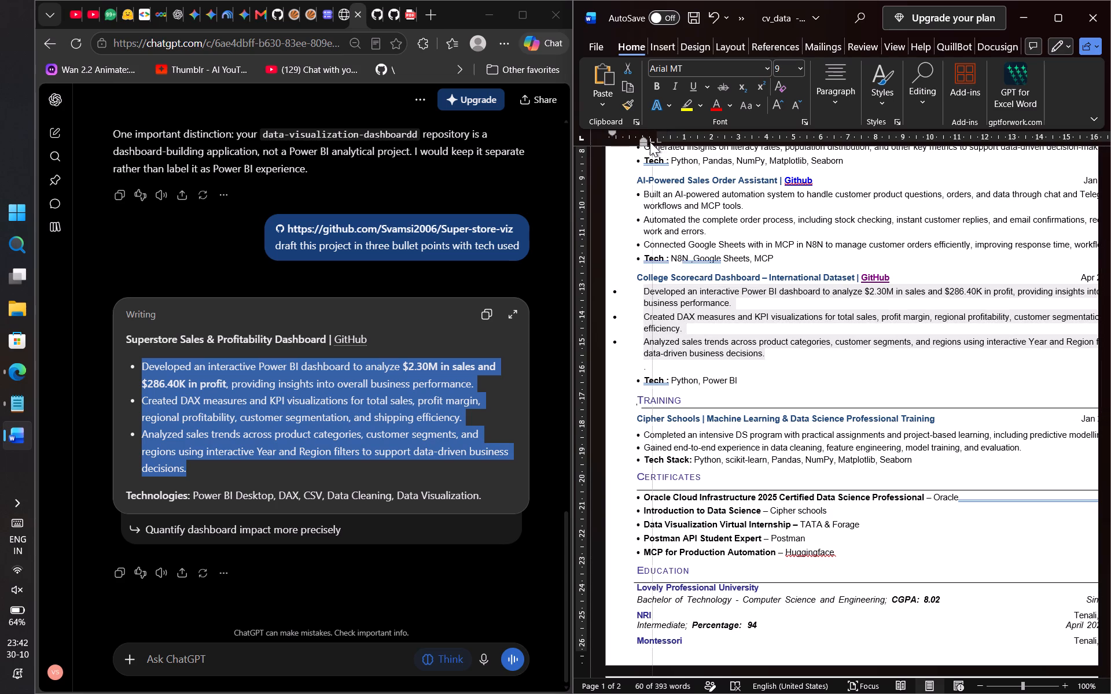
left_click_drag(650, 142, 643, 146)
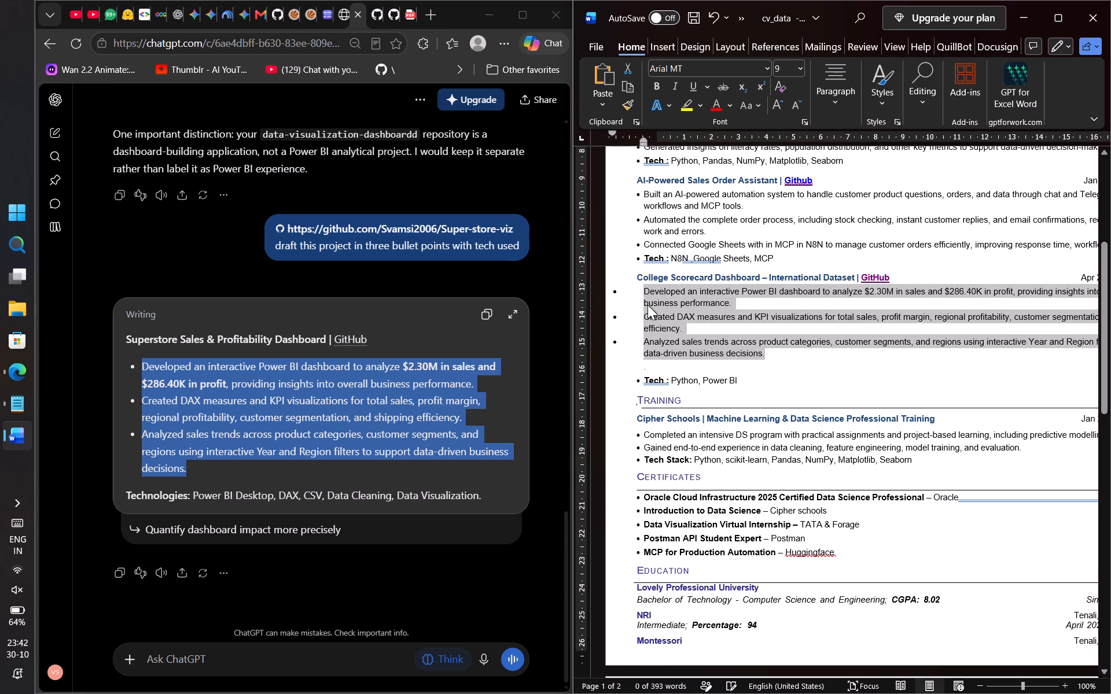
Maximize the résumé window, then remove and reapply the bullet formatting on the three Superstore description paragraphs.
left_click(1051, 16)
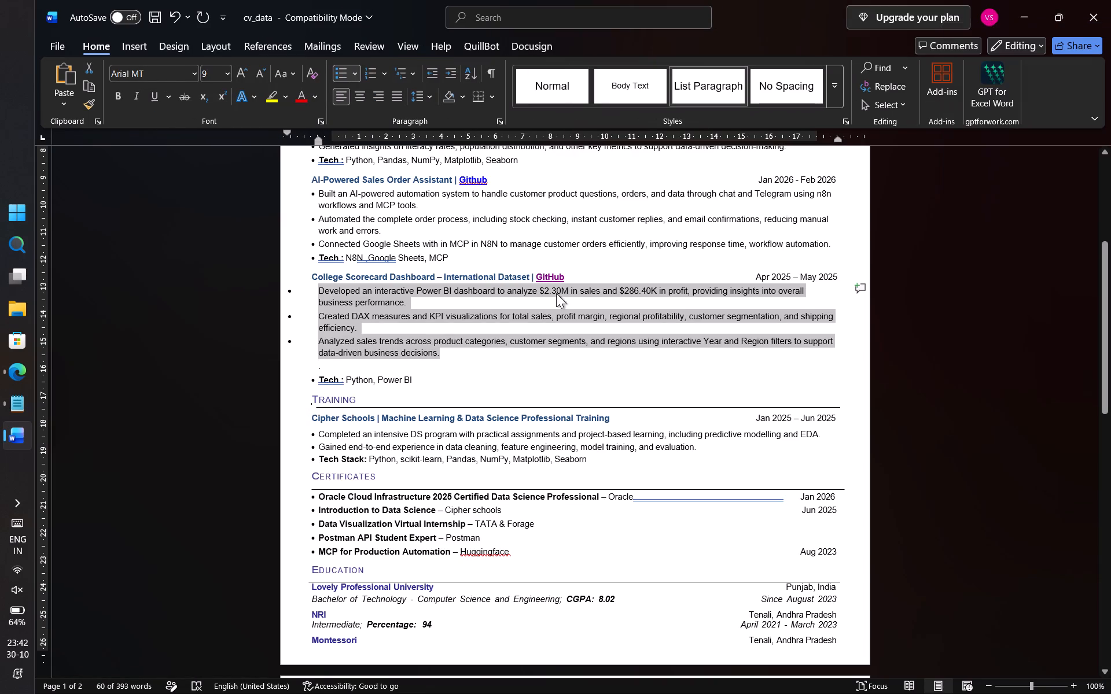
left_click(445, 359)
left_click_drag(445, 359, 320, 294)
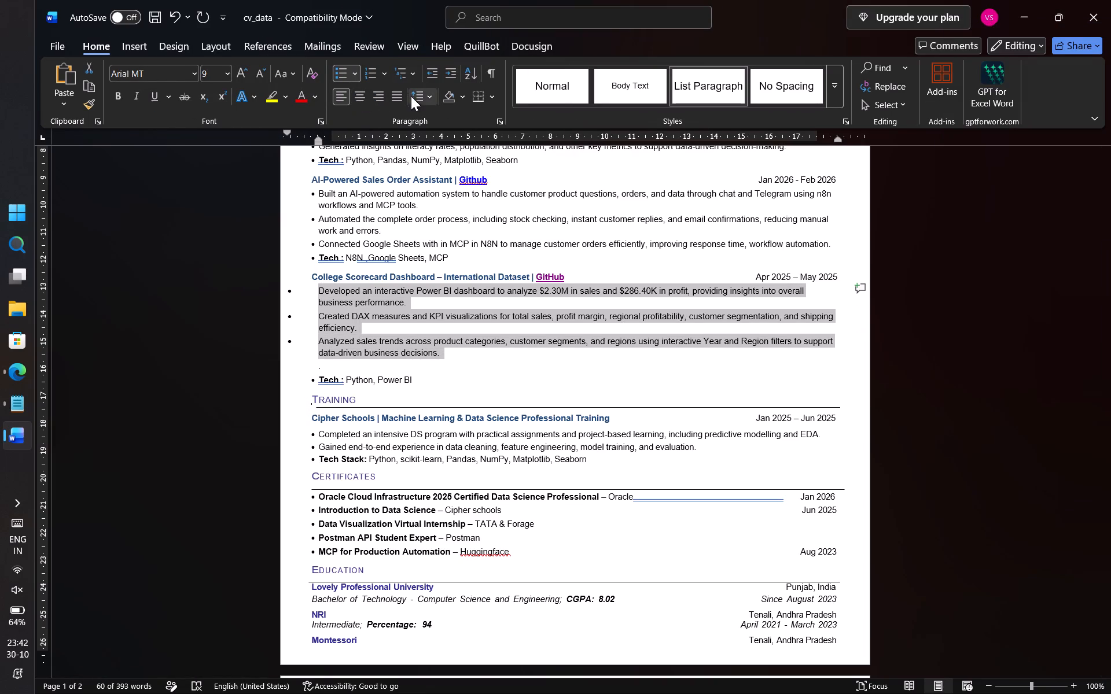
left_click(336, 77)
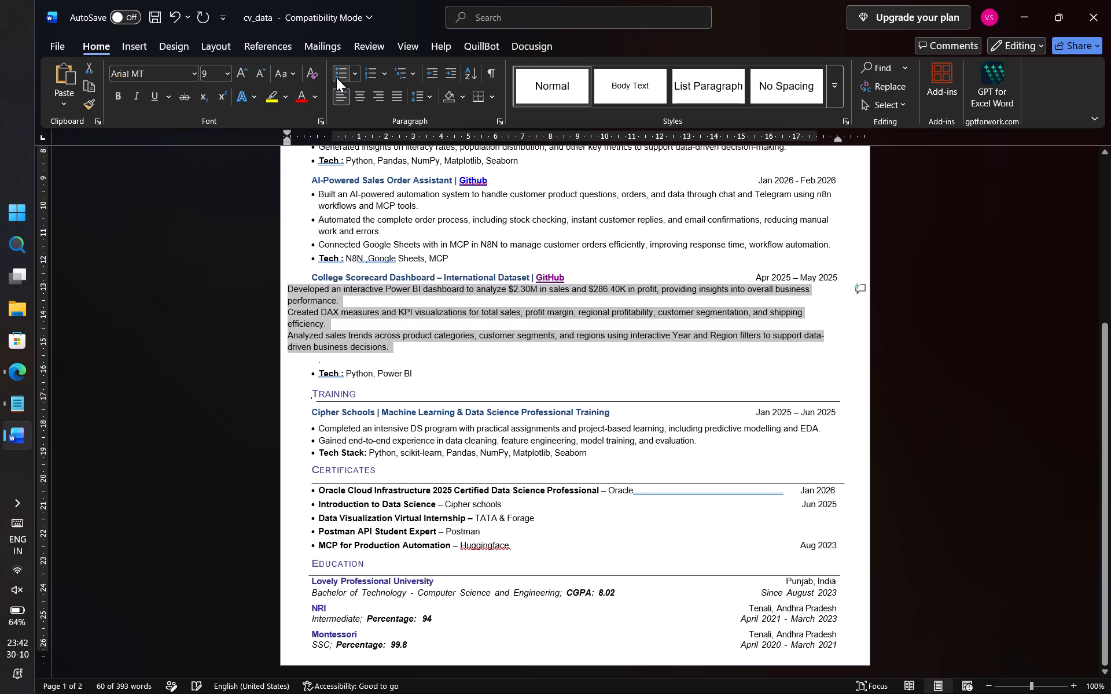
left_click(336, 77)
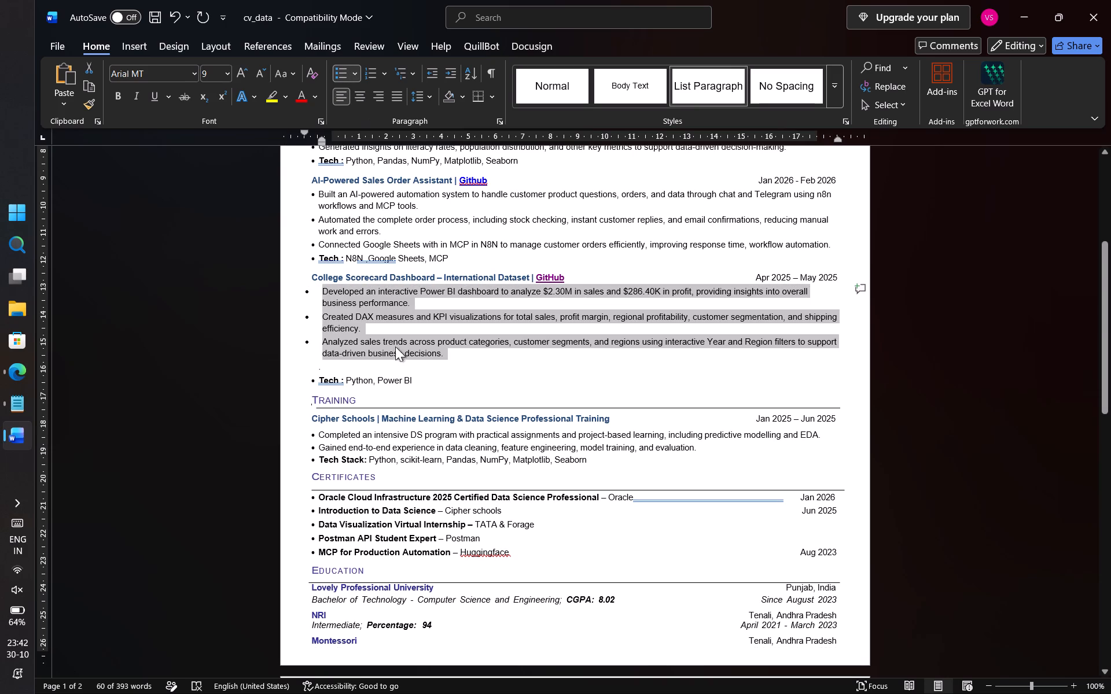
left_click(469, 355)
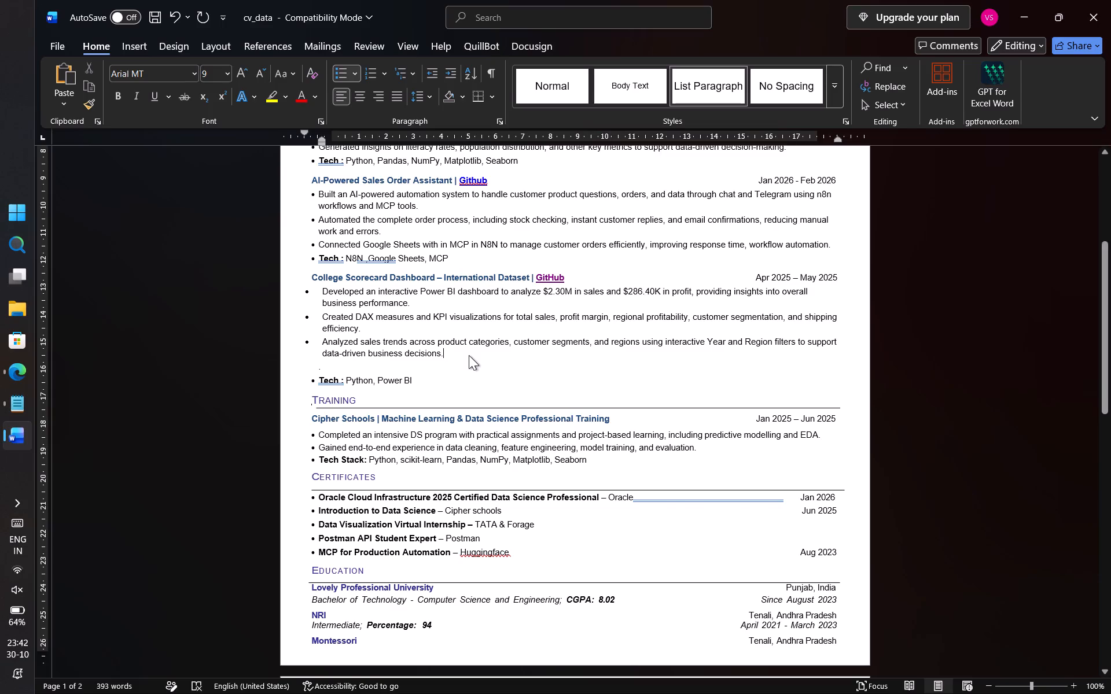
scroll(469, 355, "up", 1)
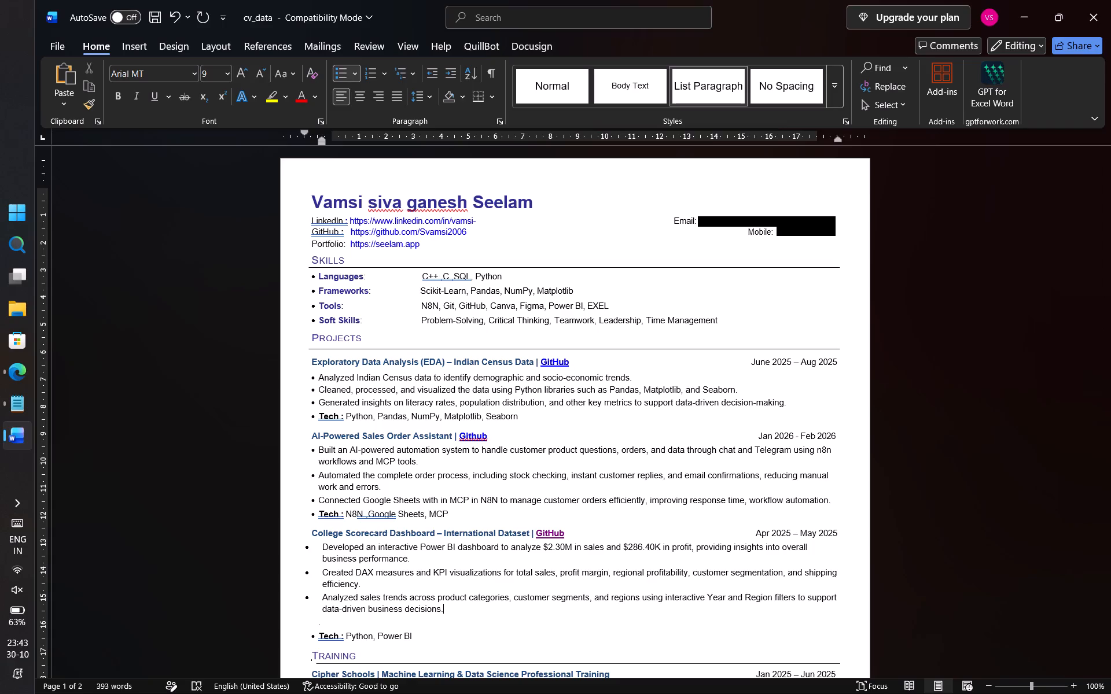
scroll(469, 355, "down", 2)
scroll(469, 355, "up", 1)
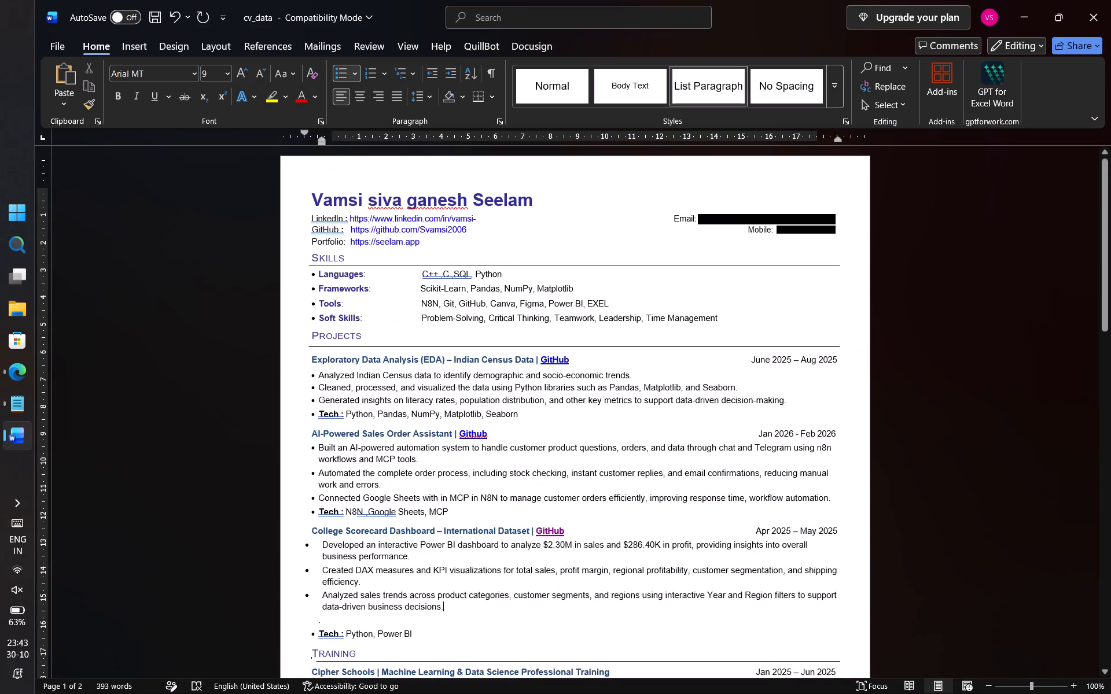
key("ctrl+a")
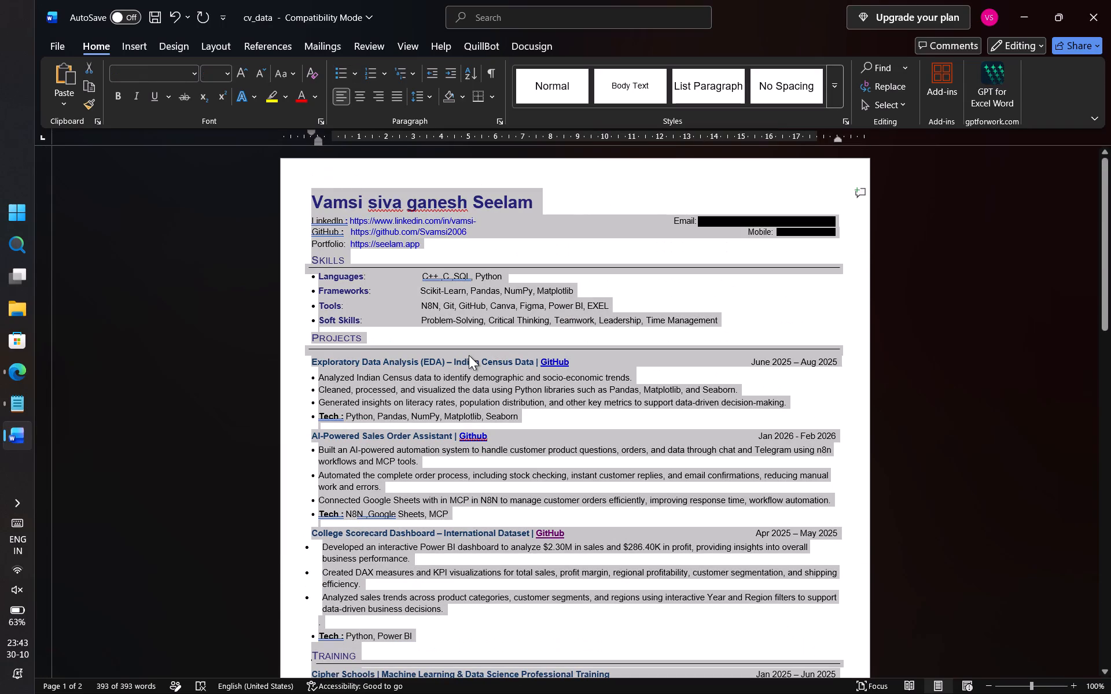
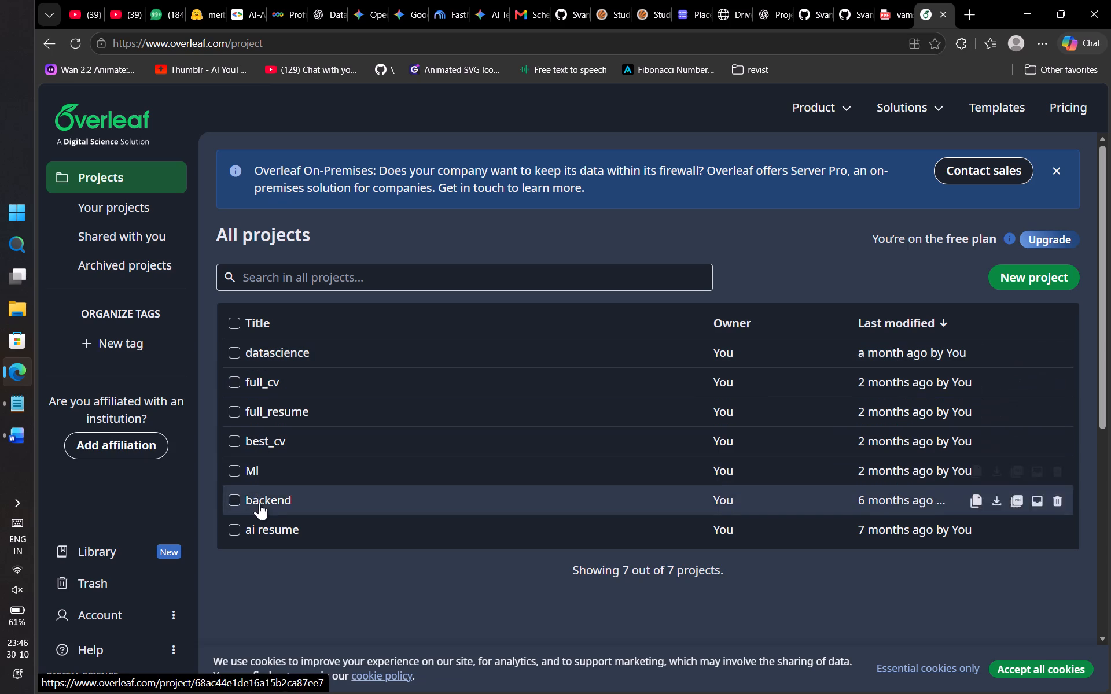
Open the datascience project in Overleaf to review its résumé layout, and return to the project list.
left_click(279, 354)
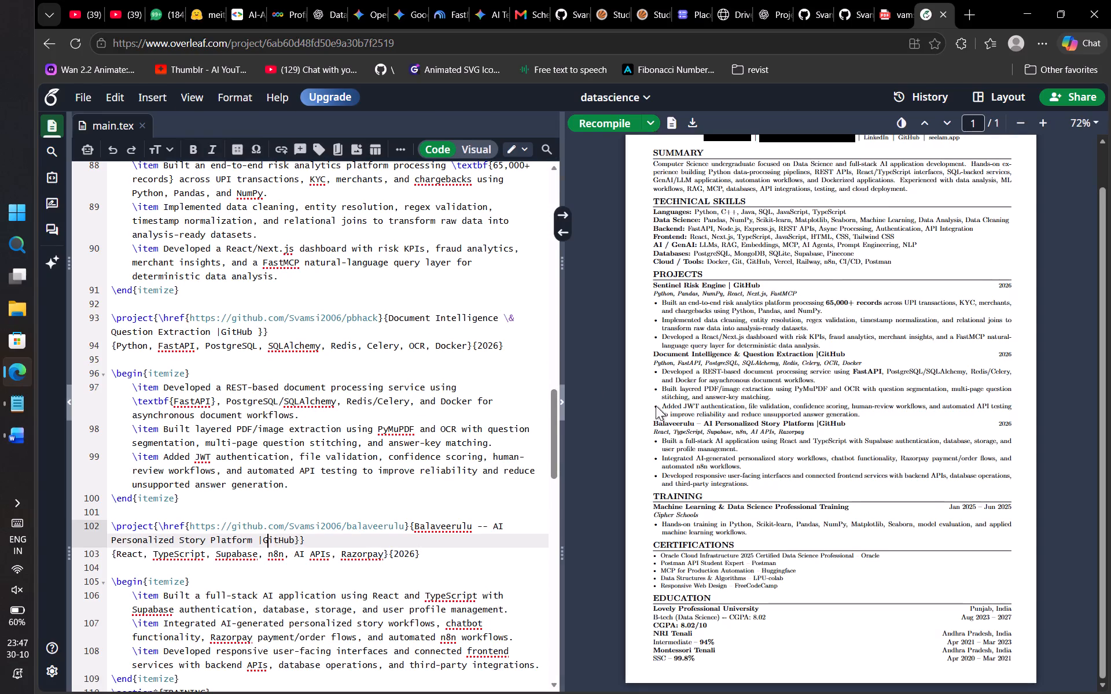
scroll(675, 442, "up", 1)
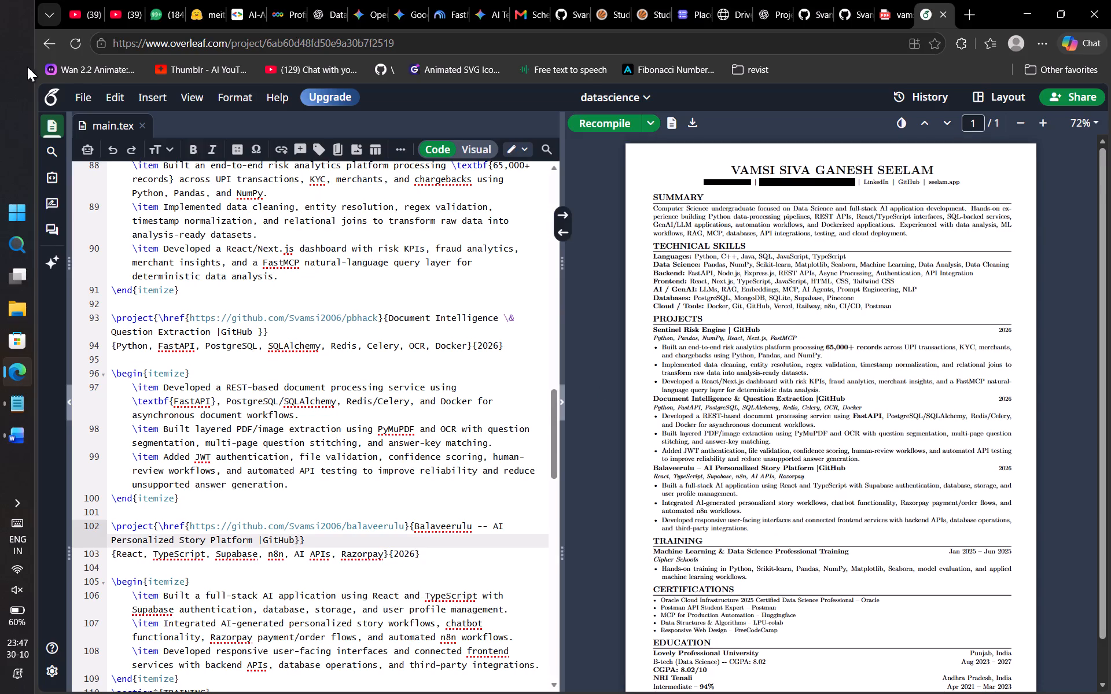
left_click(44, 40)
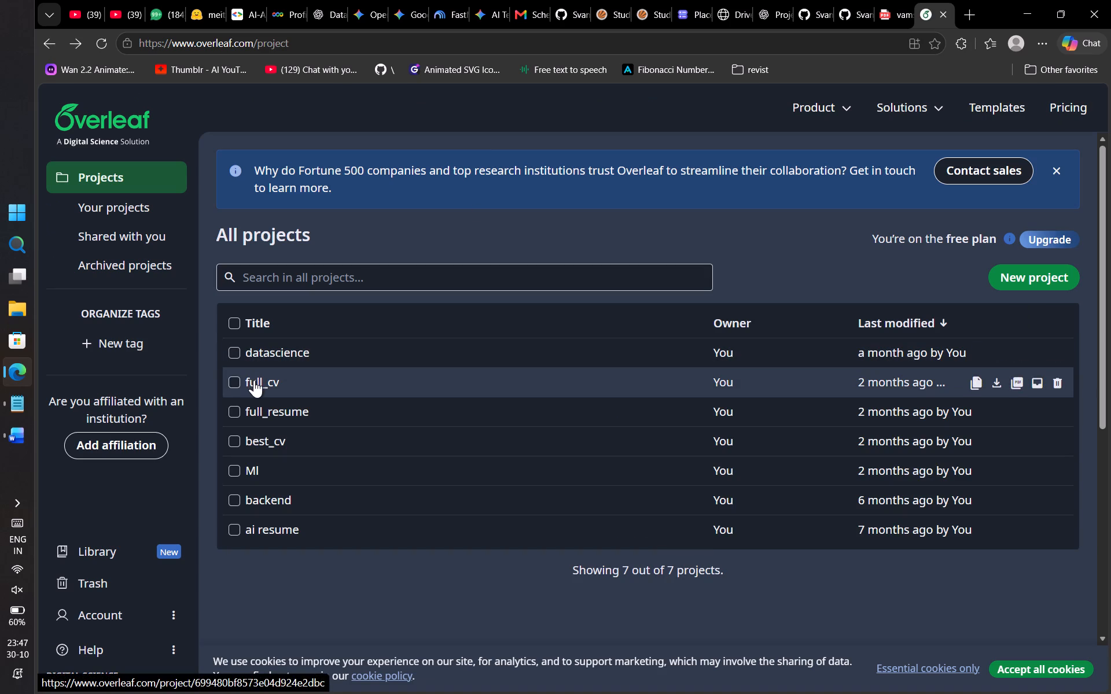
Open the full_resume project in a new tab and review its LaTeX code and résumé preview.
right_click(260, 414)
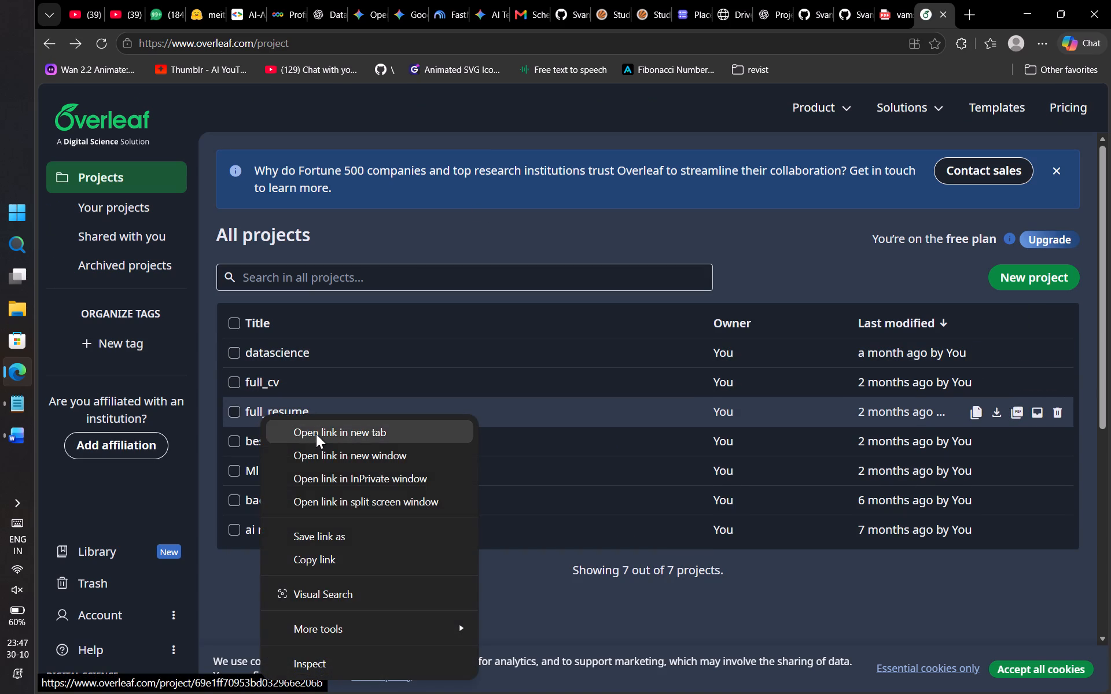
left_click(316, 434)
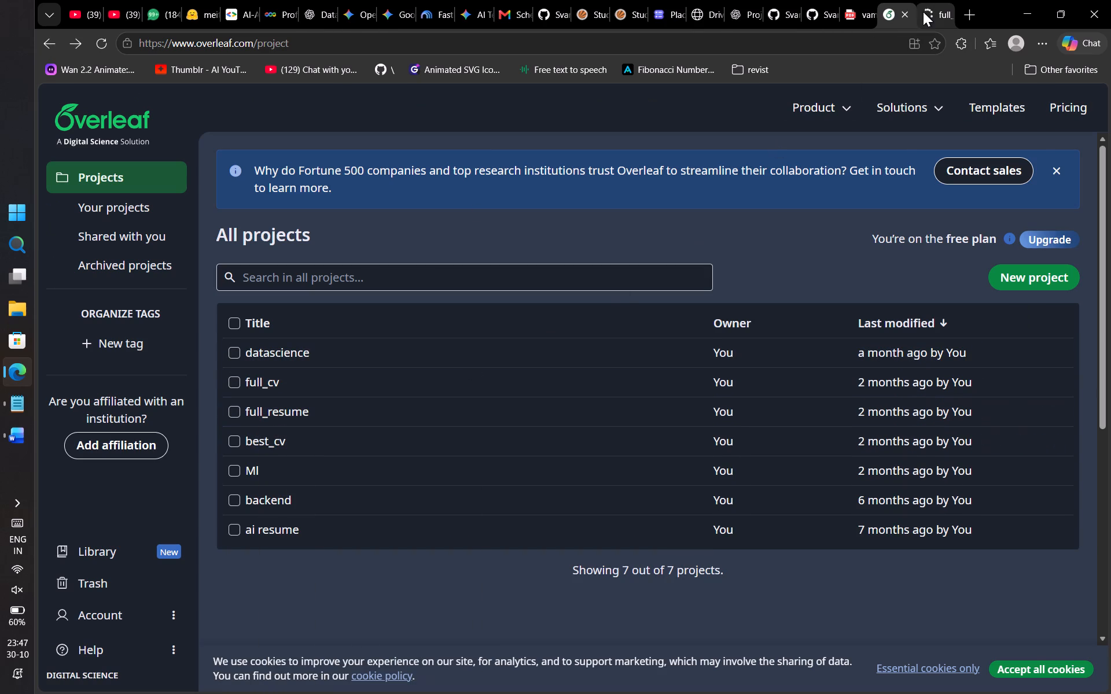
left_click(923, 12)
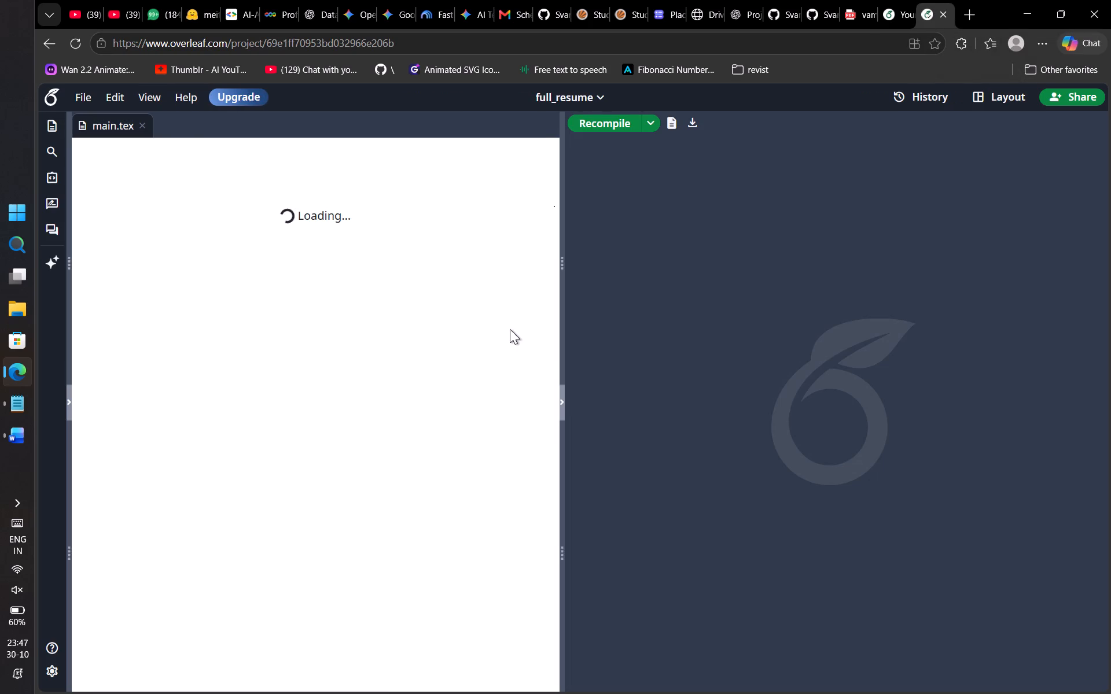
scroll(510, 329, "up", 5)
scroll(510, 329, "down", 5)
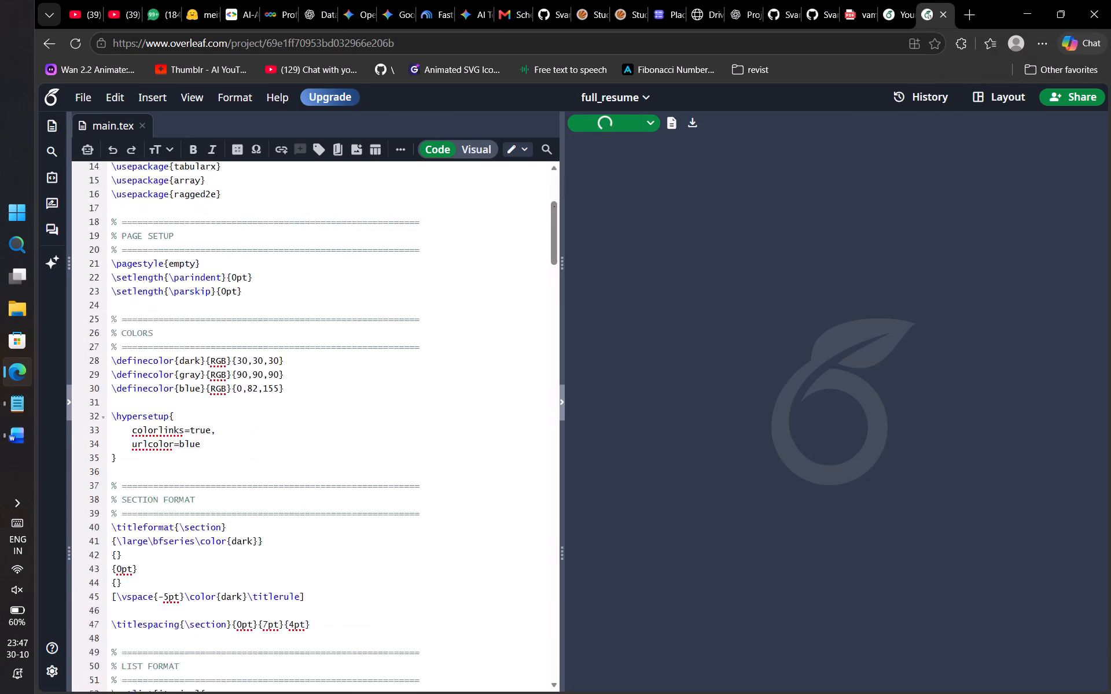
scroll(510, 329, "down", 2)
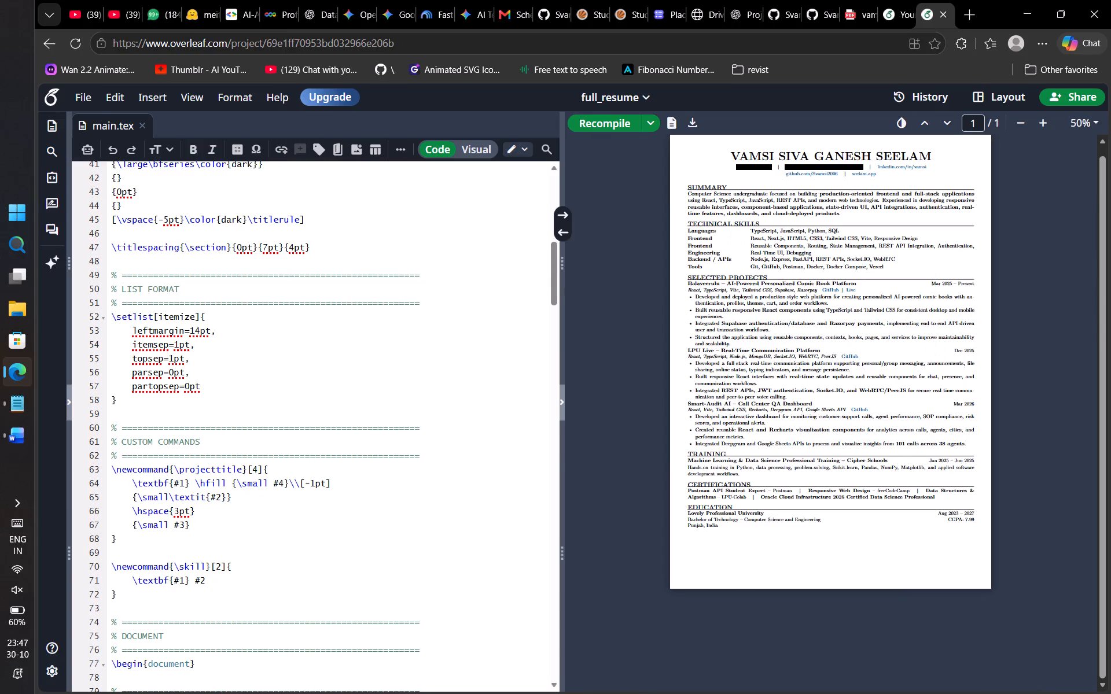
left_click(899, 246)
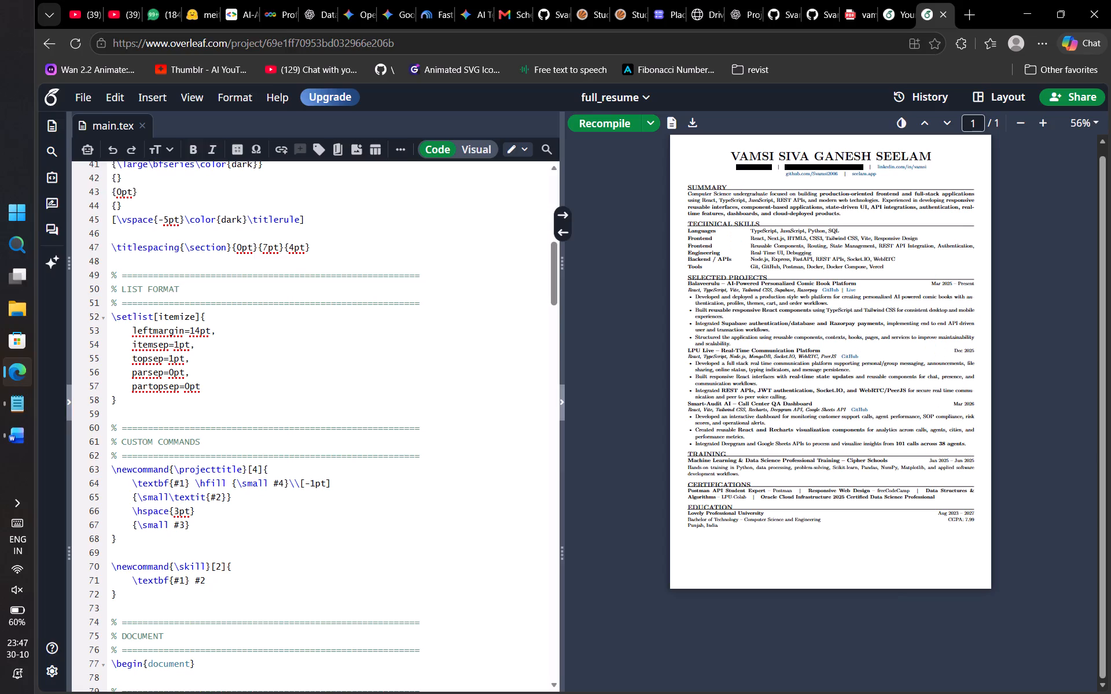
Open the best_cv project from the project list in a new tab and close the full_resume tab.
left_click(892, 6)
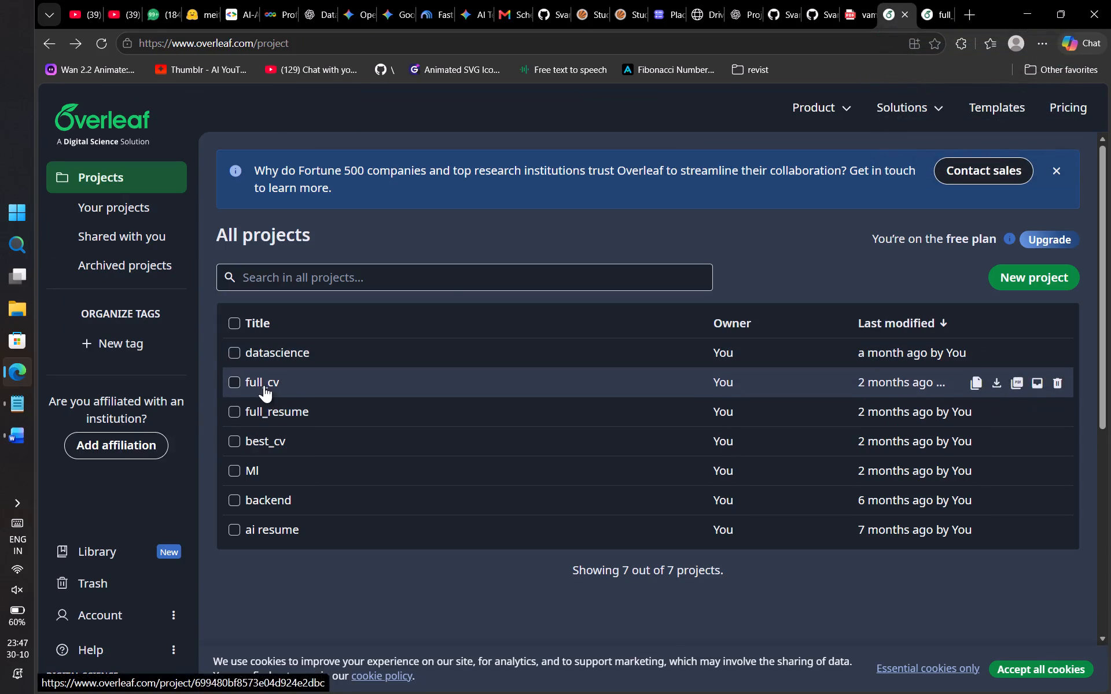
right_click(258, 434)
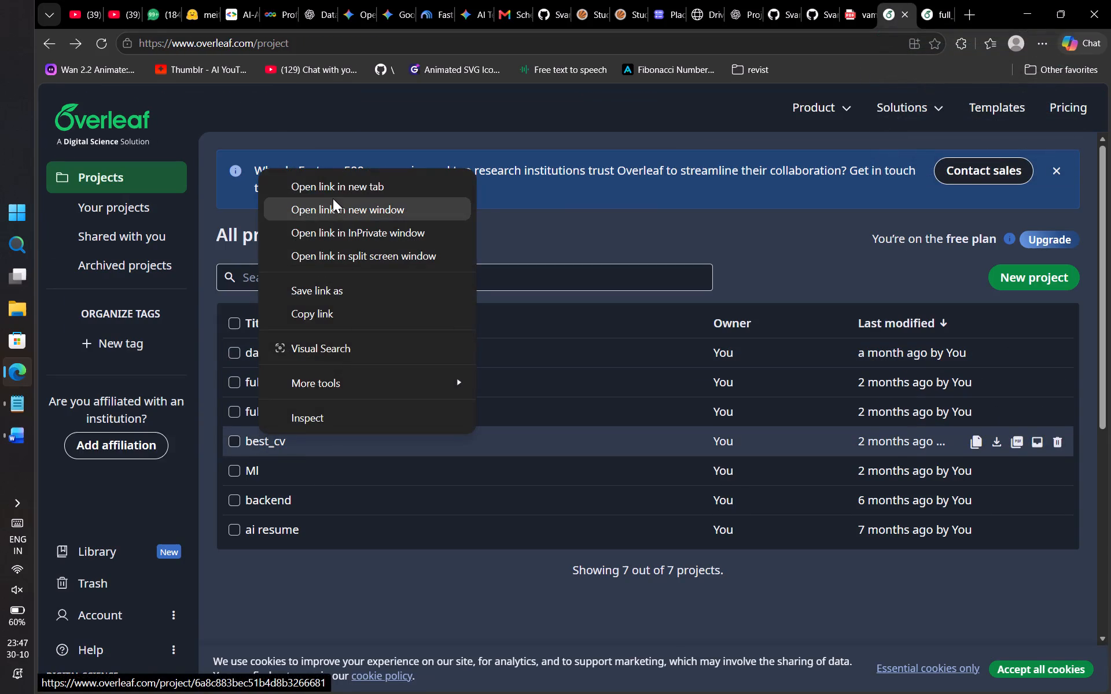
left_click(333, 195)
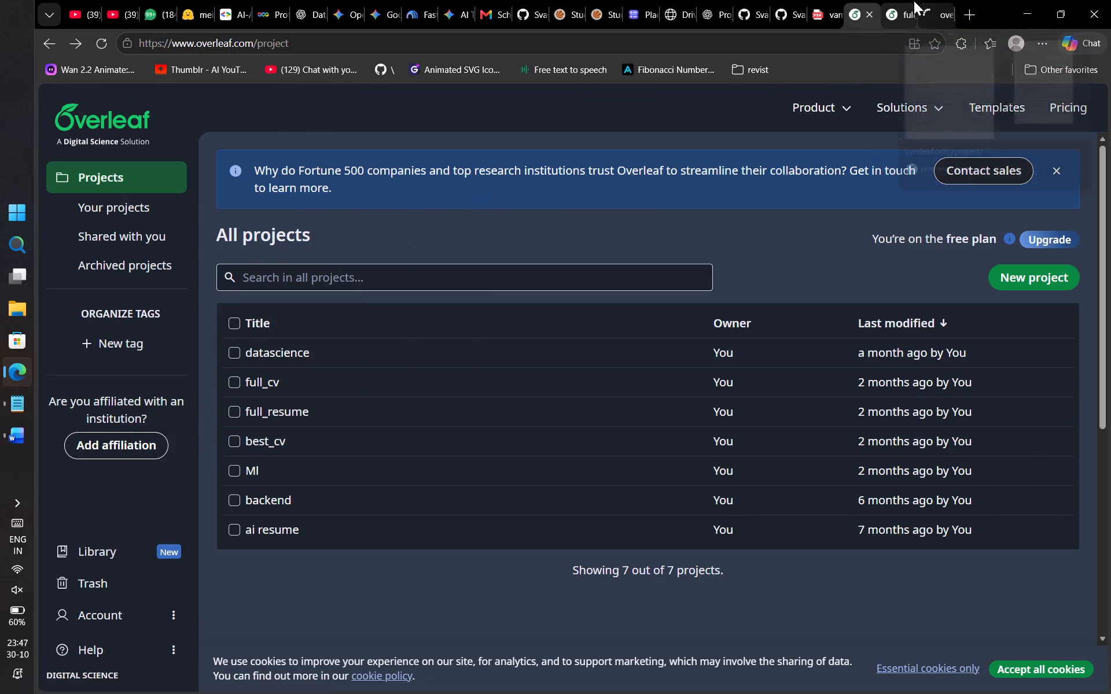
left_click(914, 1)
left_click(910, 14)
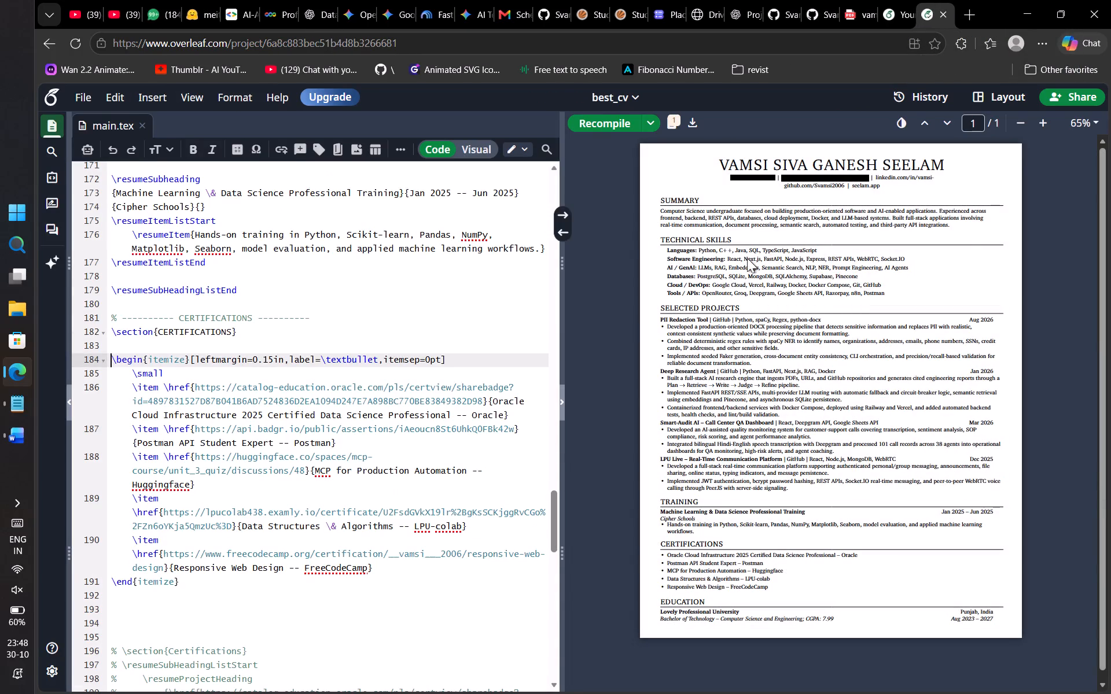
left_click(432, 454)
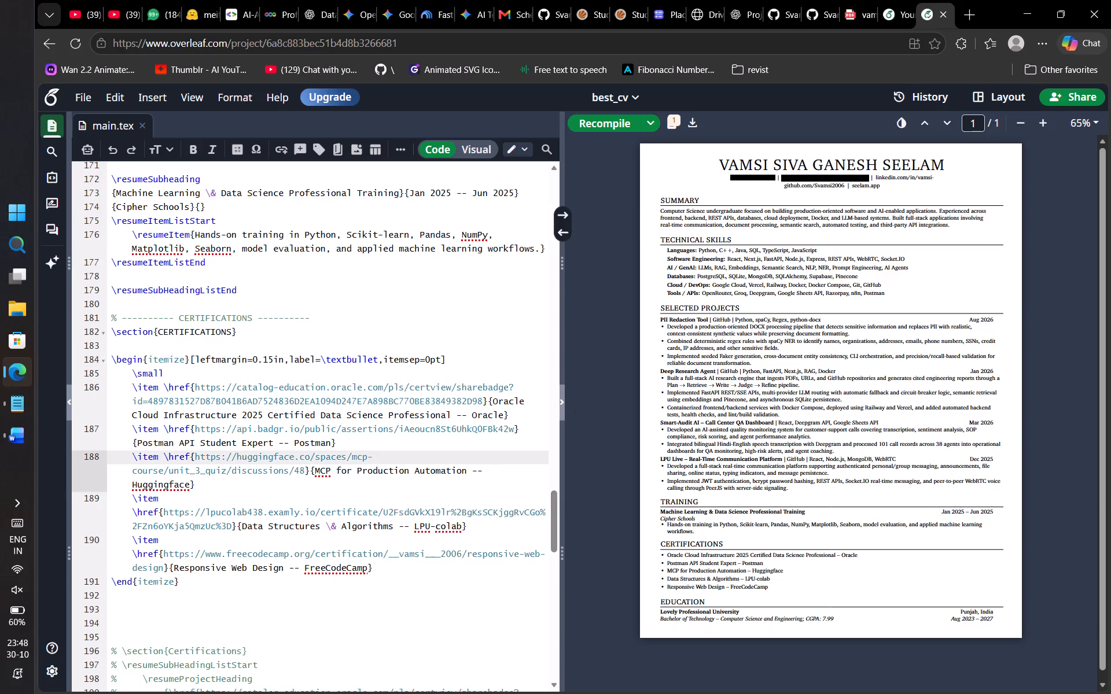
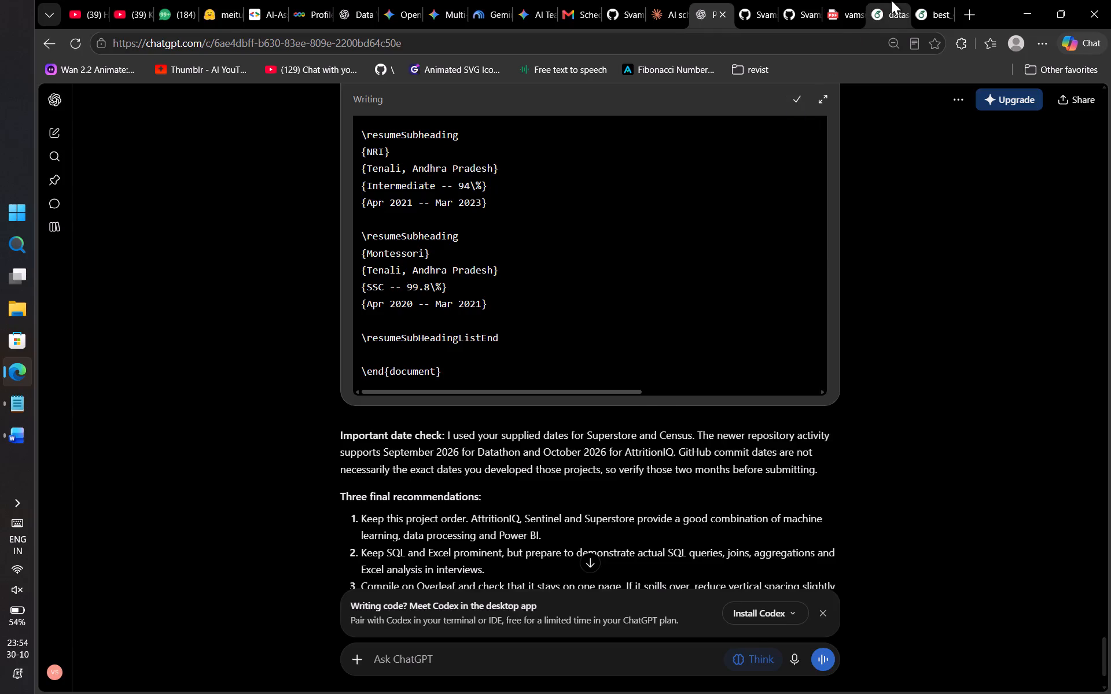
left_click(891, 0)
left_click(392, 356)
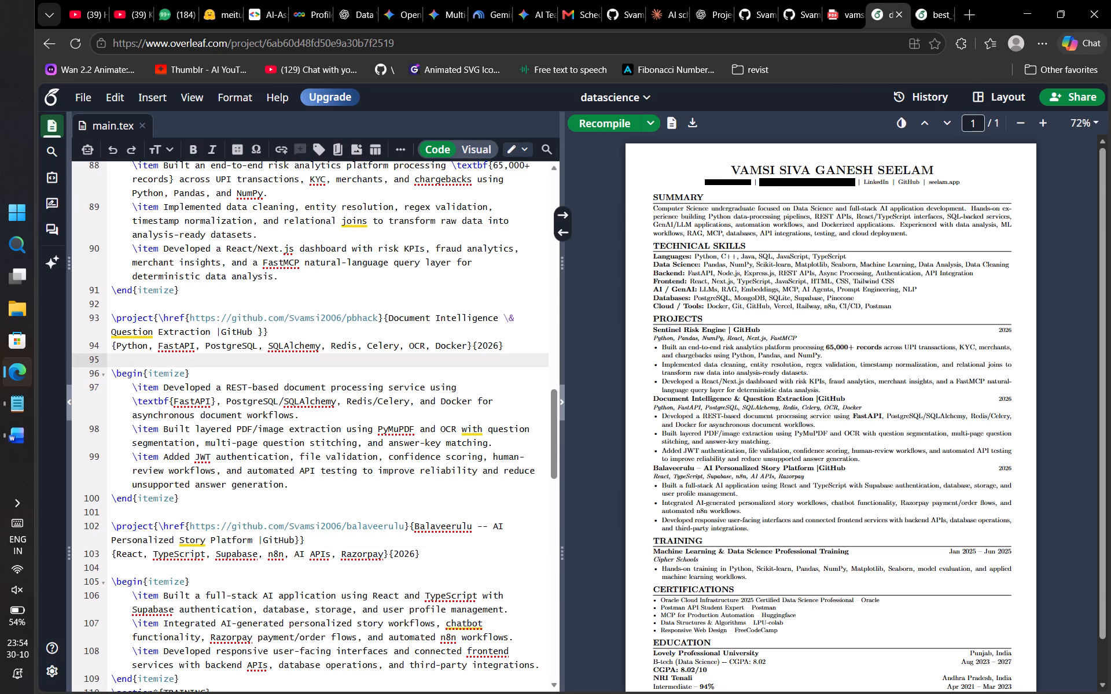
key("ctrl+a")
key("ctrl+v")
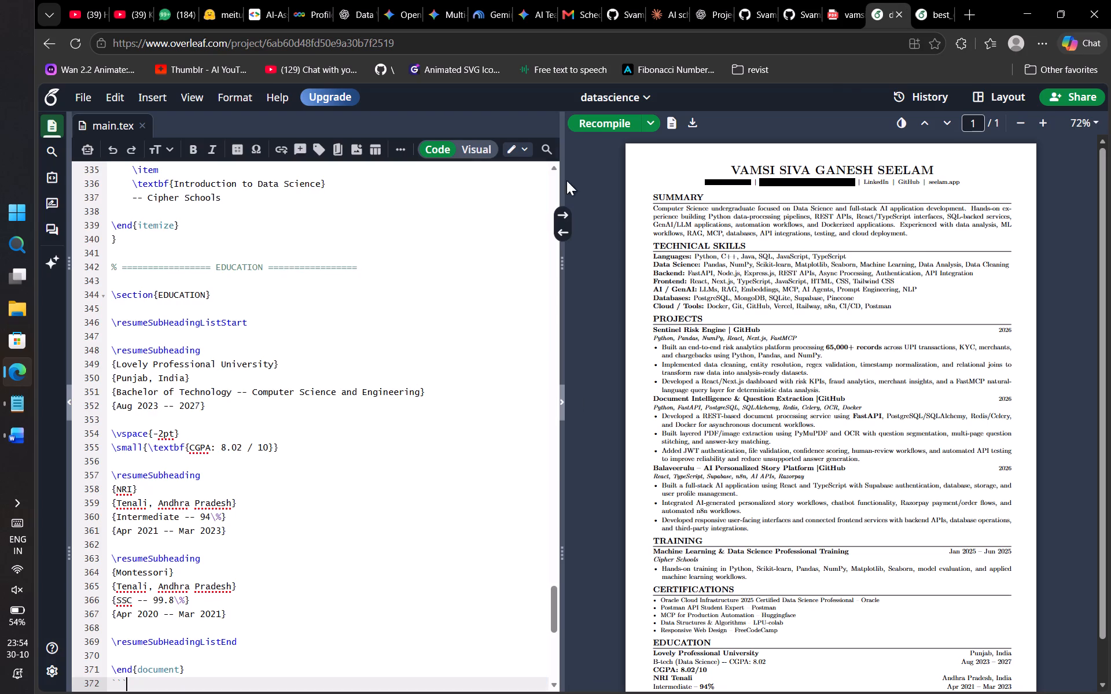
left_click(584, 121)
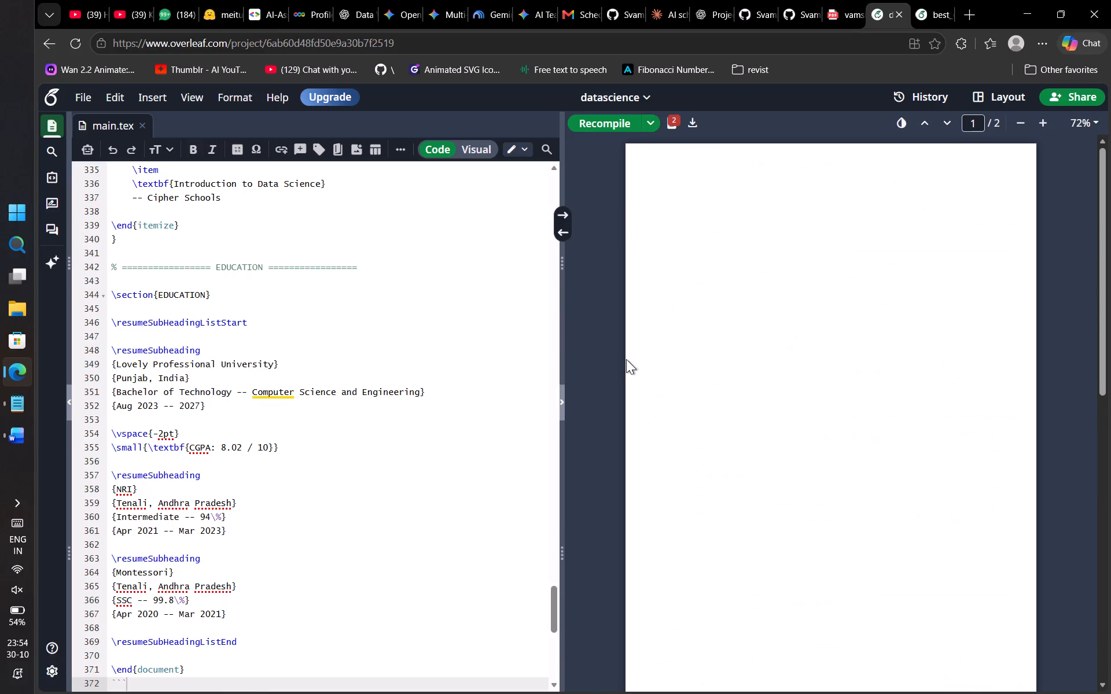
Examine the recompiled résumé preview through its last page, checking the page layout and each section.
scroll(626, 359, "down", 7)
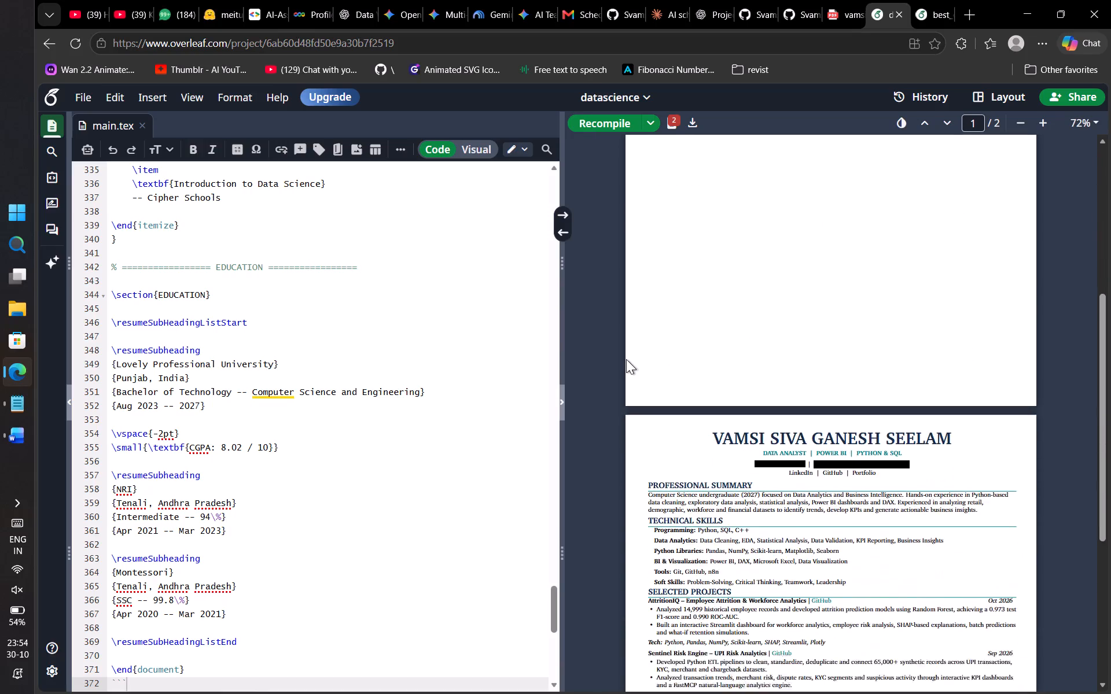
scroll(626, 359, "down", 3)
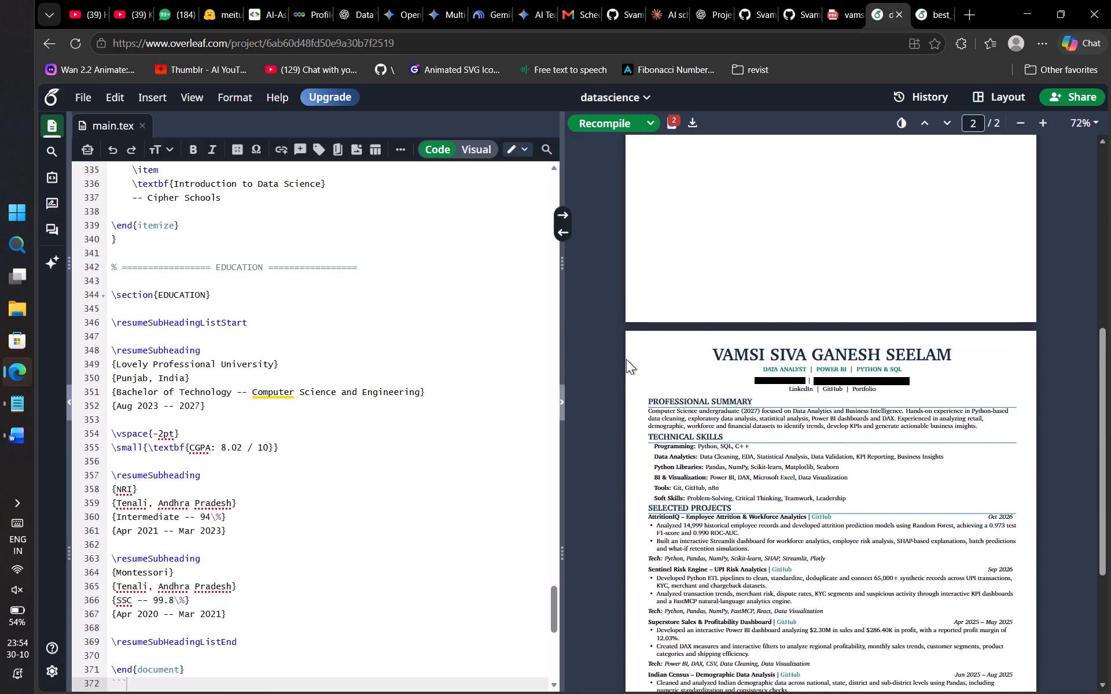
scroll(626, 359, "down", 6)
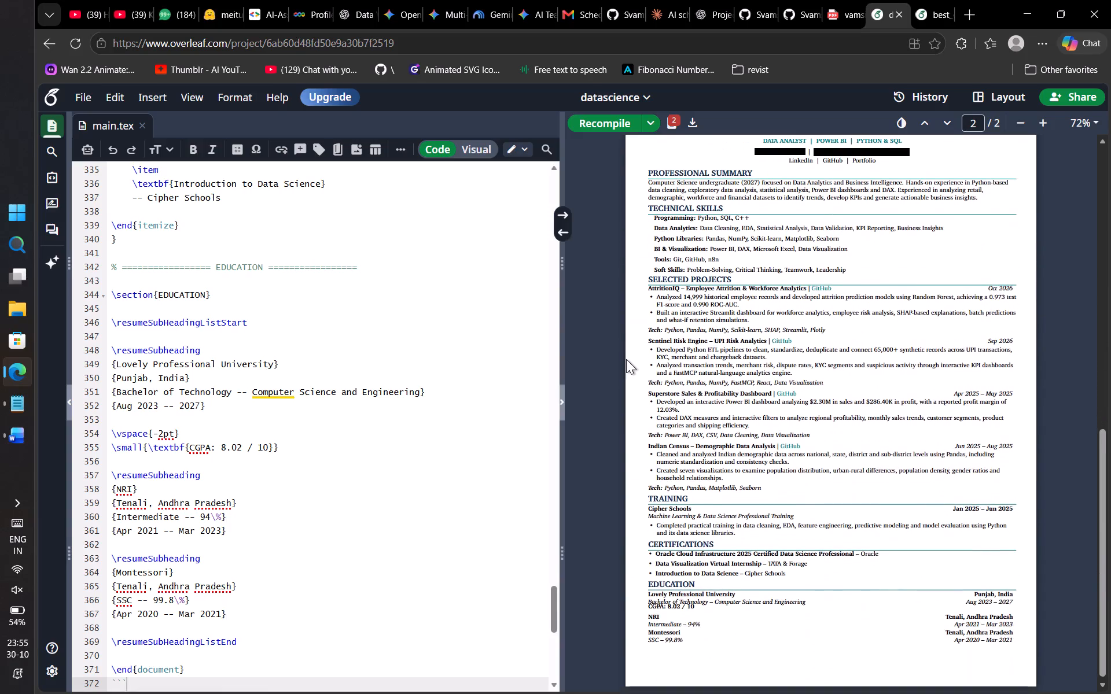
scroll(626, 359, "down", 1)
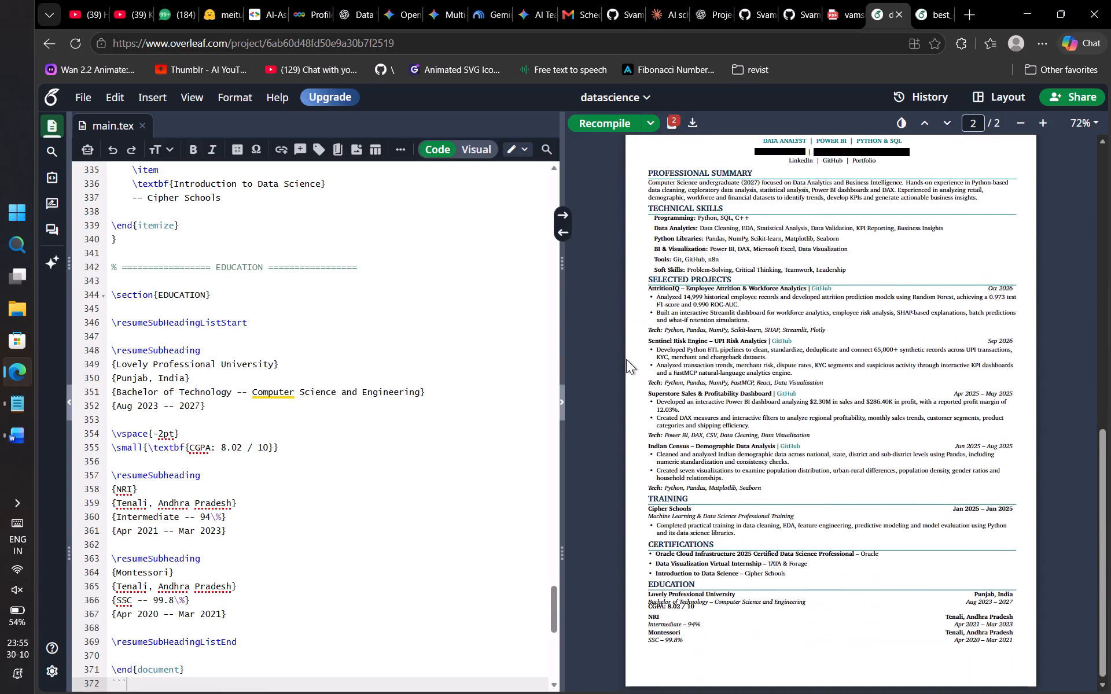
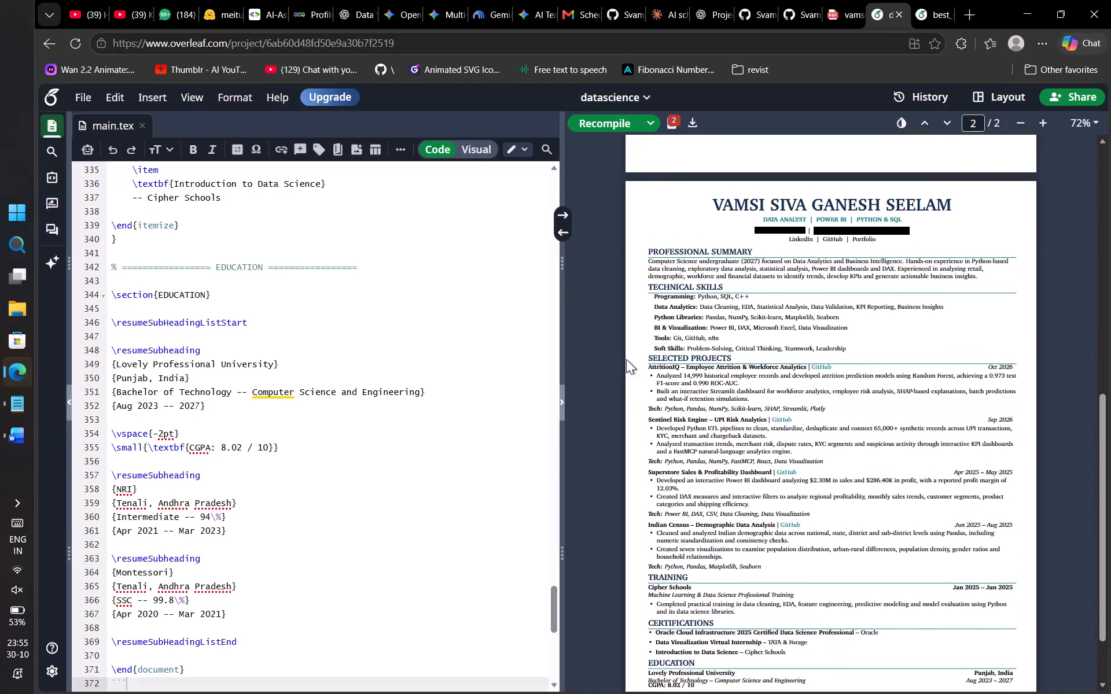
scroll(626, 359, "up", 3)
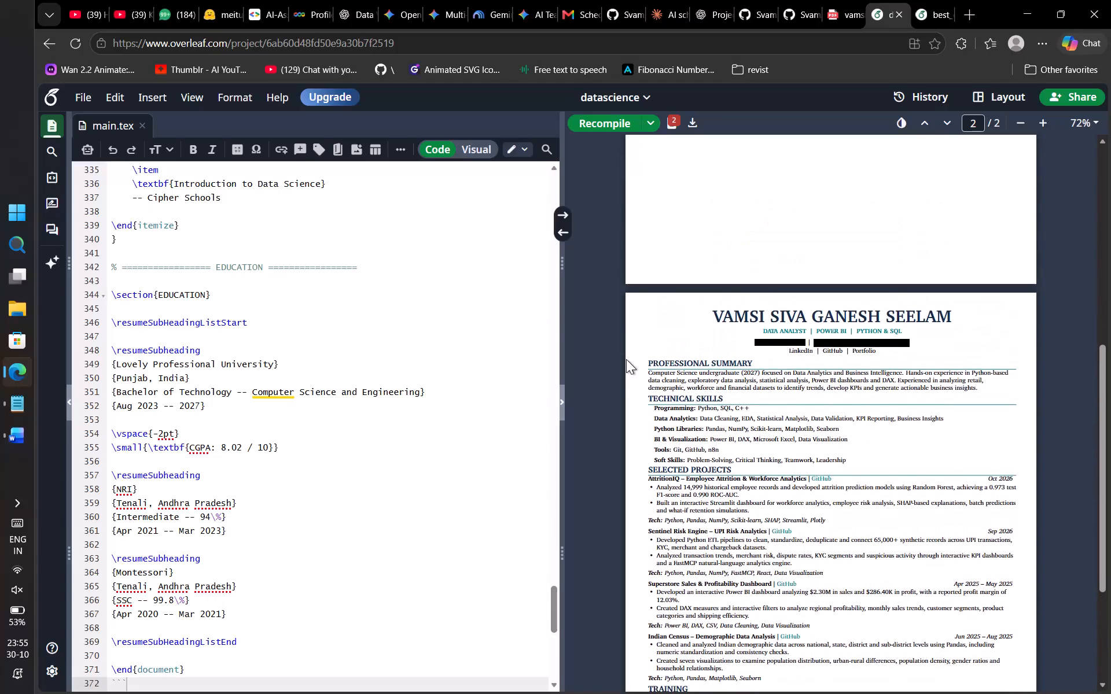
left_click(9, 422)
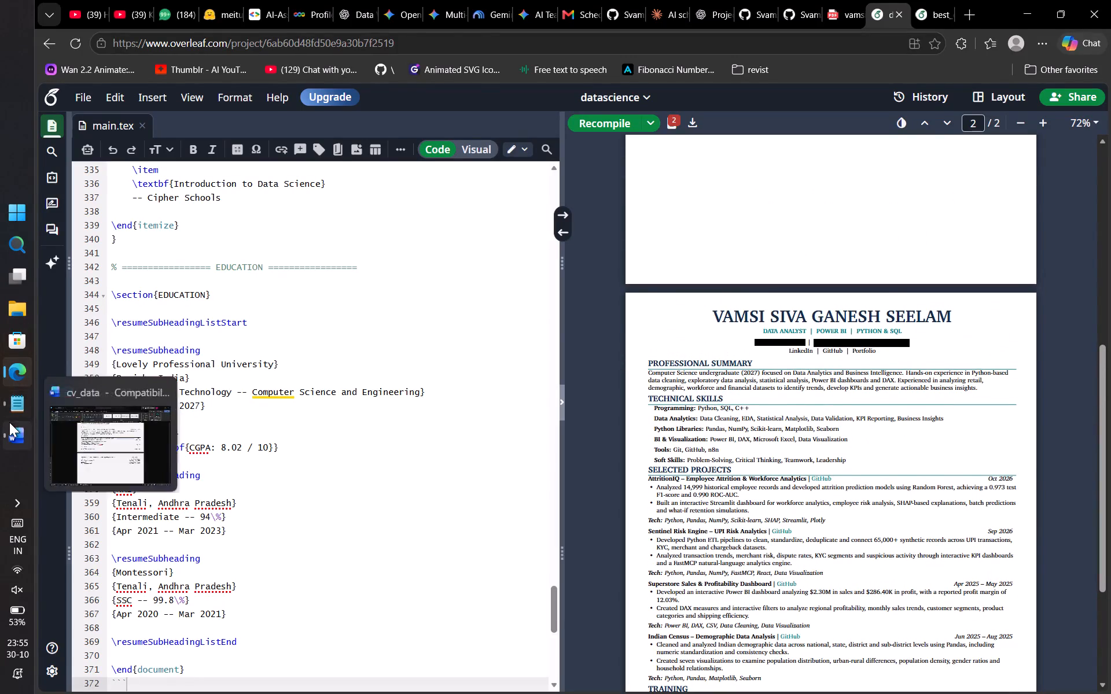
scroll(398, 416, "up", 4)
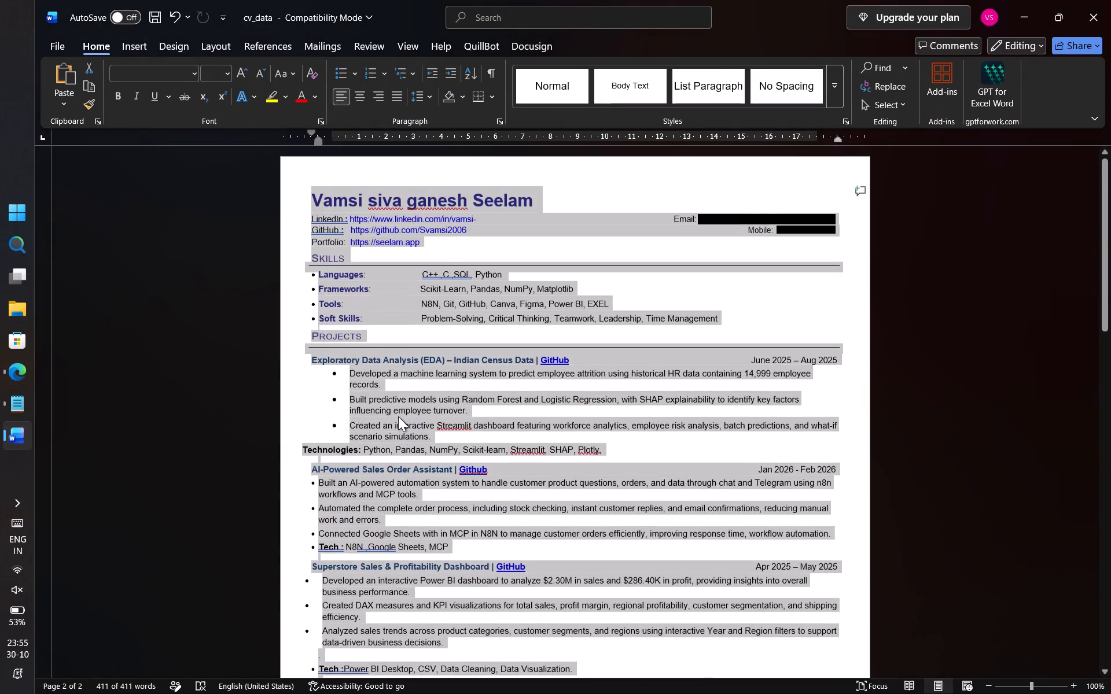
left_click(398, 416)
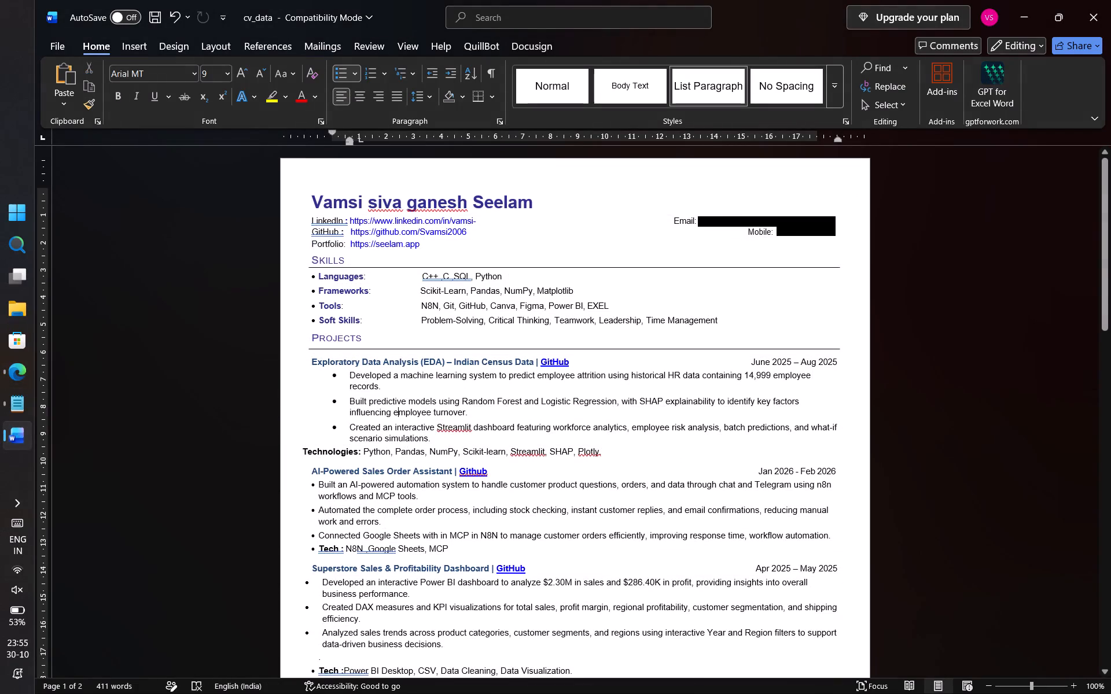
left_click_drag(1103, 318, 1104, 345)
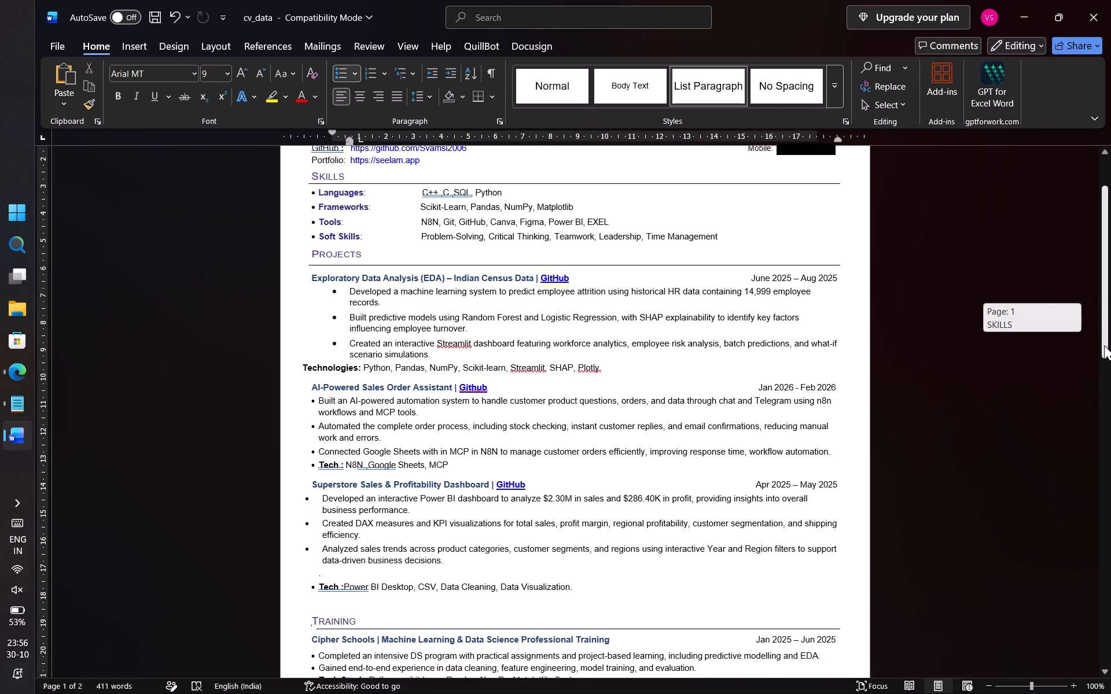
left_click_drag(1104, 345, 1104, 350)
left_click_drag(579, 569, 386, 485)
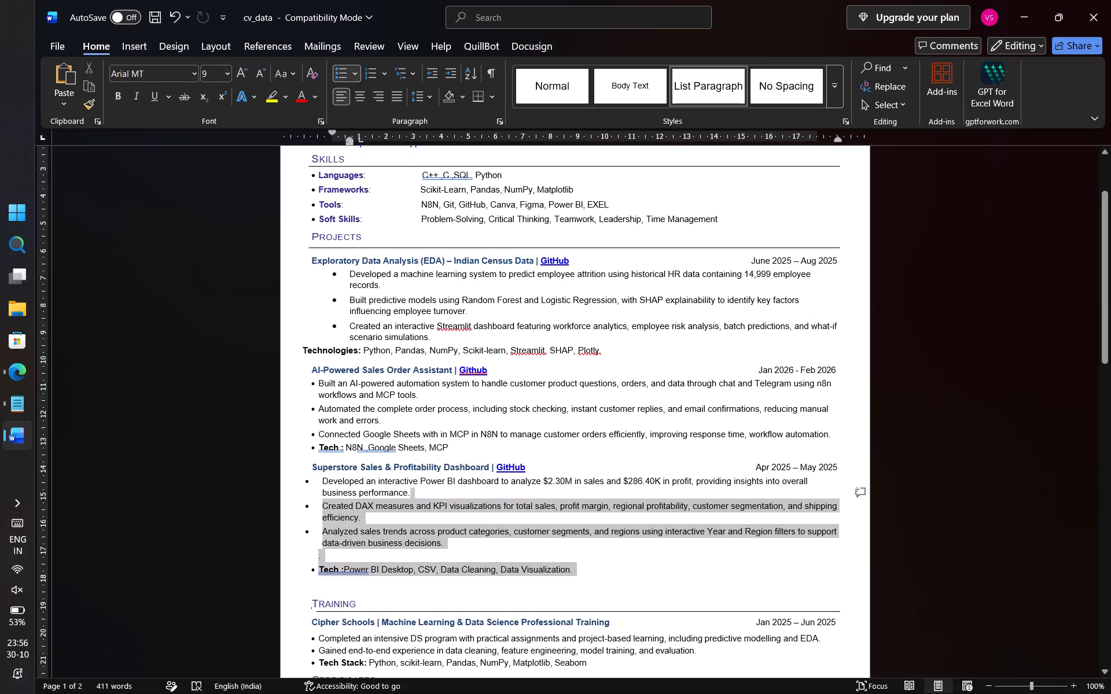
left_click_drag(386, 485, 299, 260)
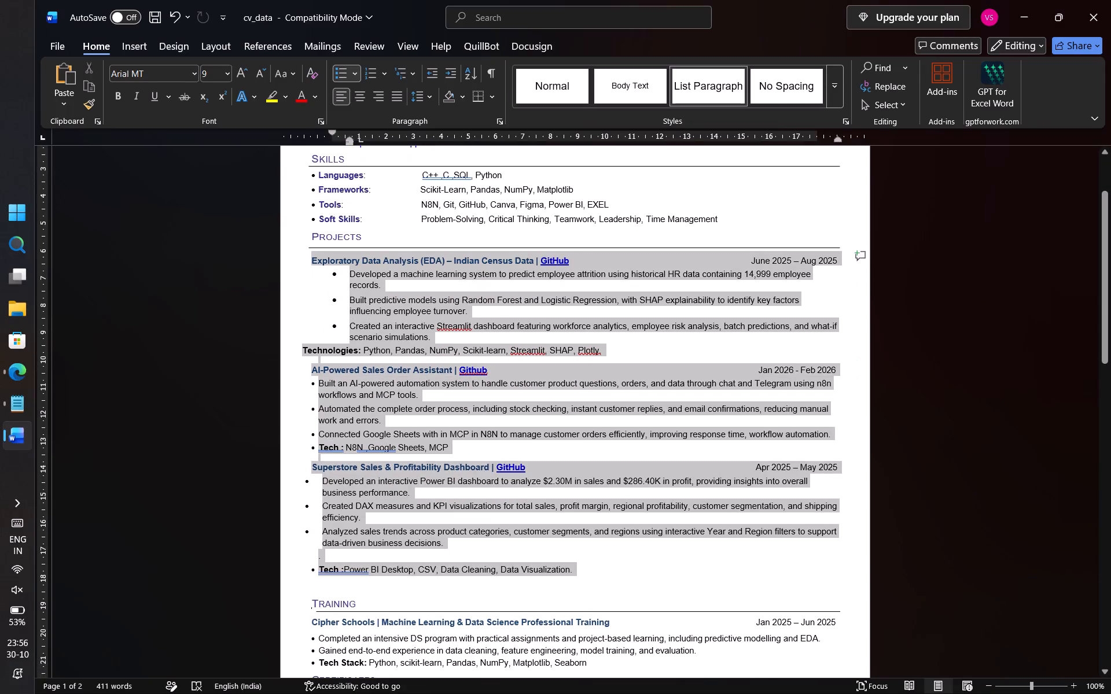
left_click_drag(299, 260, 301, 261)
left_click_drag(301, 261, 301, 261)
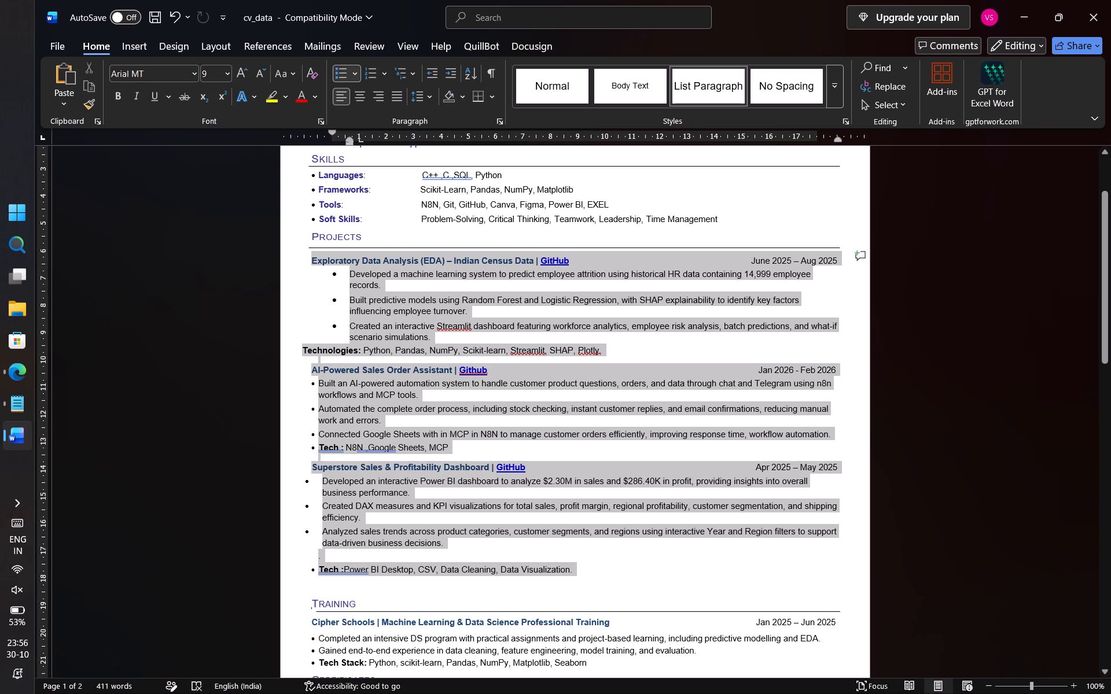
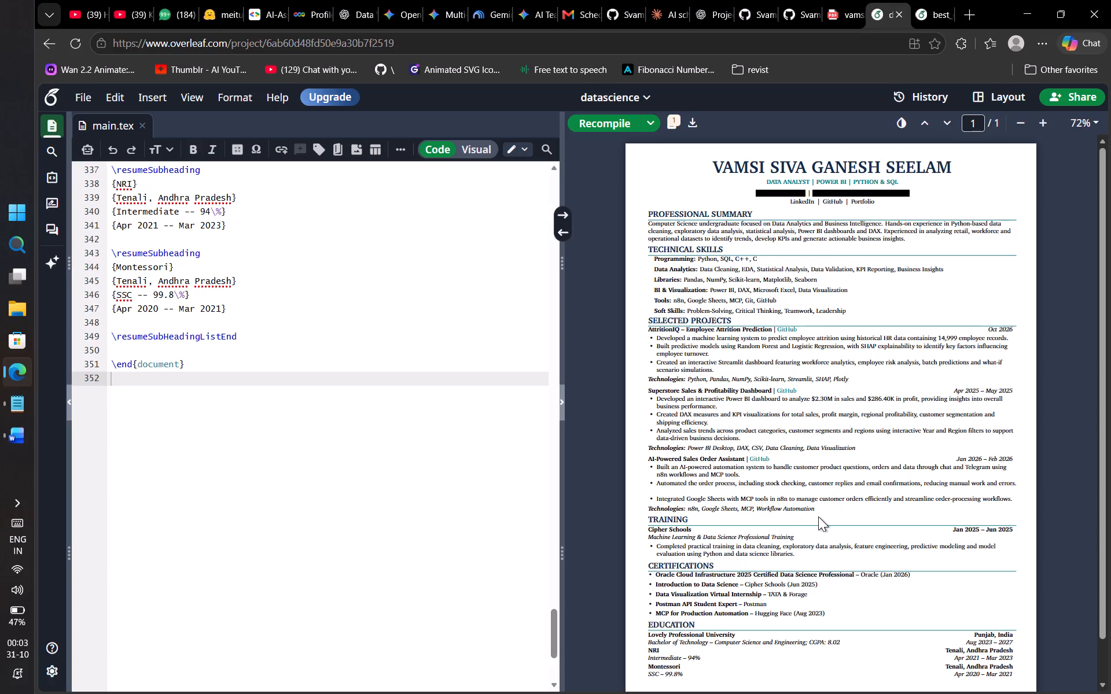
Delete the teal "DATA ANALYST | POWER BI | PYTHON & SQL" tagline, including its colour and size code, from the header source.
scroll(376, 445, "up", 20)
scroll(376, 445, "up", 4)
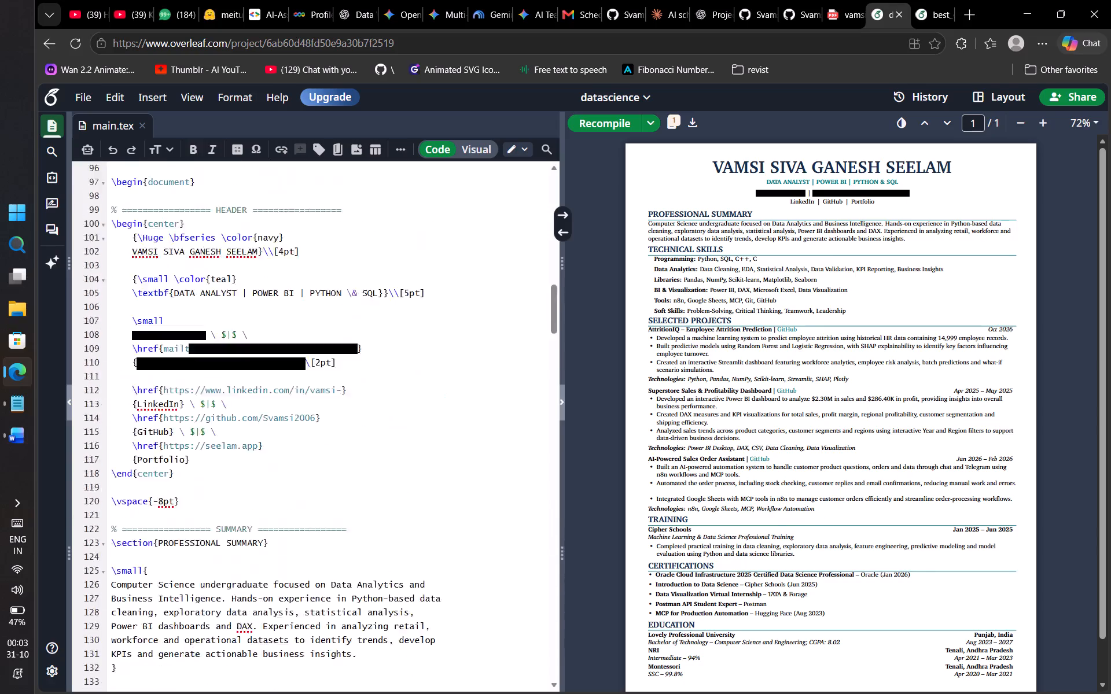
scroll(376, 445, "up", 12)
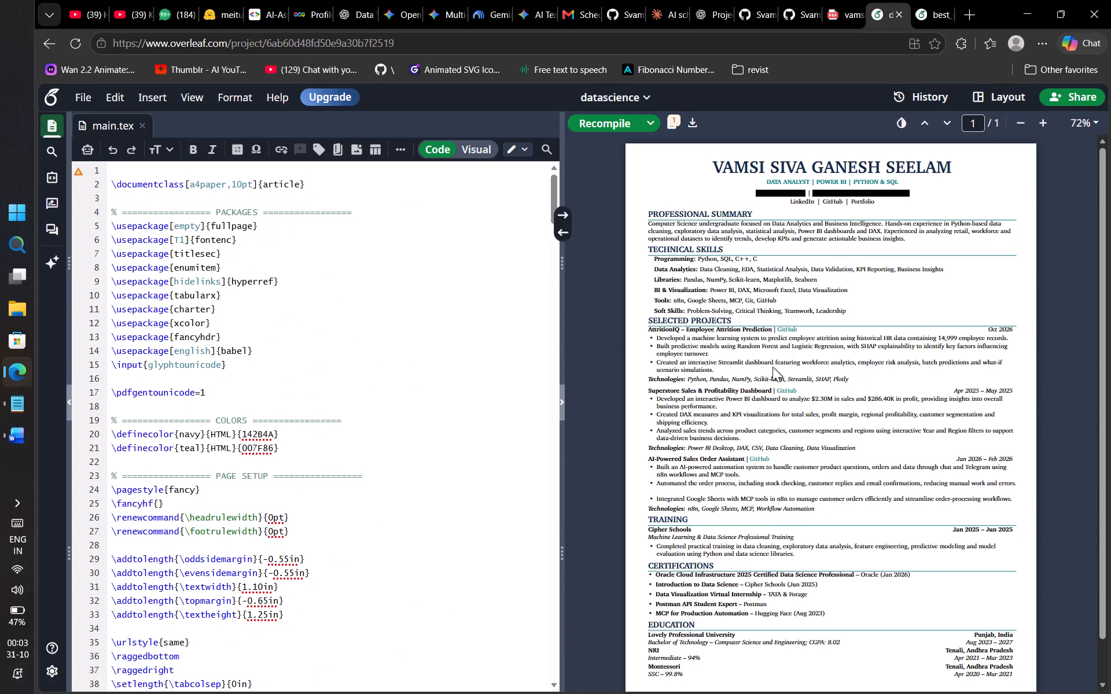
scroll(772, 367, "up", 4)
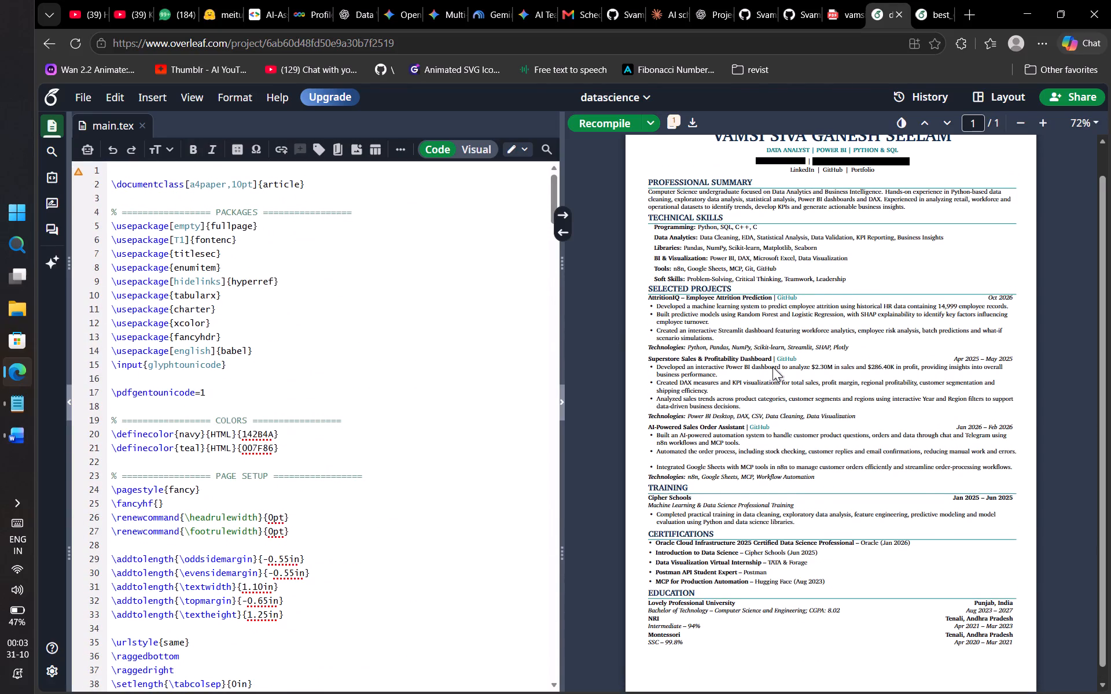
left_click(785, 181)
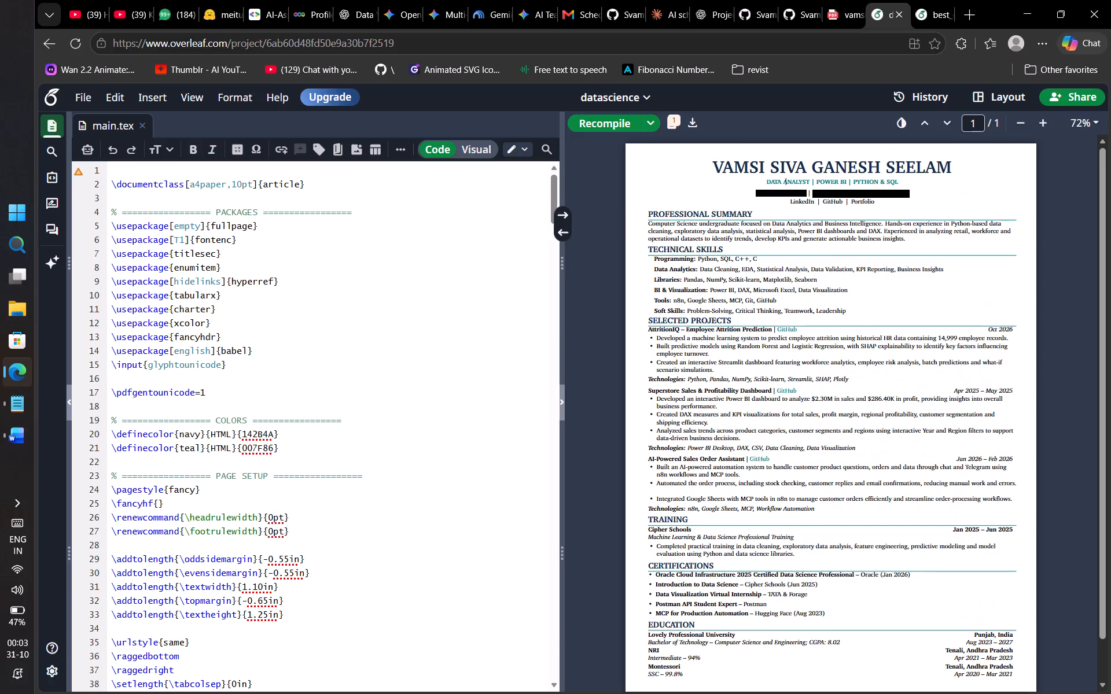
double_click(785, 181)
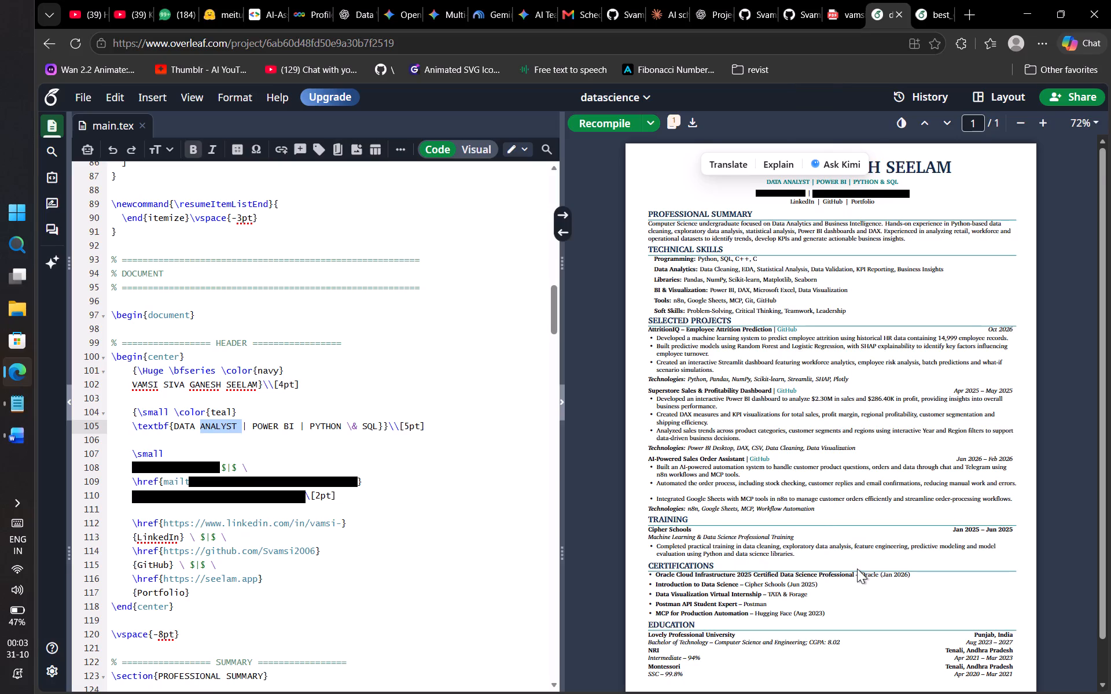
scroll(857, 569, "down", 1)
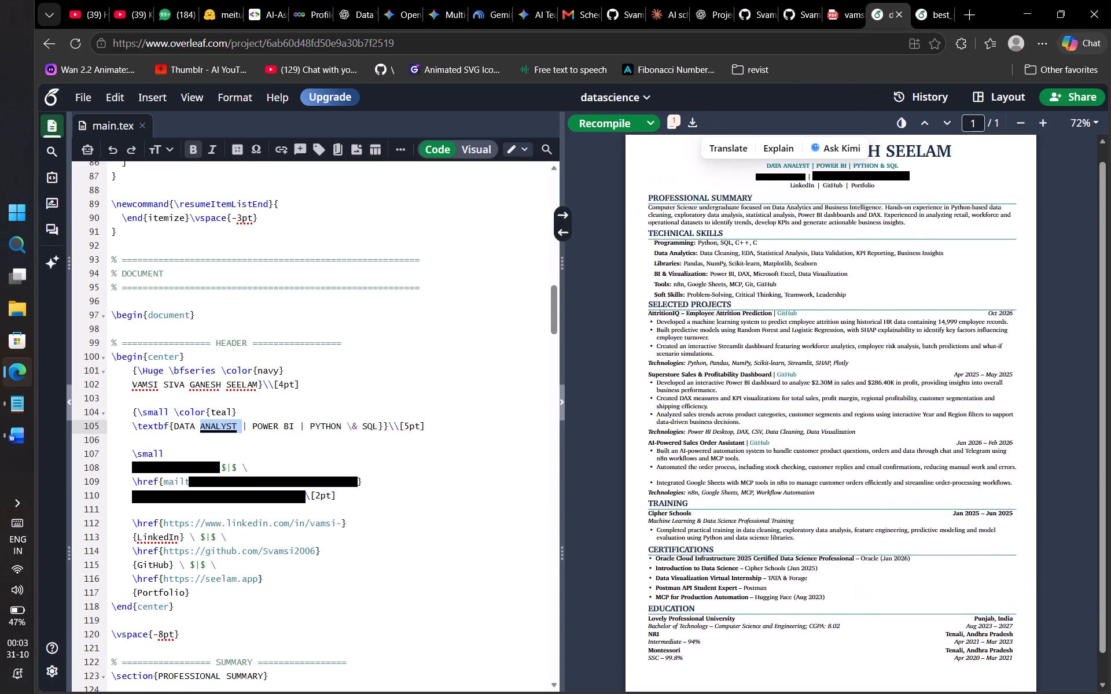
scroll(857, 569, "down", 1)
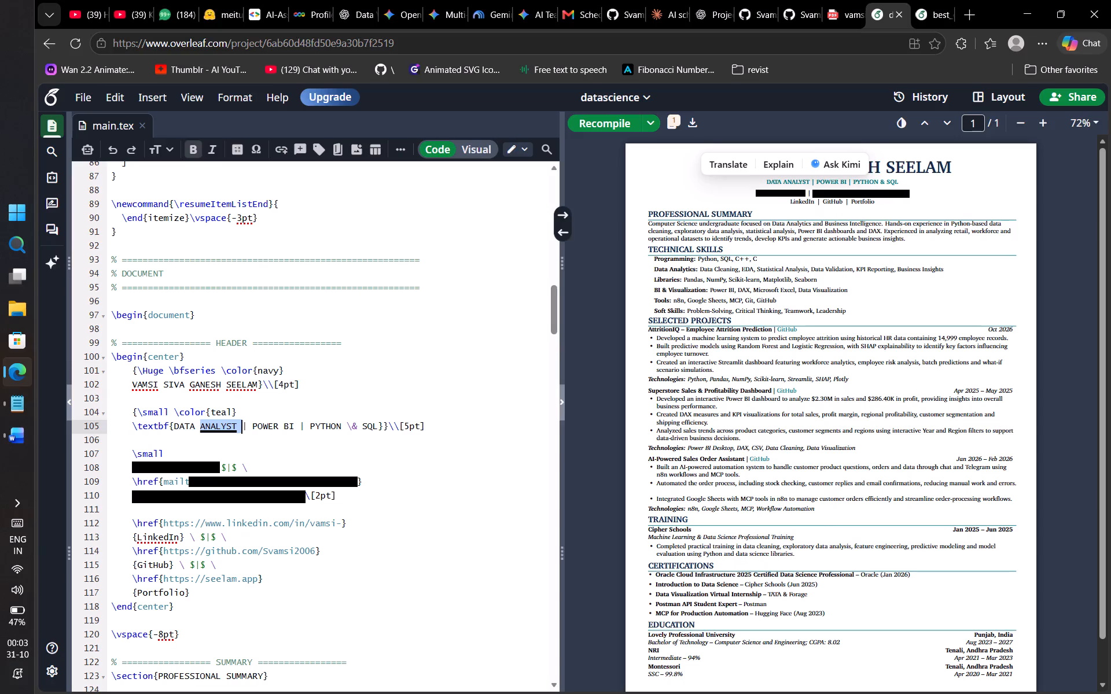
left_click_drag(131, 414, 422, 412)
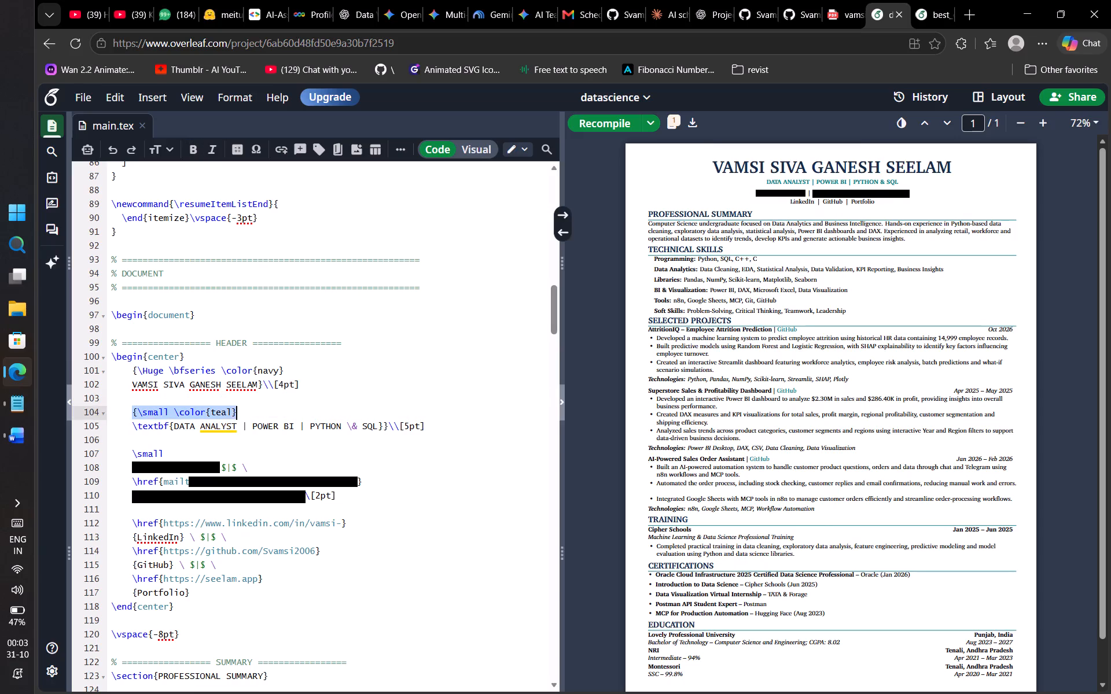
left_click_drag(422, 412, 432, 424)
key("BackSpace")
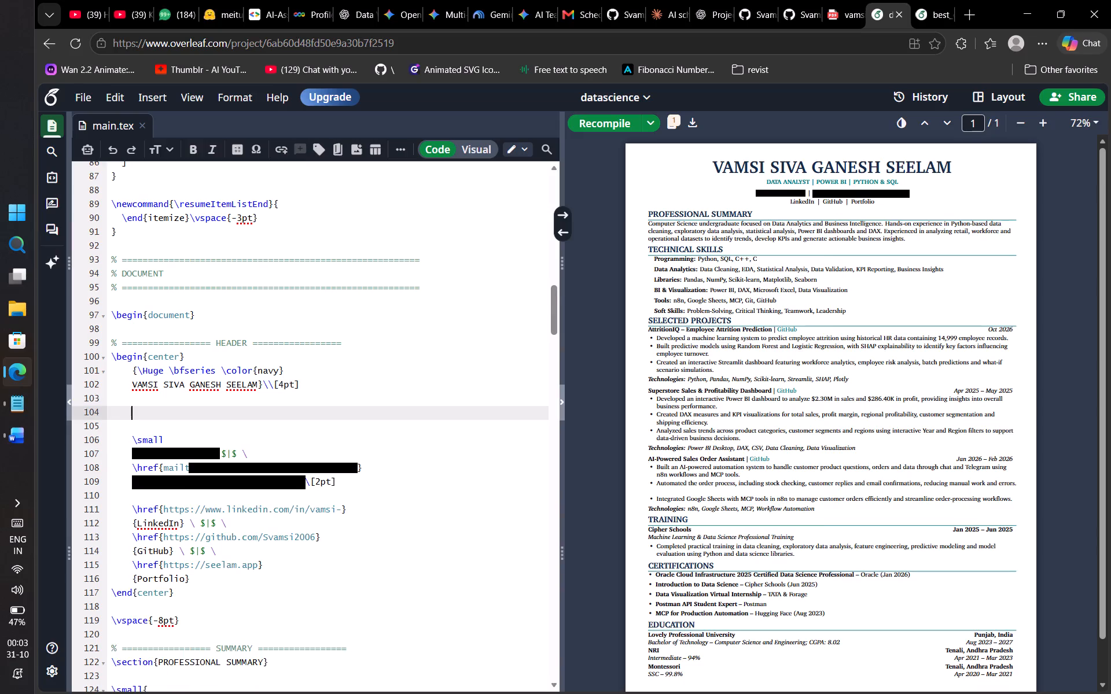
left_click_drag(225, 508, 341, 508)
key("ctrl+c")
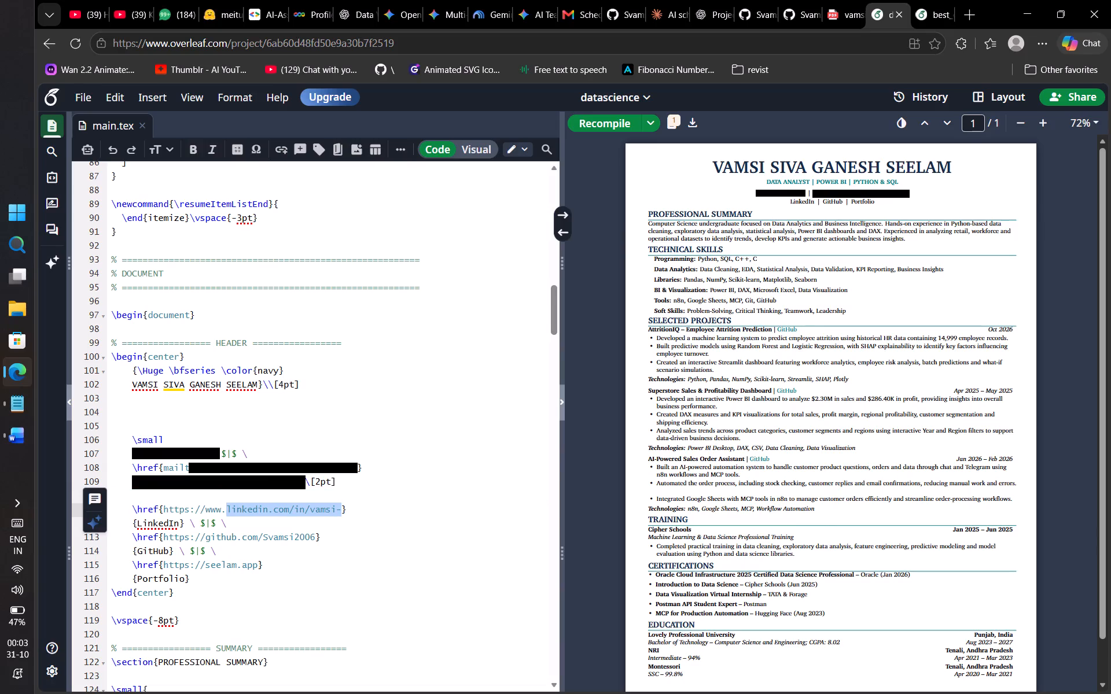
left_click(180, 525)
left_click_drag(180, 525, 135, 524)
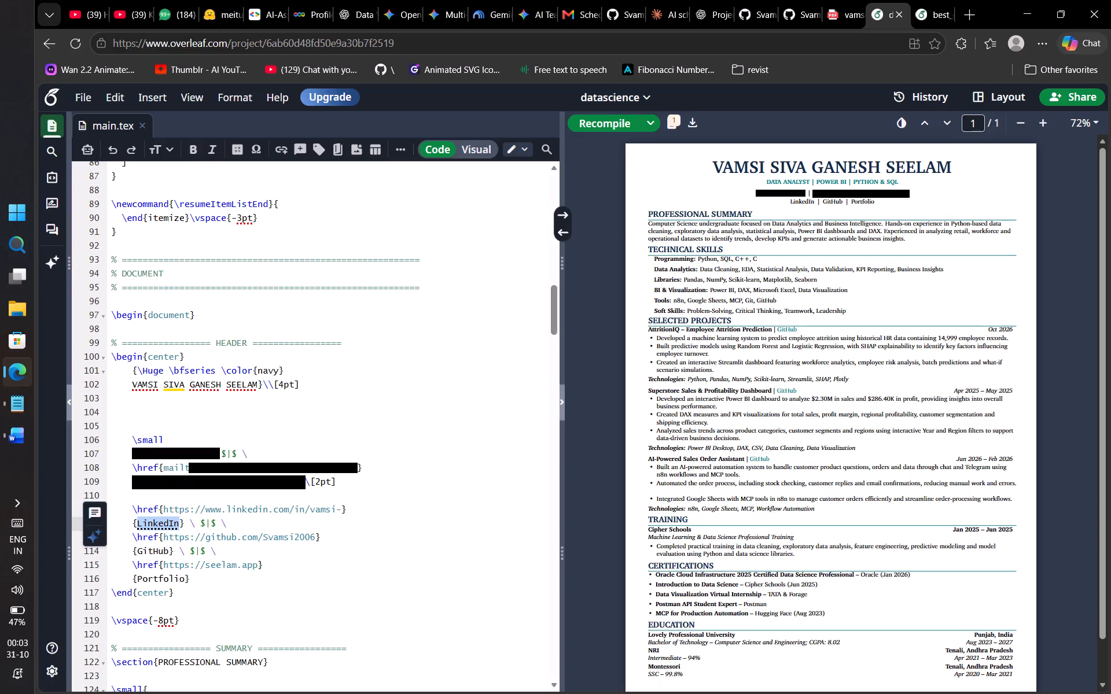
key("super+v")
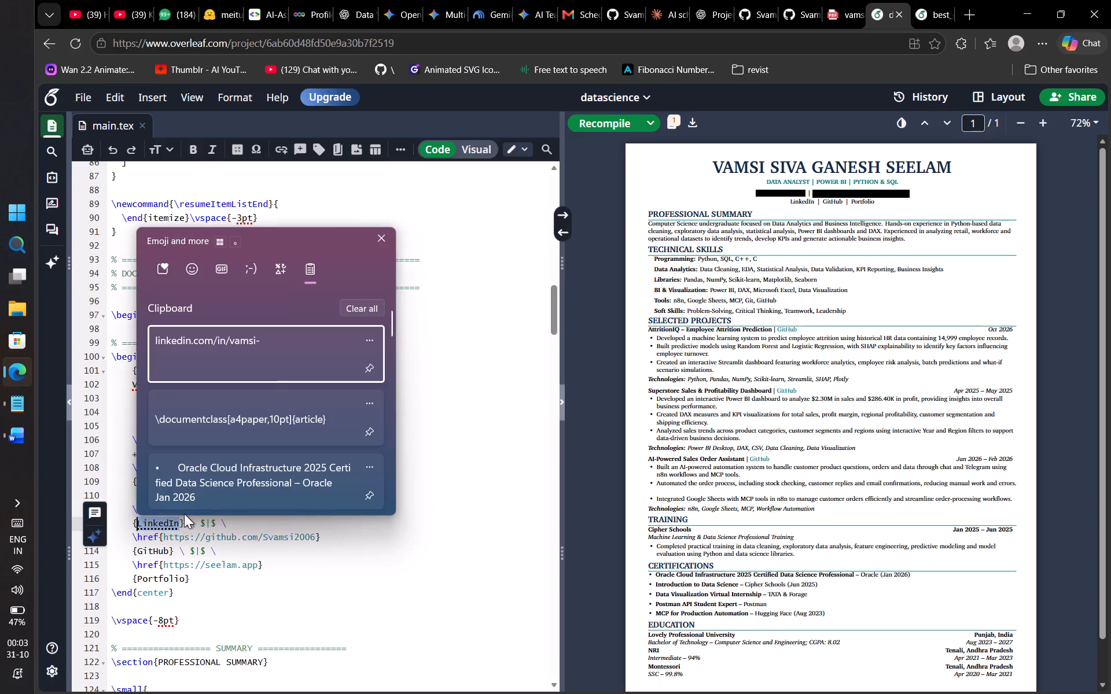
left_click(271, 355)
key("ctrl+v")
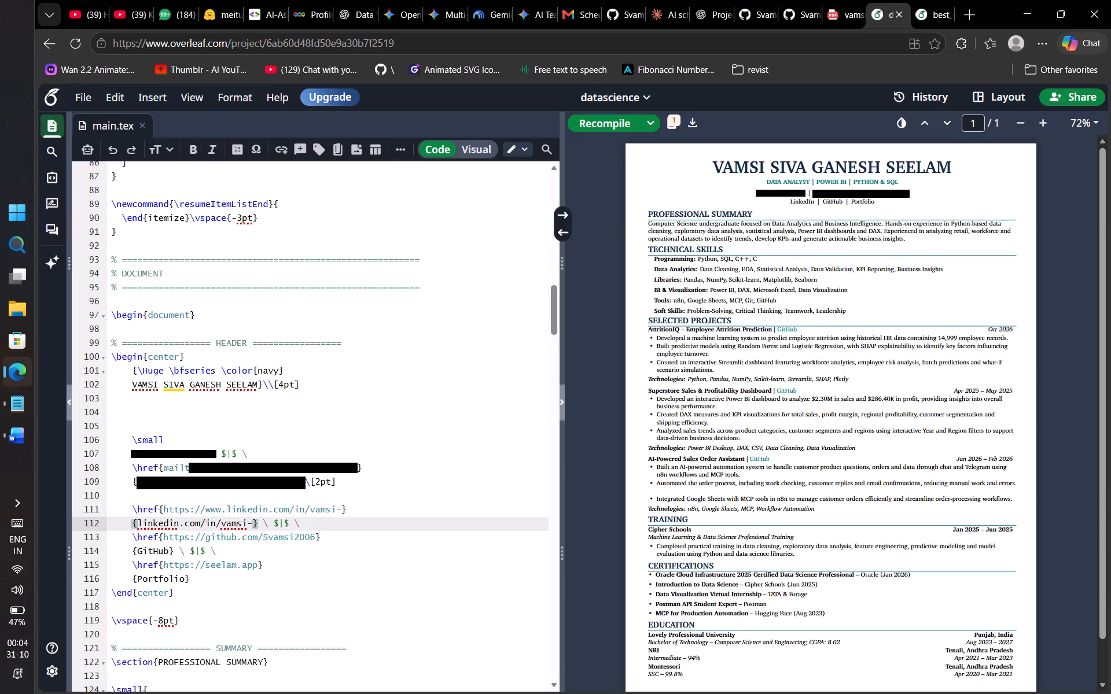
left_click_drag(206, 540, 296, 536)
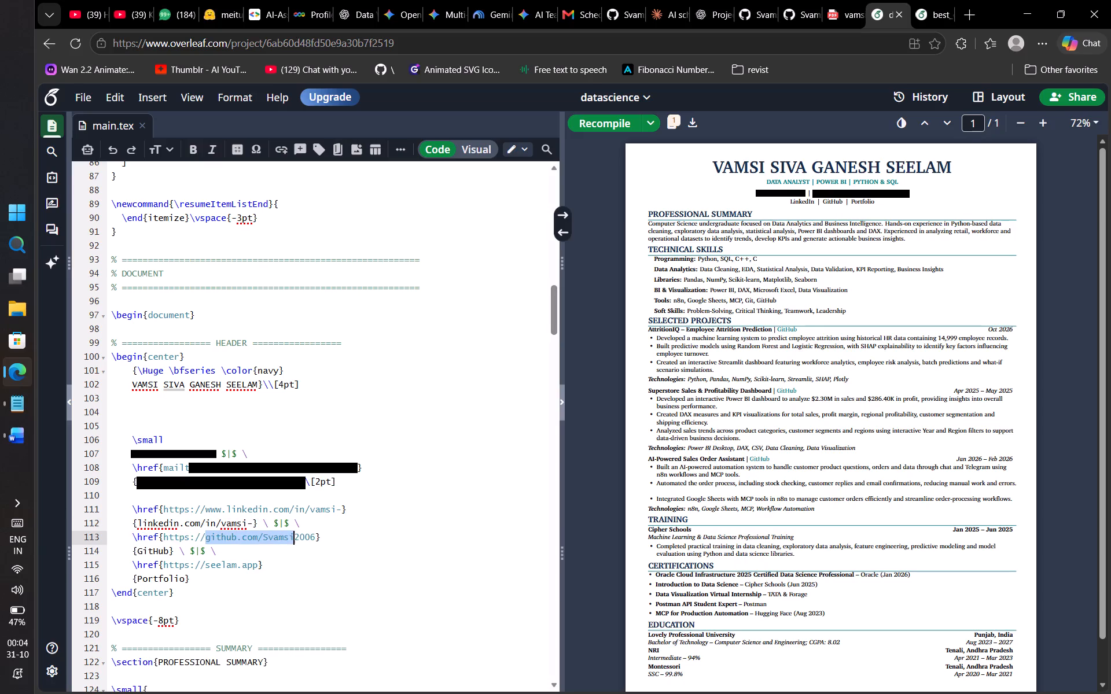
left_click_drag(296, 536, 312, 536)
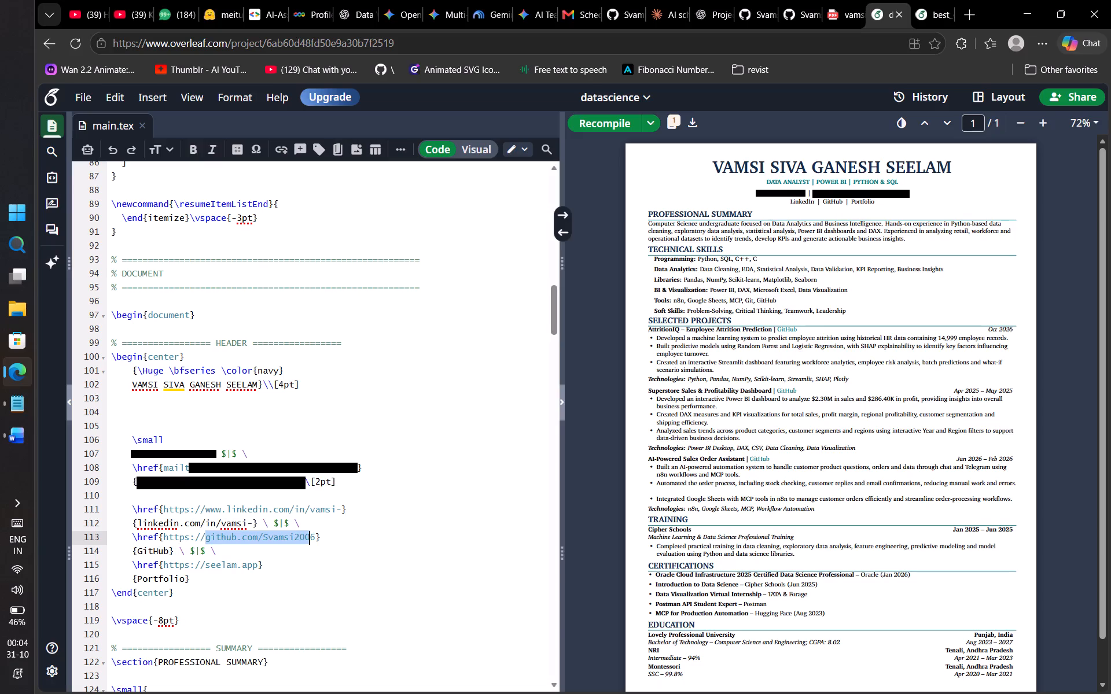
left_click_drag(312, 536, 315, 537)
key("ctrl+c")
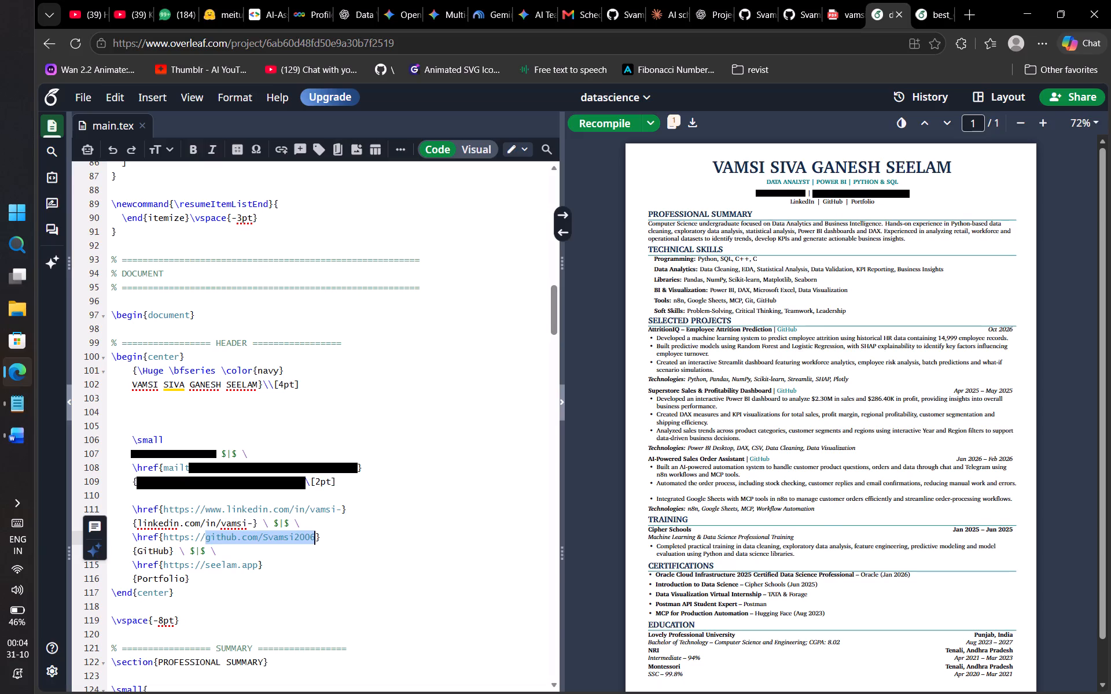
left_click_drag(167, 548, 137, 547)
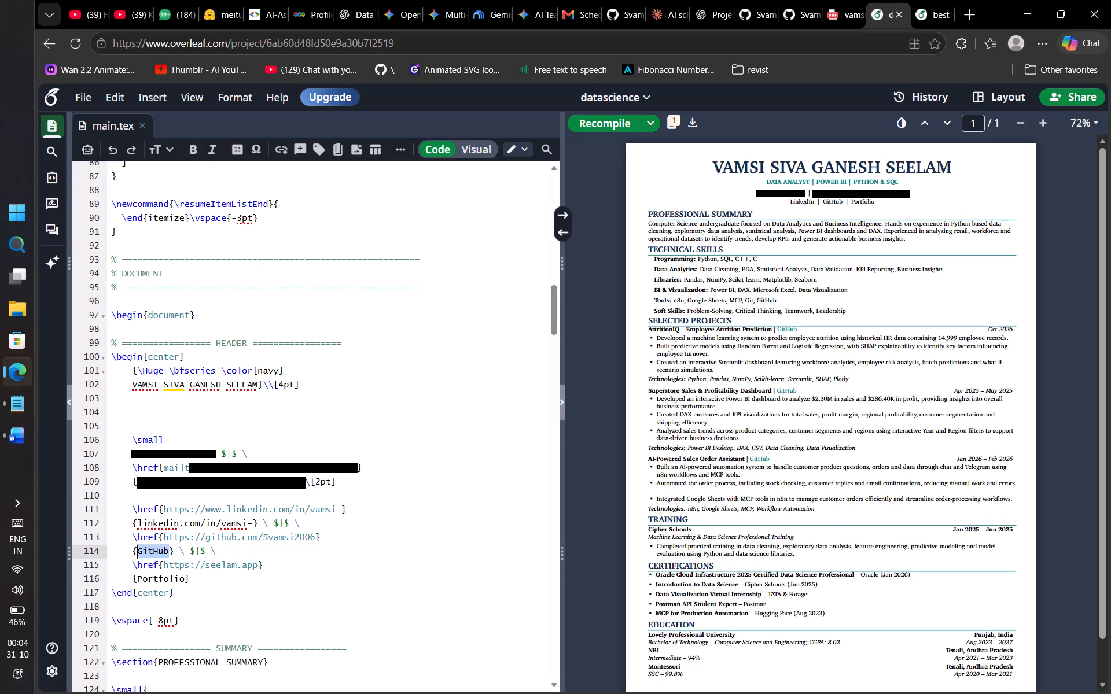
key("ctrl+v")
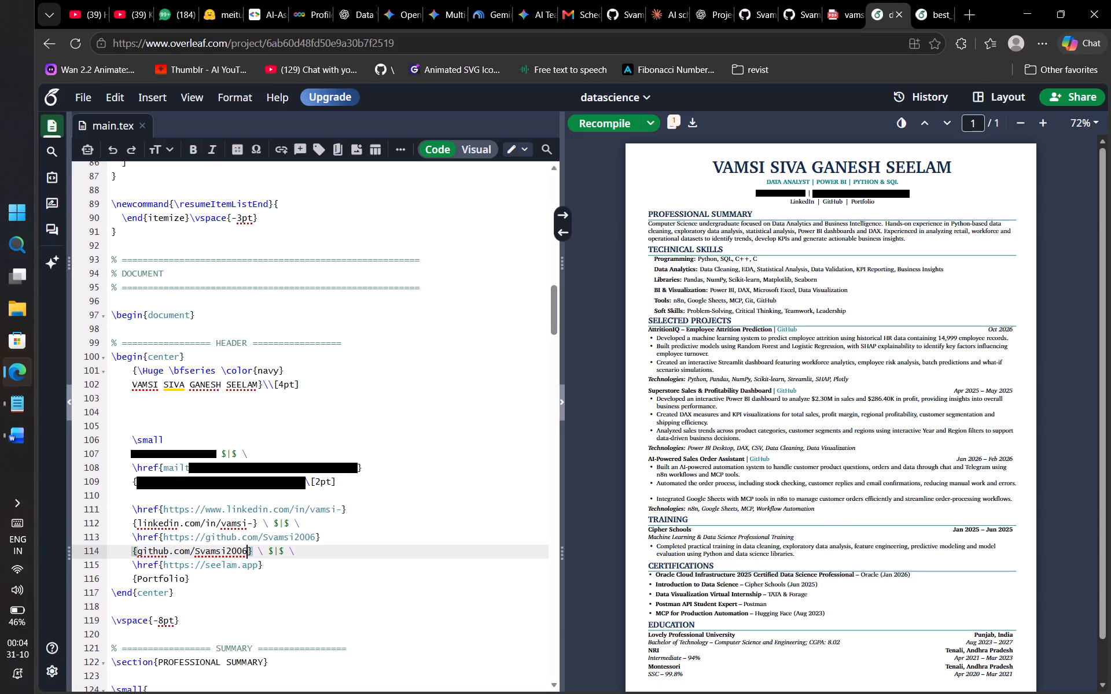
left_click_drag(257, 568, 208, 564)
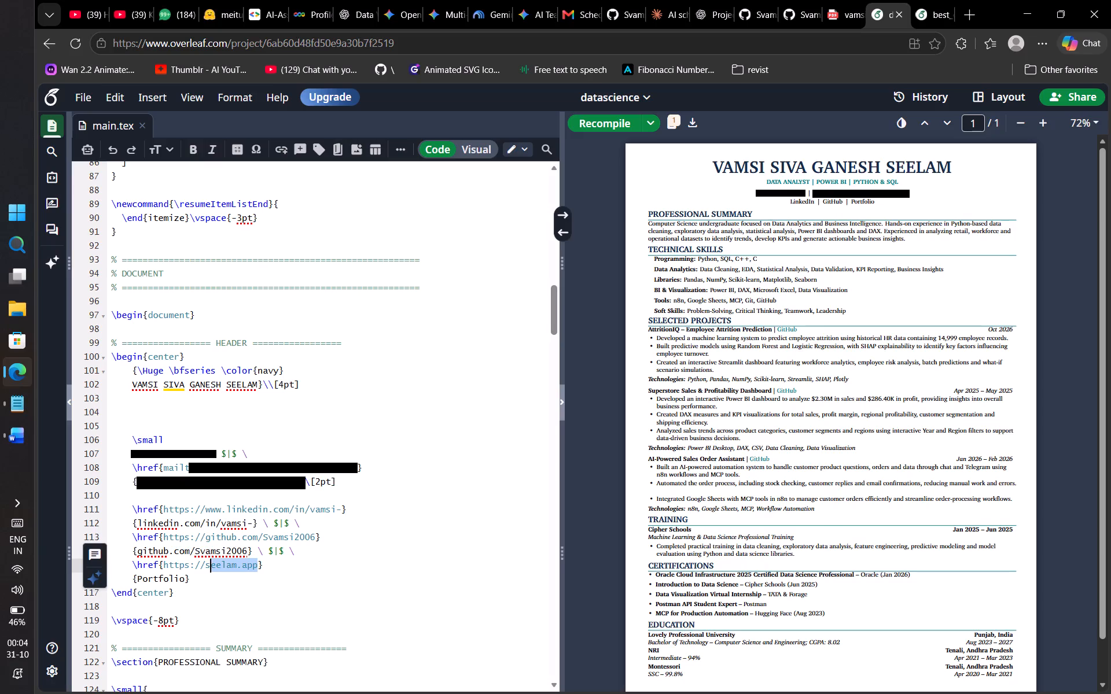
key("shift+Left")
key("ctrl+c")
left_click_drag(184, 575, 138, 577)
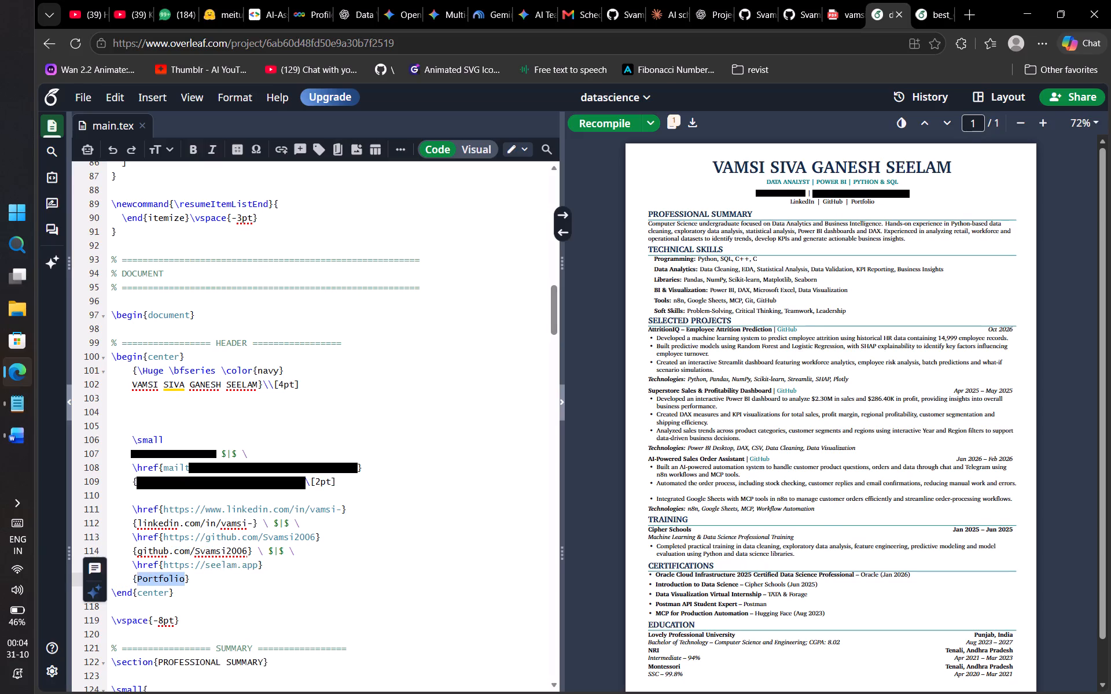
key("ctrl+v")
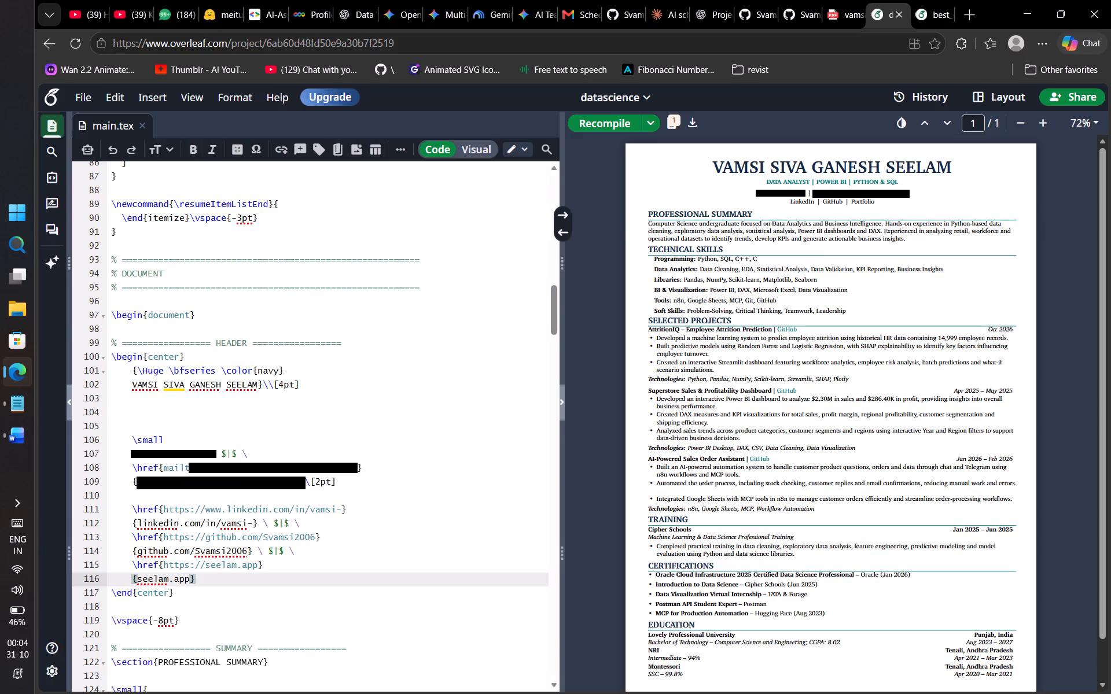
left_click(594, 130)
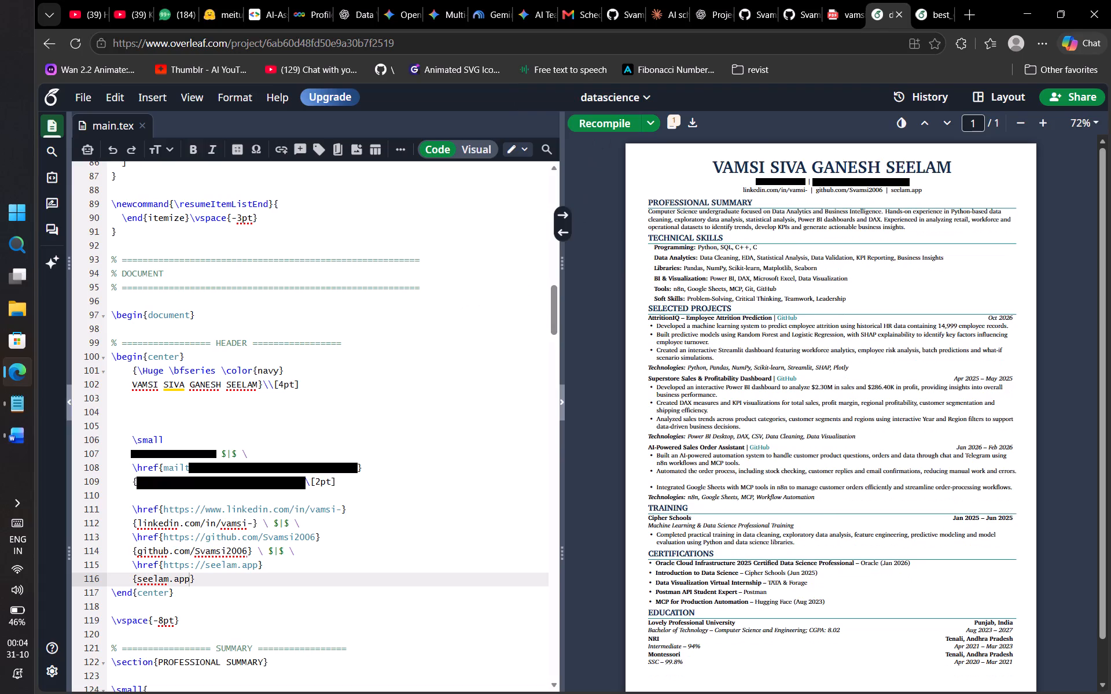
Switch to the best_cv project and copy its whole header block, from \begin{center} through \end{center}.
left_click(926, 2)
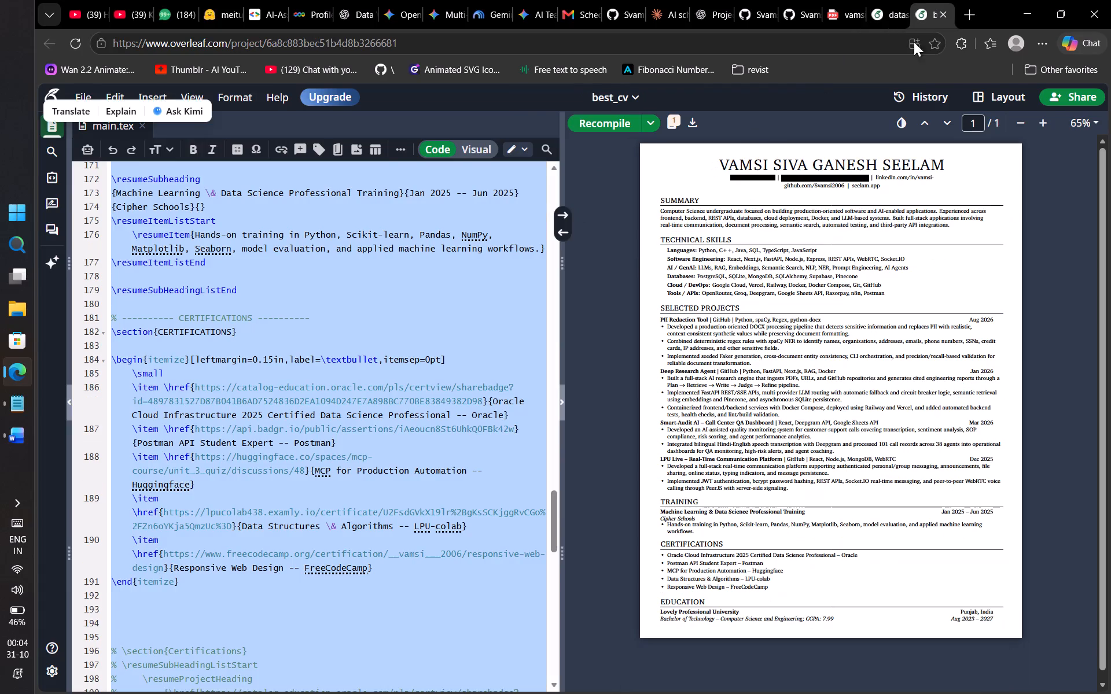
left_click(755, 163)
double_click(755, 163)
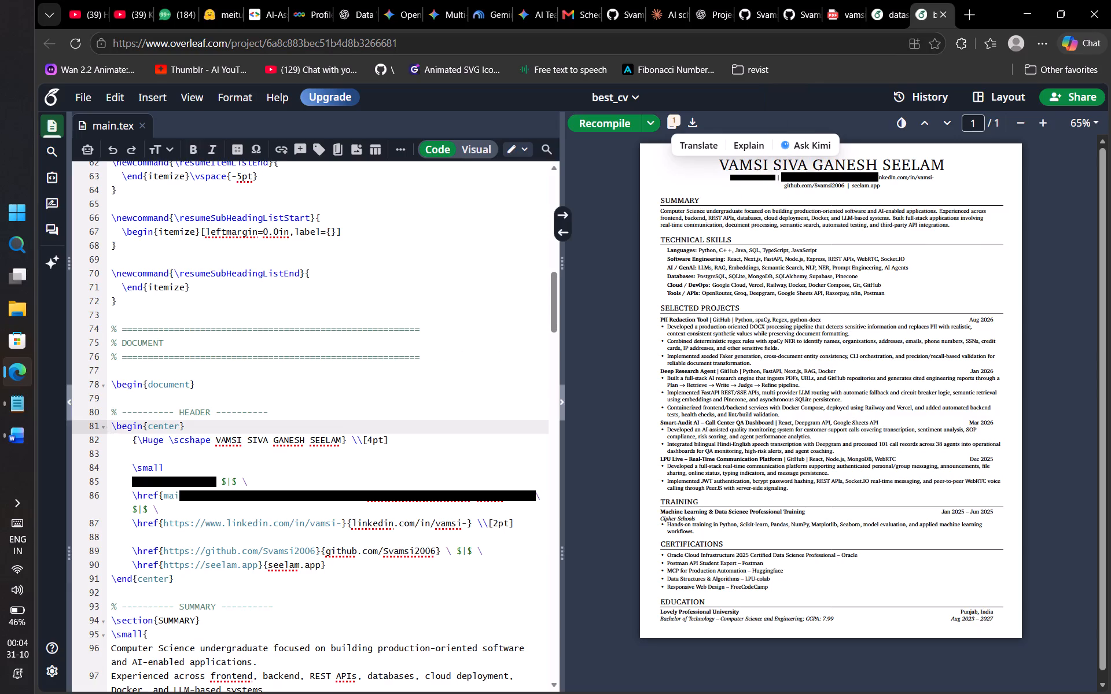
left_click_drag(186, 582, 90, 424)
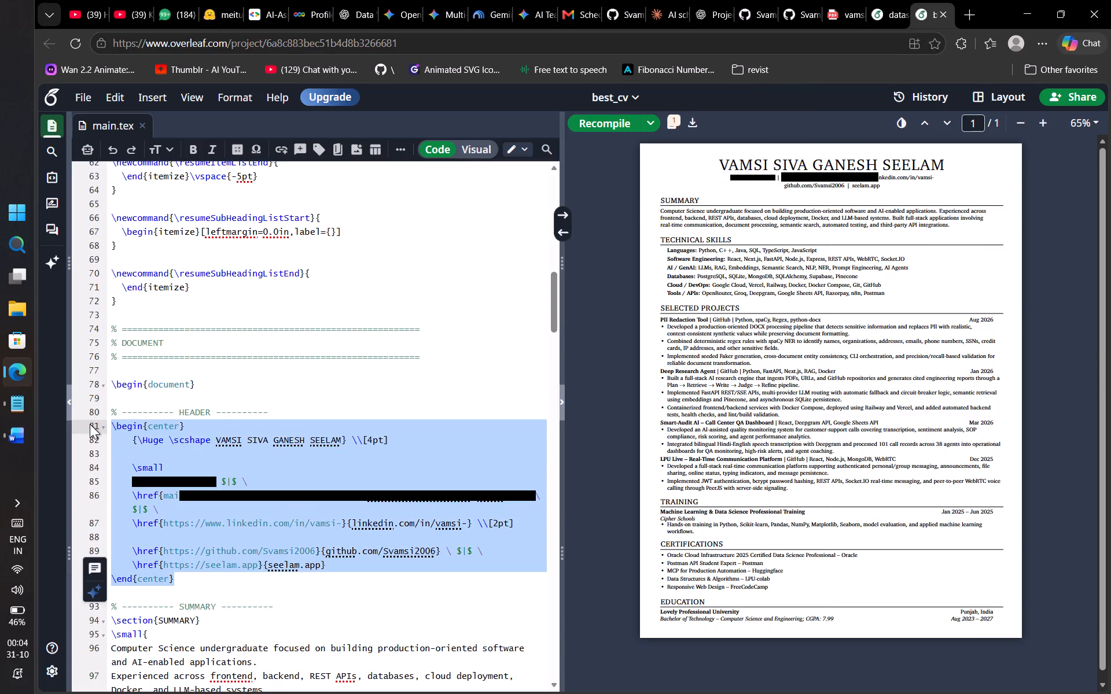
key("ctrl+c")
In the datascience project, replace the header's center block and the \vspace{-8pt} after it with the copied best_cv header, and recompile the résumé.
left_click(891, 1)
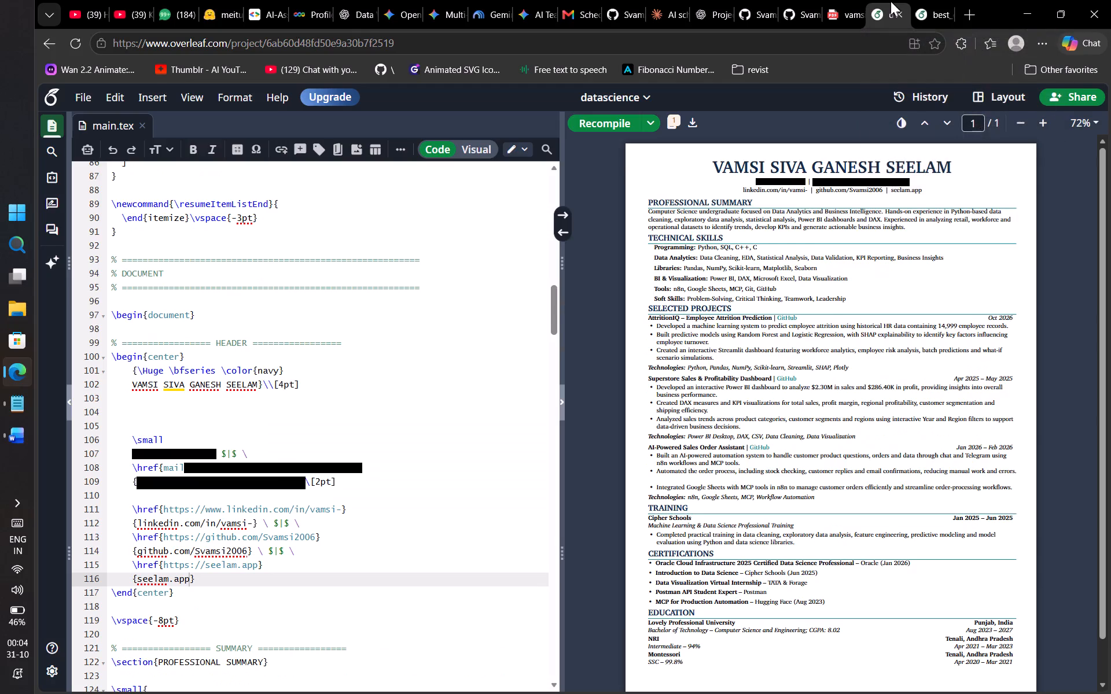
double_click(752, 163)
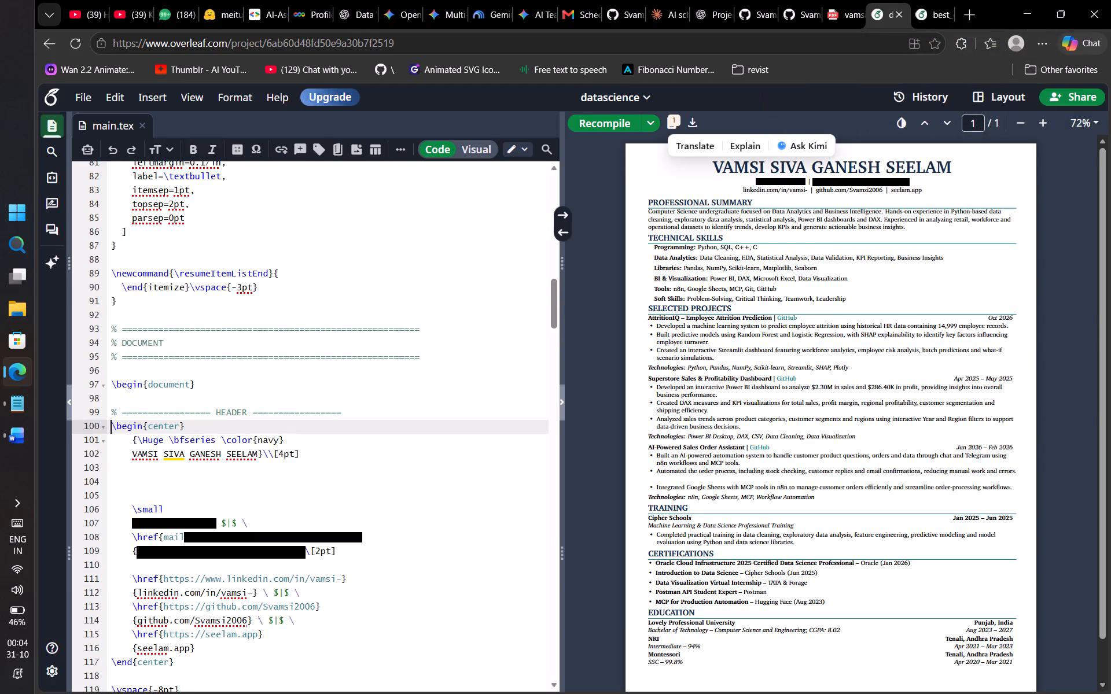
scroll(304, 460, "down", 1)
scroll(215, 593, "down", 1)
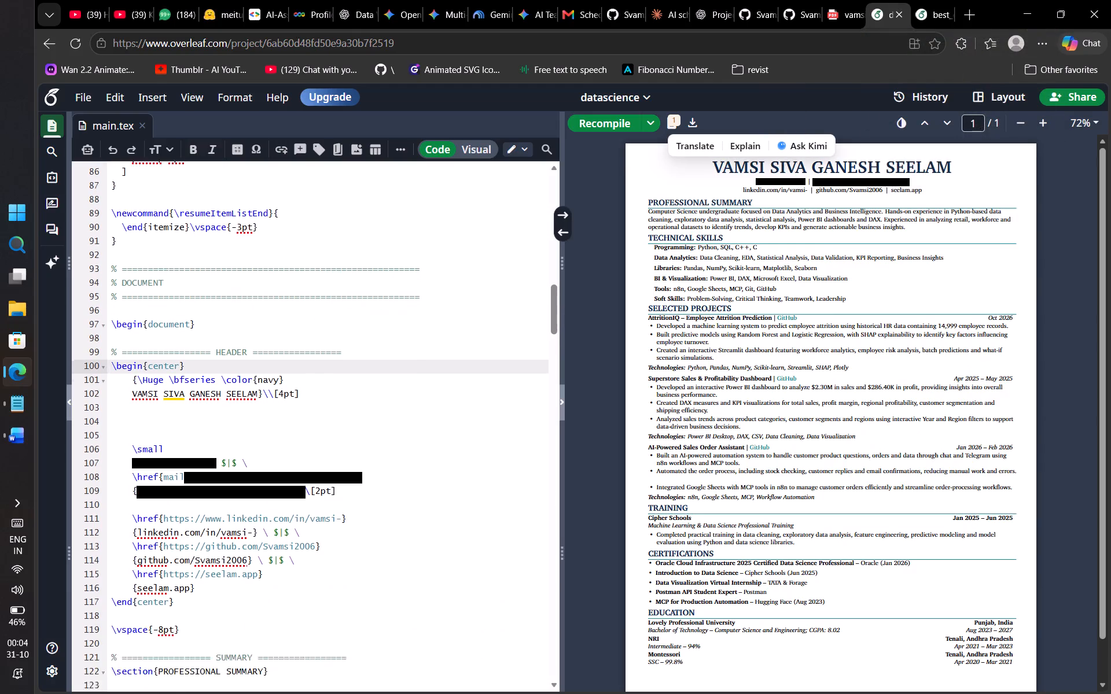
scroll(215, 593, "down", 2)
left_click_drag(194, 583, 77, 324)
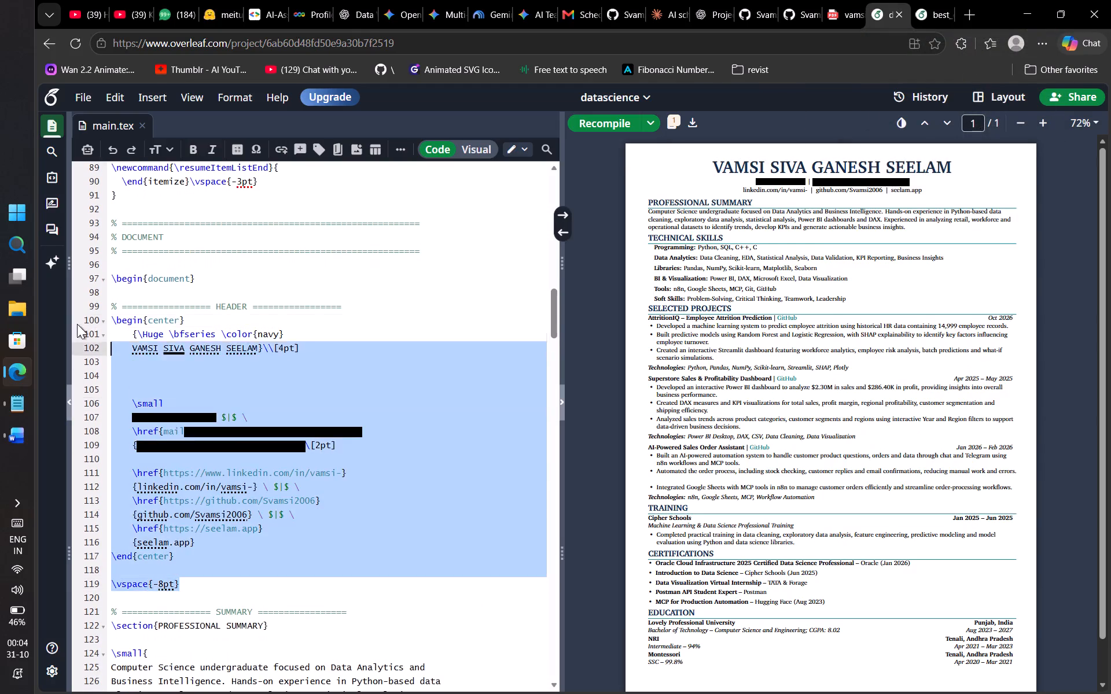
left_click_drag(77, 324, 77, 321)
key("ctrl+v")
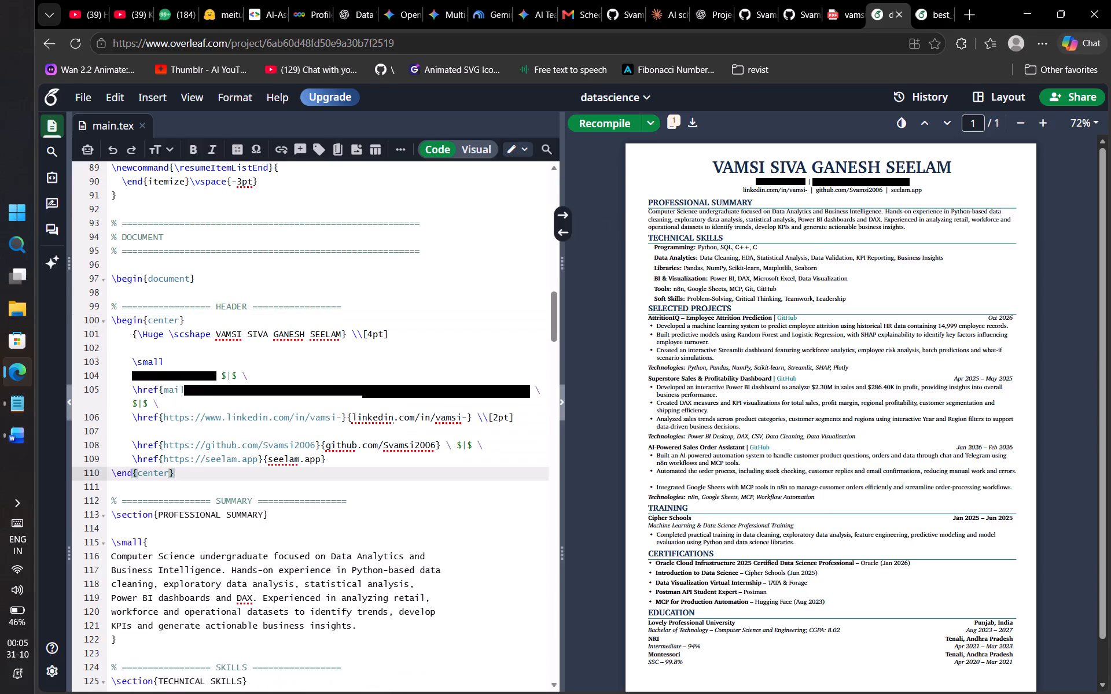
left_click(605, 125, "ctrl")
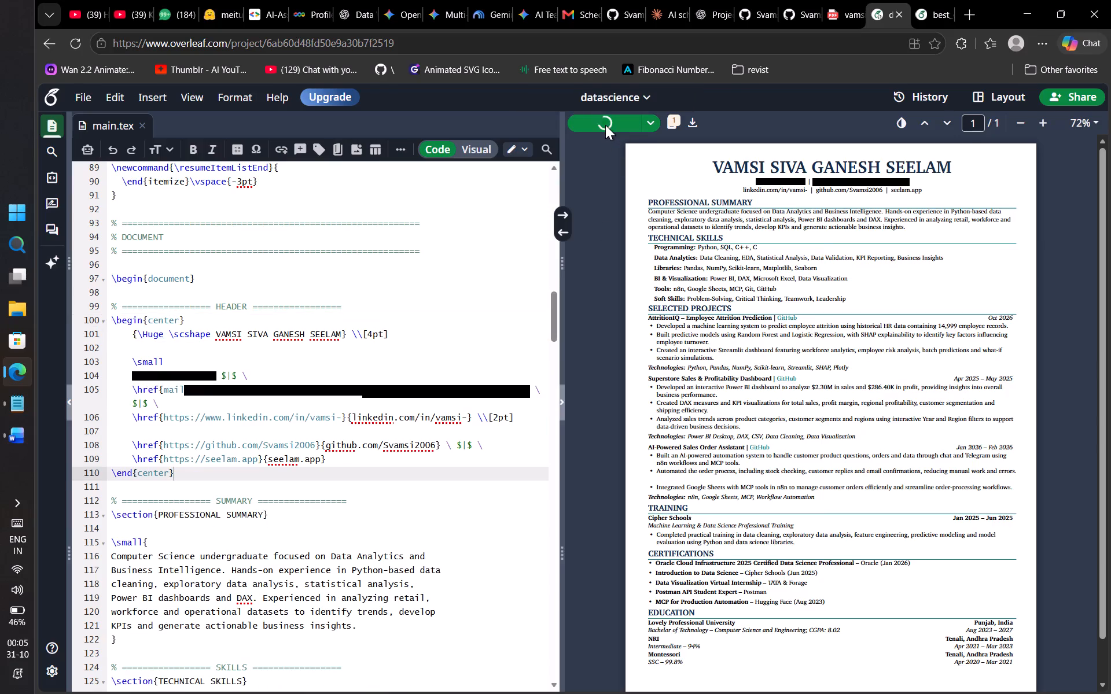
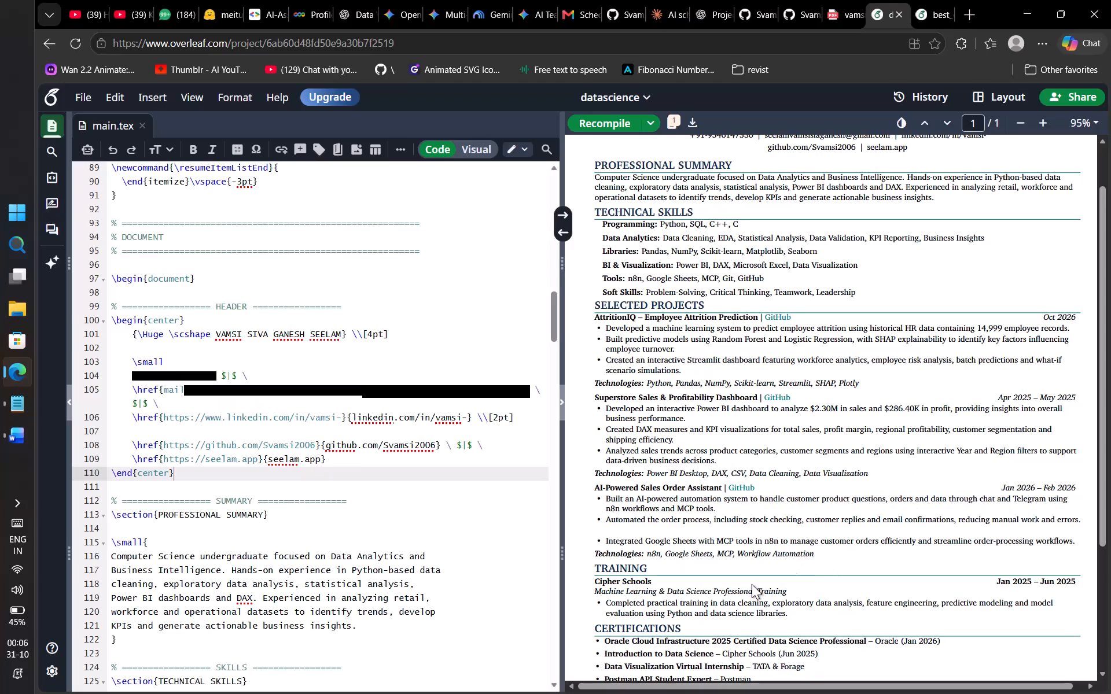
Shorten the "SELECTED PROJECTS" section heading to "PROJECTS" in the LaTeX source and recompile the résumé.
scroll(752, 584, "down", 1, "ctrl")
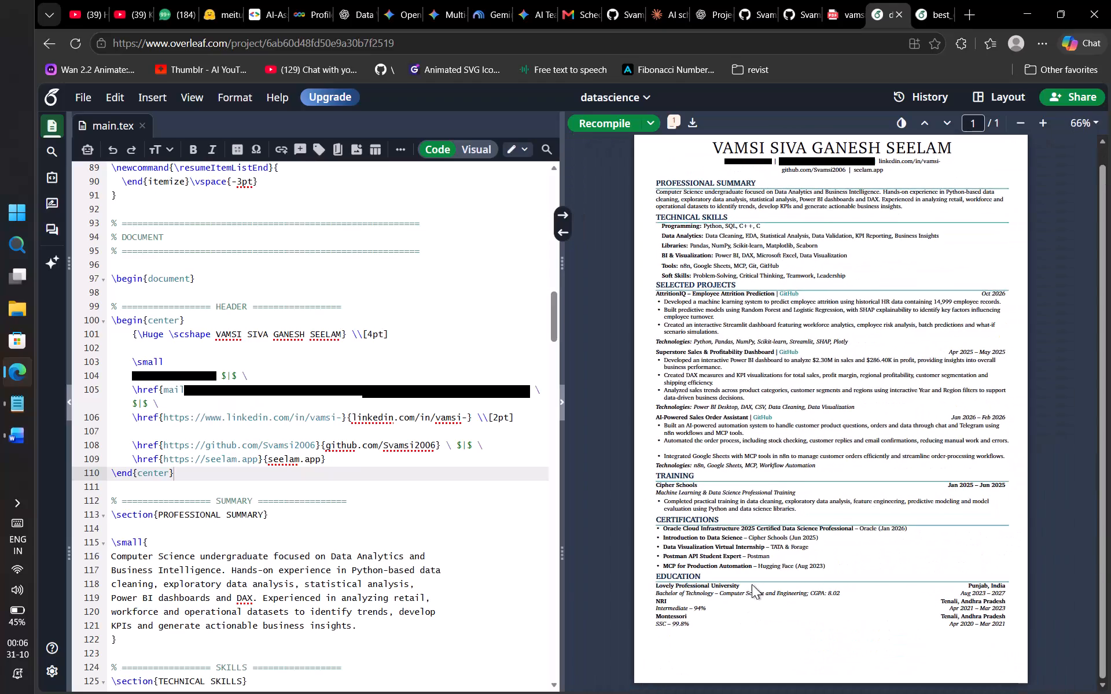
scroll(752, 584, "down", 3, "ctrl")
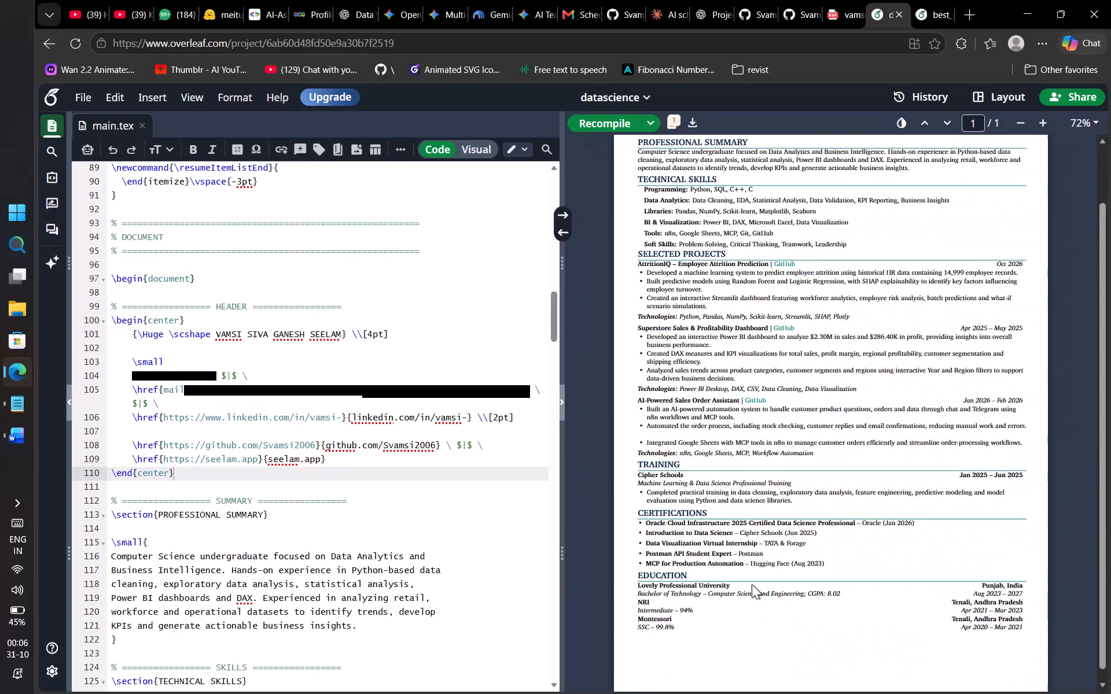
scroll(752, 584, "down", 2, "ctrl")
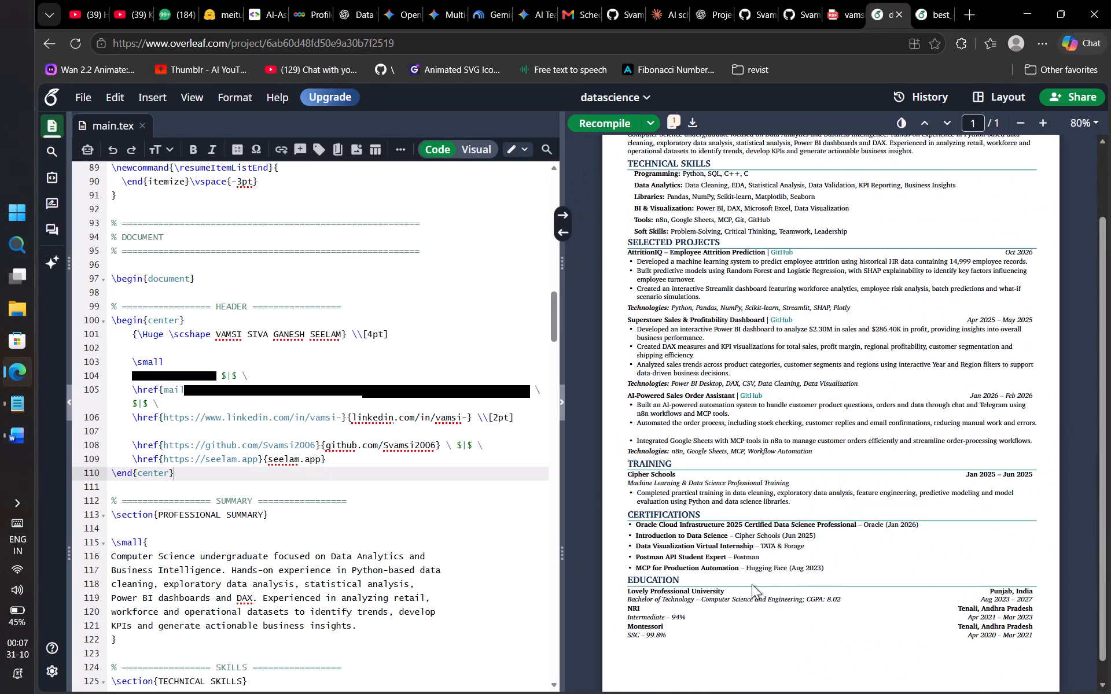
scroll(752, 584, "down", 1, "ctrl")
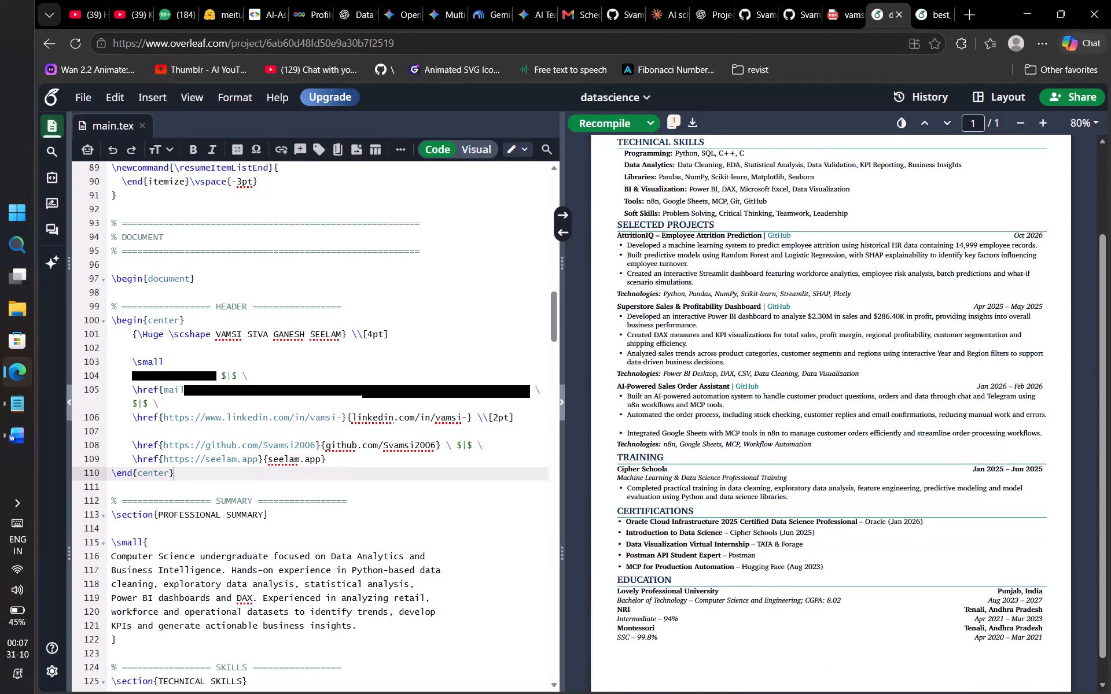
double_click(640, 227, "ctrl")
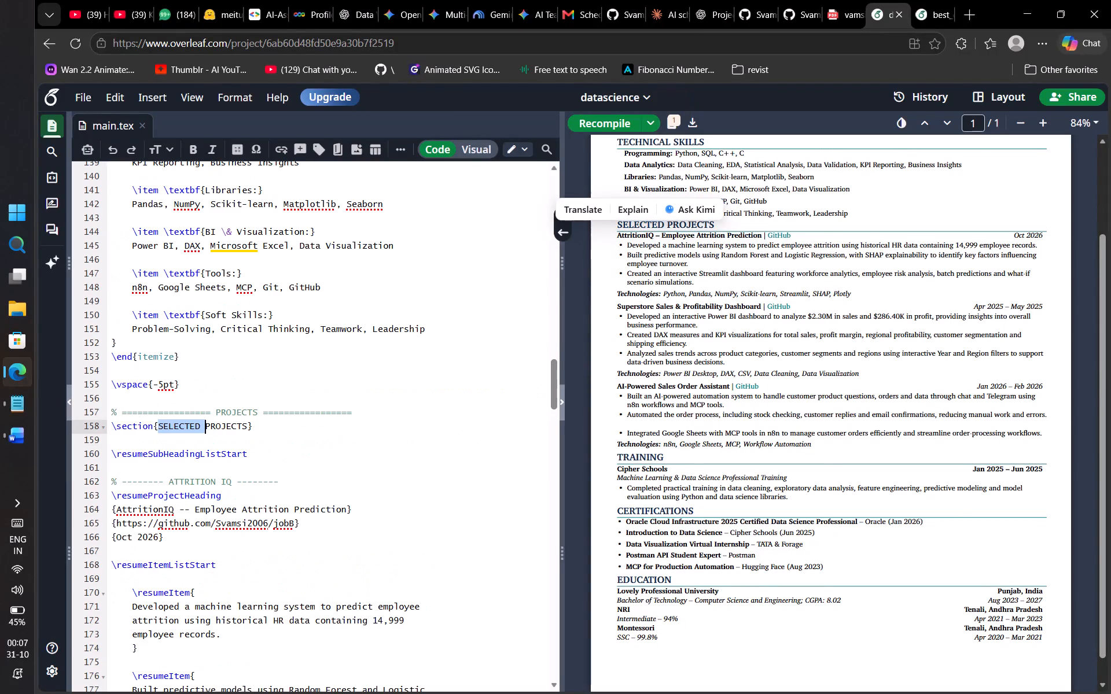
key("ctrl+BackSpace")
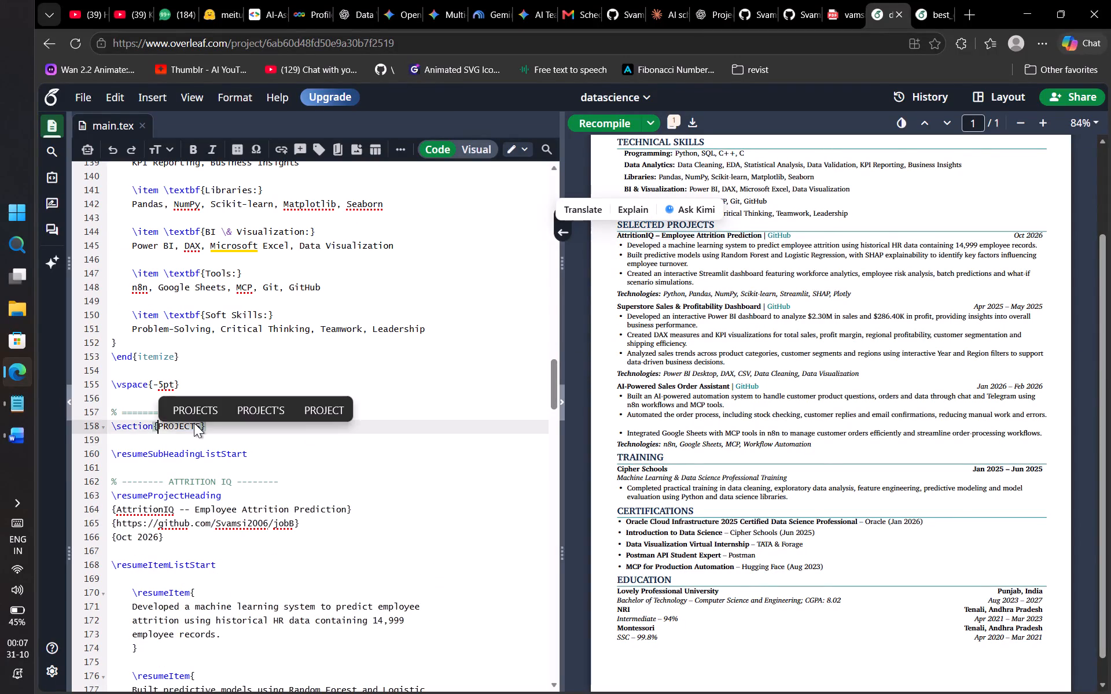
left_click(595, 125)
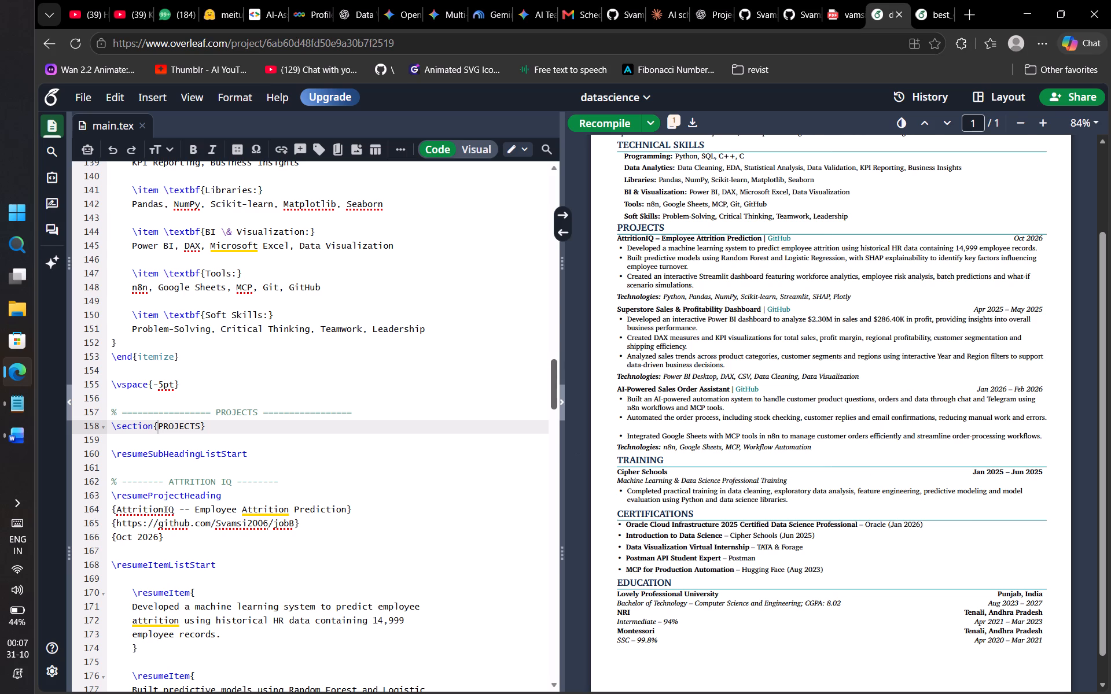
Download the compiled datascience résumé as a PDF.
scroll(697, 438, "up", 1)
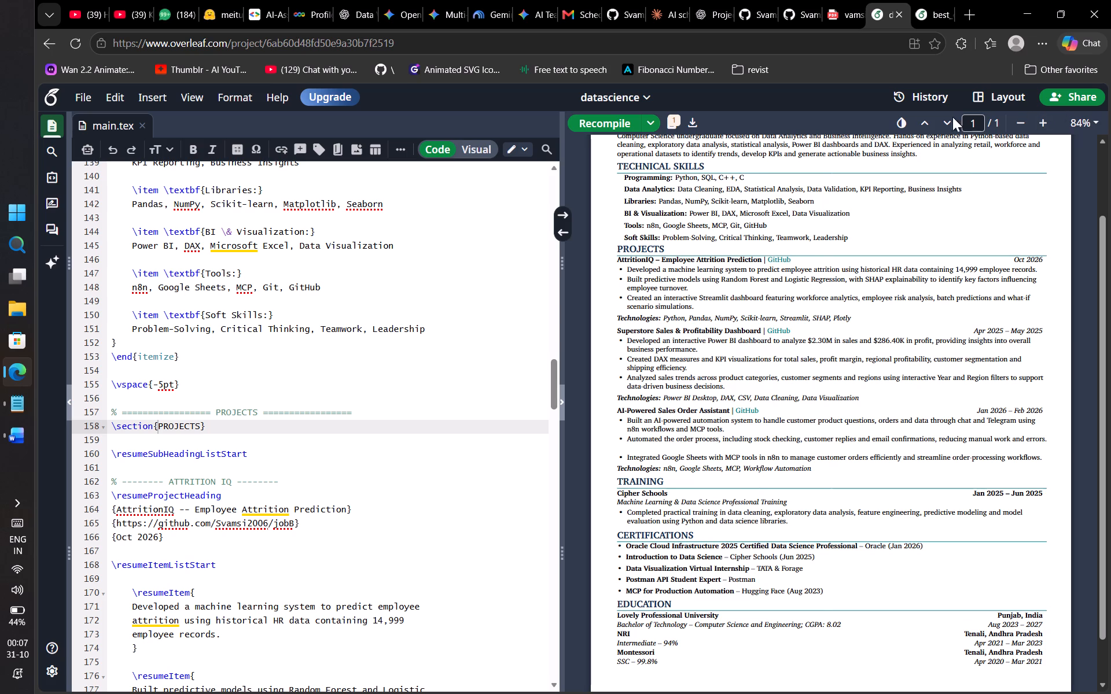
left_click(689, 125)
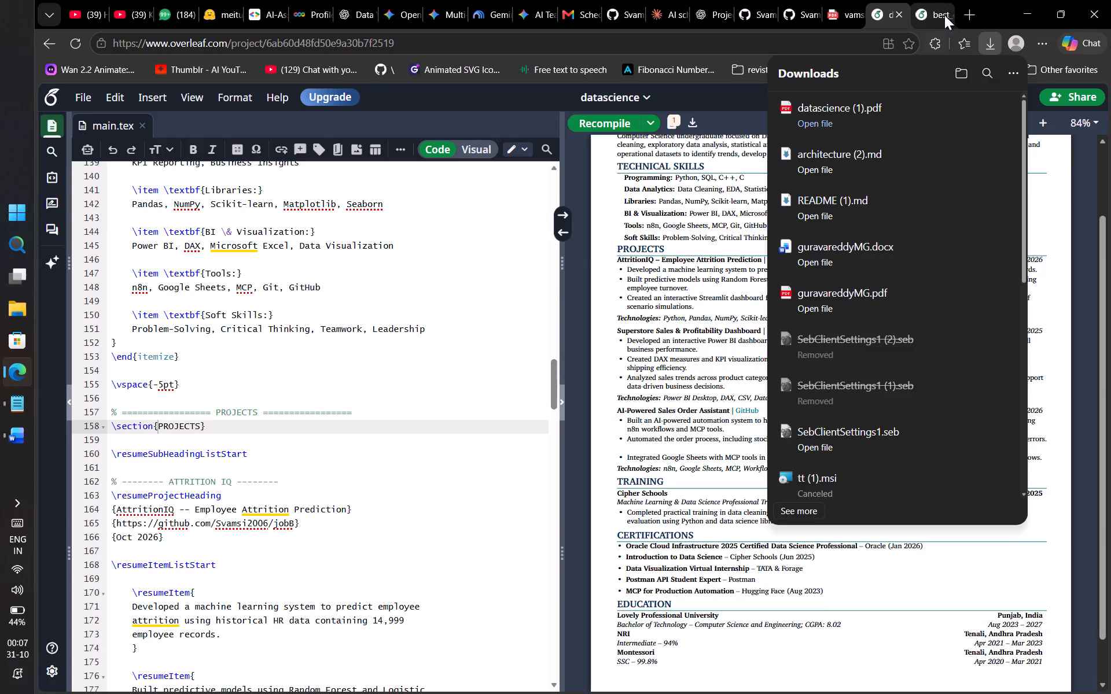
Search the web for "pdf to word converter" from the best_cv tab and open iLovePDF's PDF to Word converter.
left_click(947, 0)
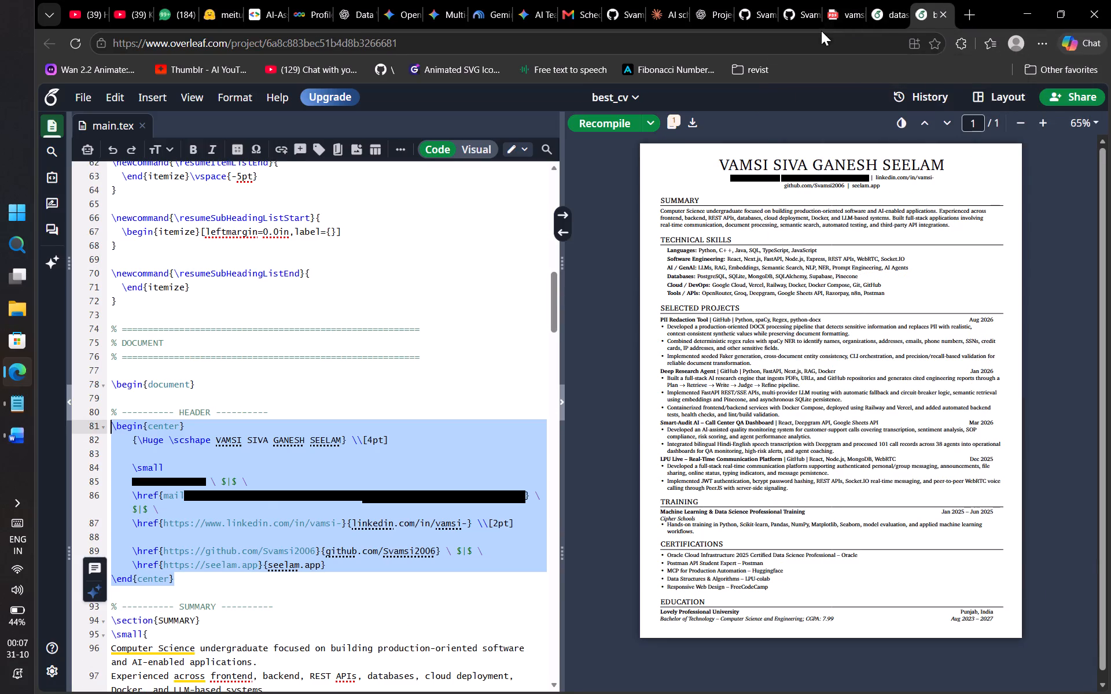
left_click(821, 36)
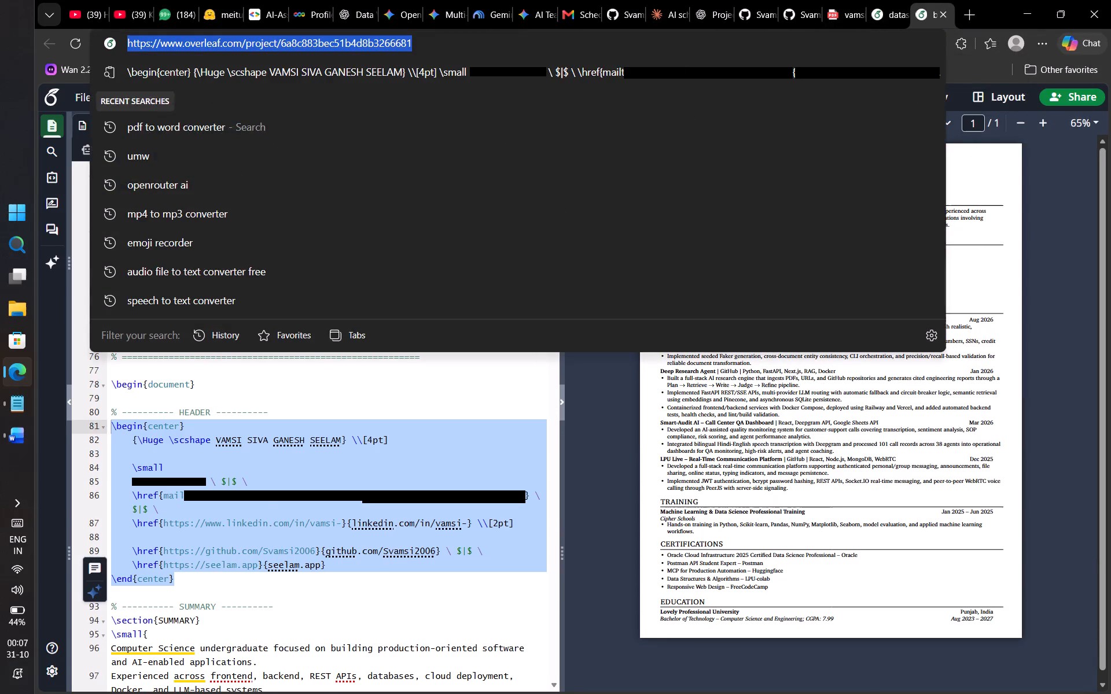
key("p")
type("df")
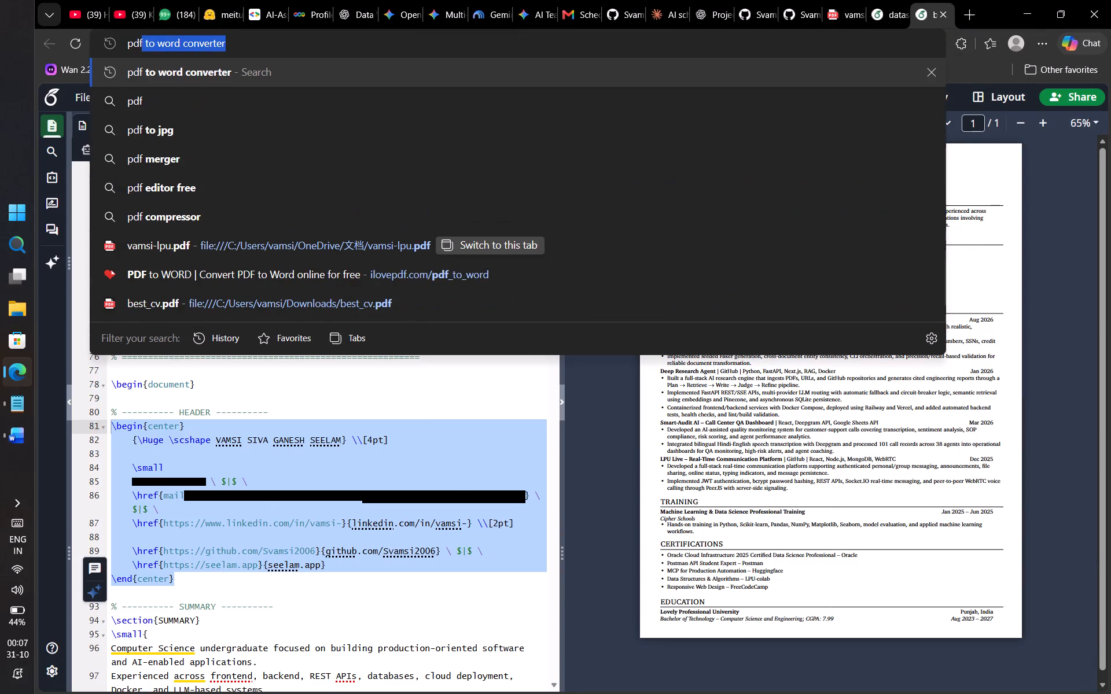
key("Return")
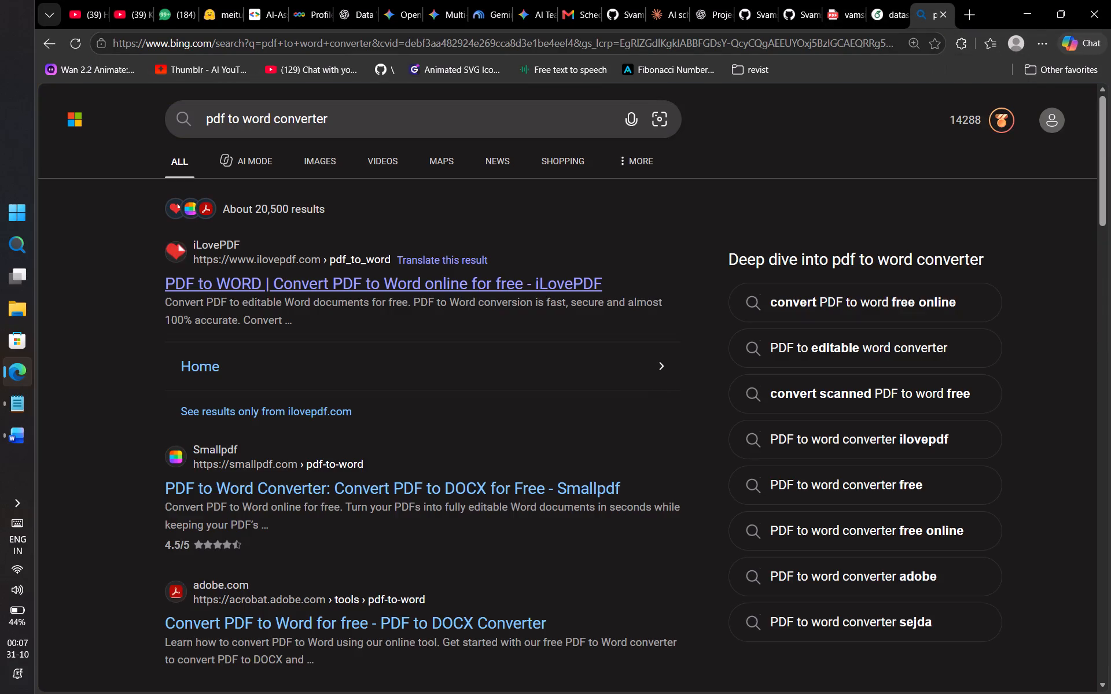
left_click(351, 278)
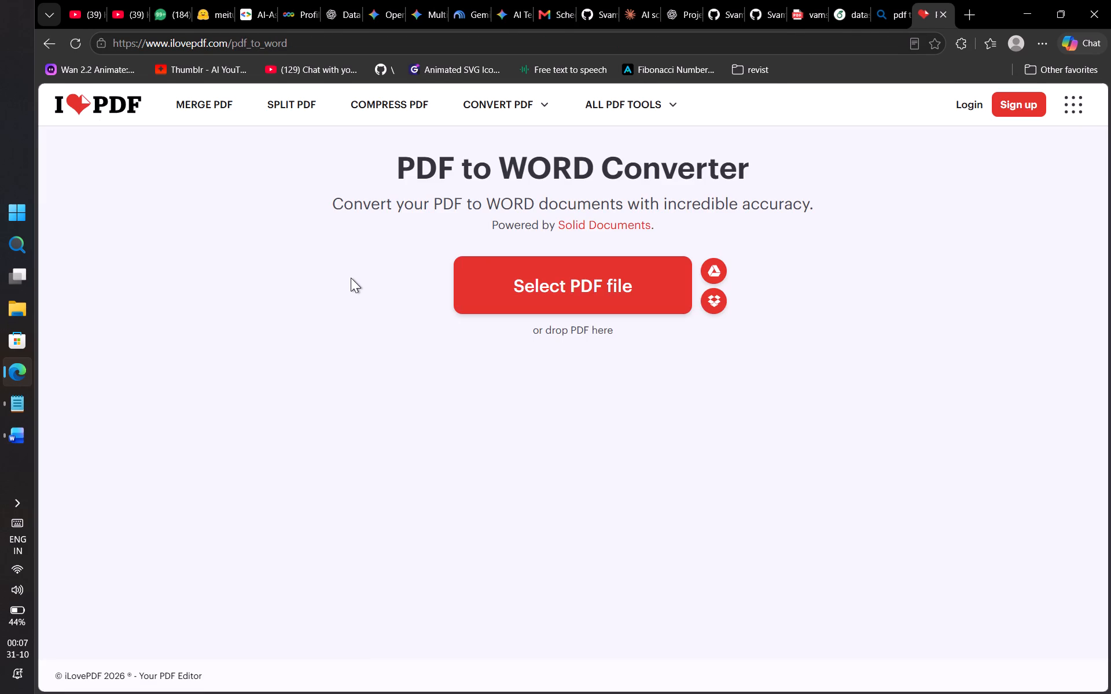
Convert datascience (1).pdf from the Downloads folder to Word without OCR and download the converted document.
left_click(535, 280)
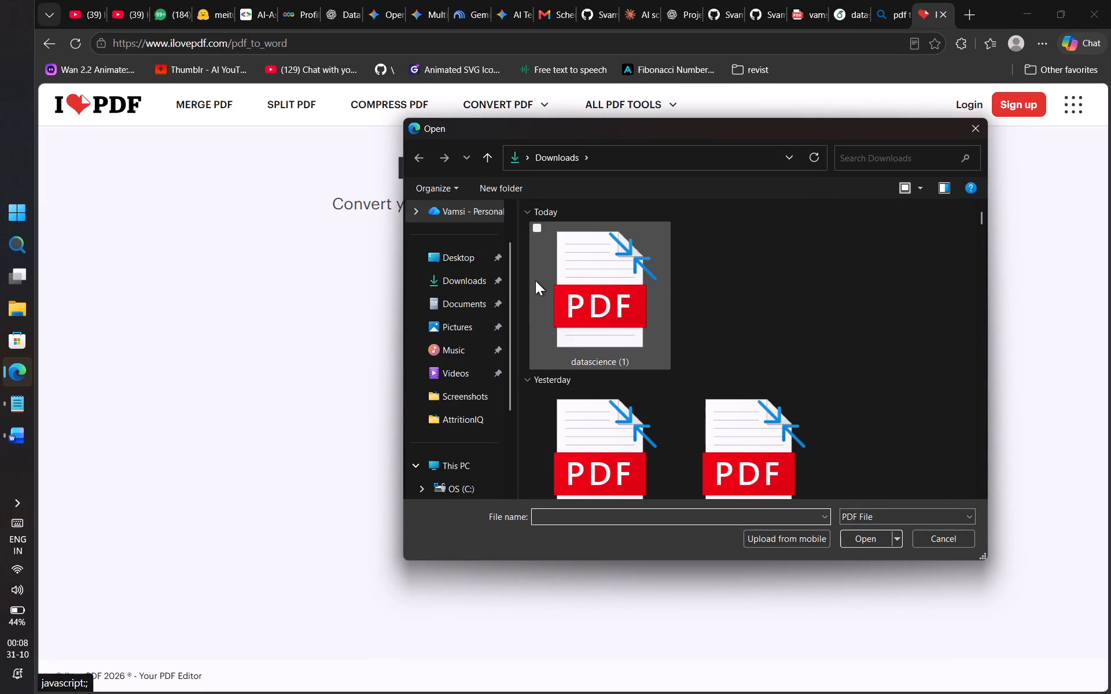
left_click(602, 295)
double_click(602, 295)
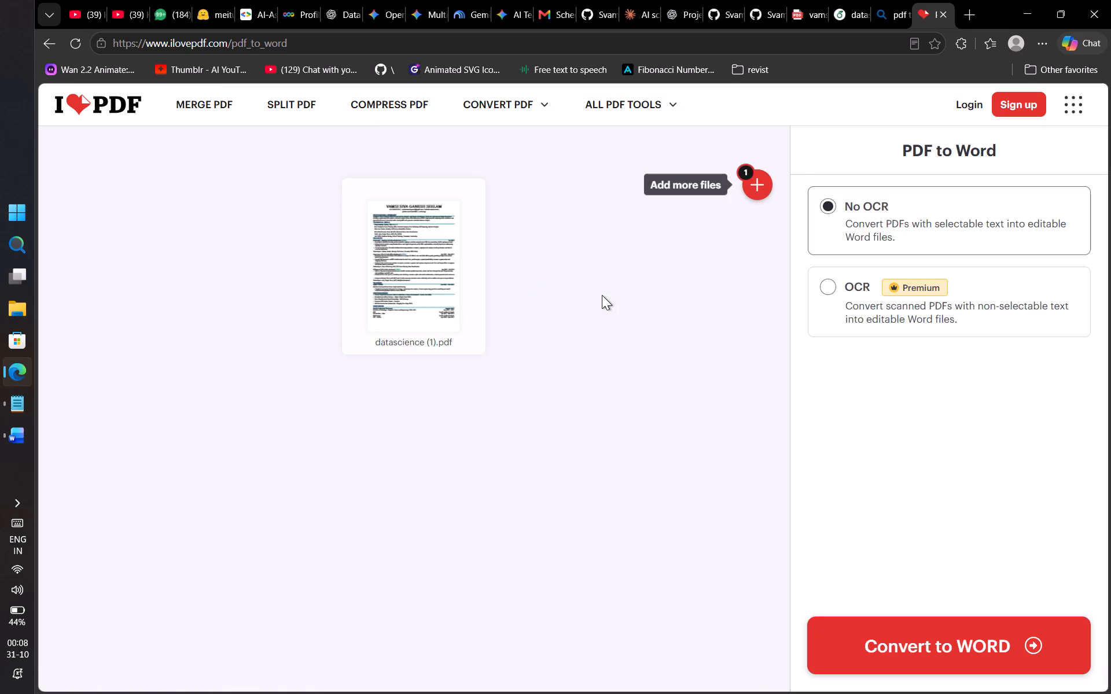
left_click(896, 630)
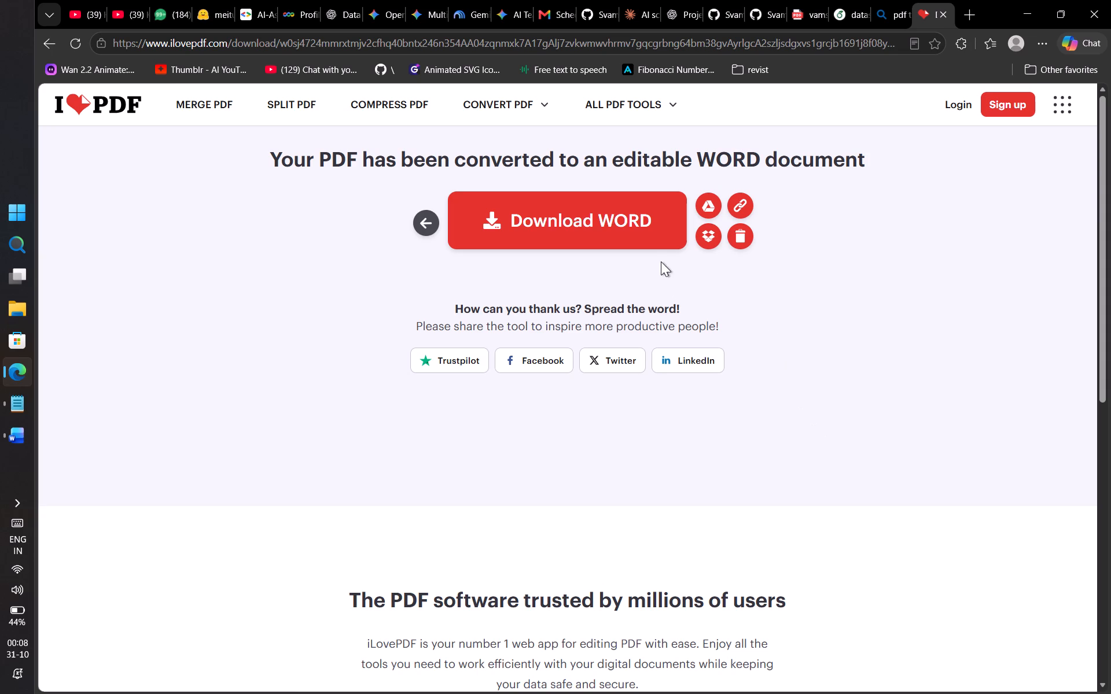
left_click(645, 242)
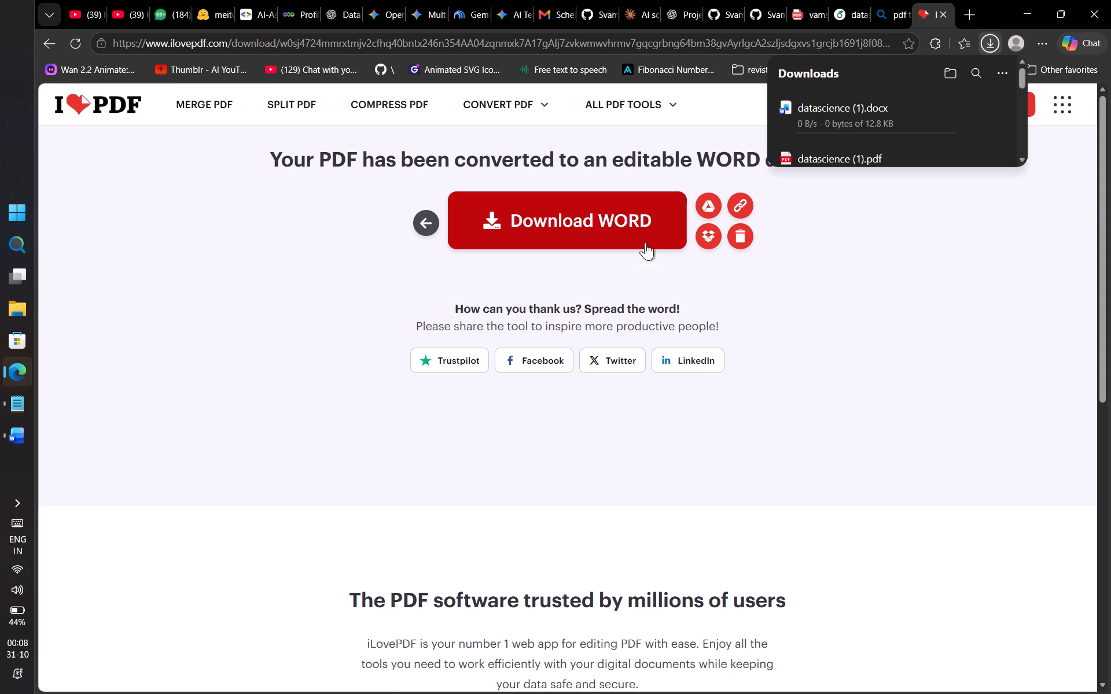
Open the downloaded datascience (1).docx in Word and enable editing on it.
double_click(914, 115)
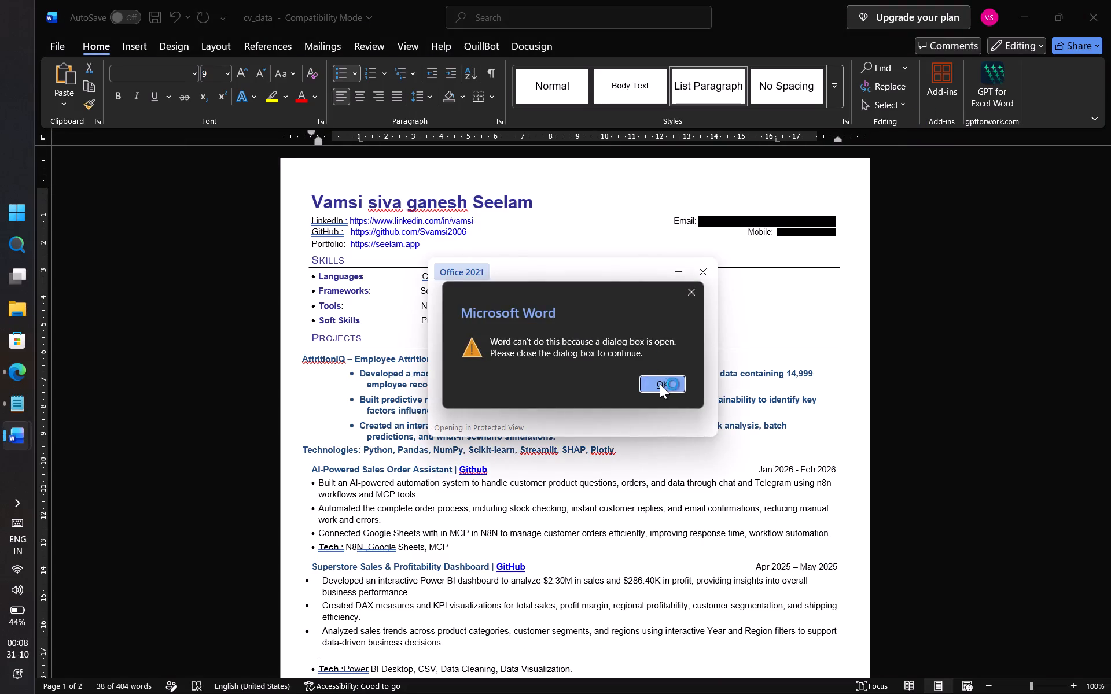
left_click(660, 384)
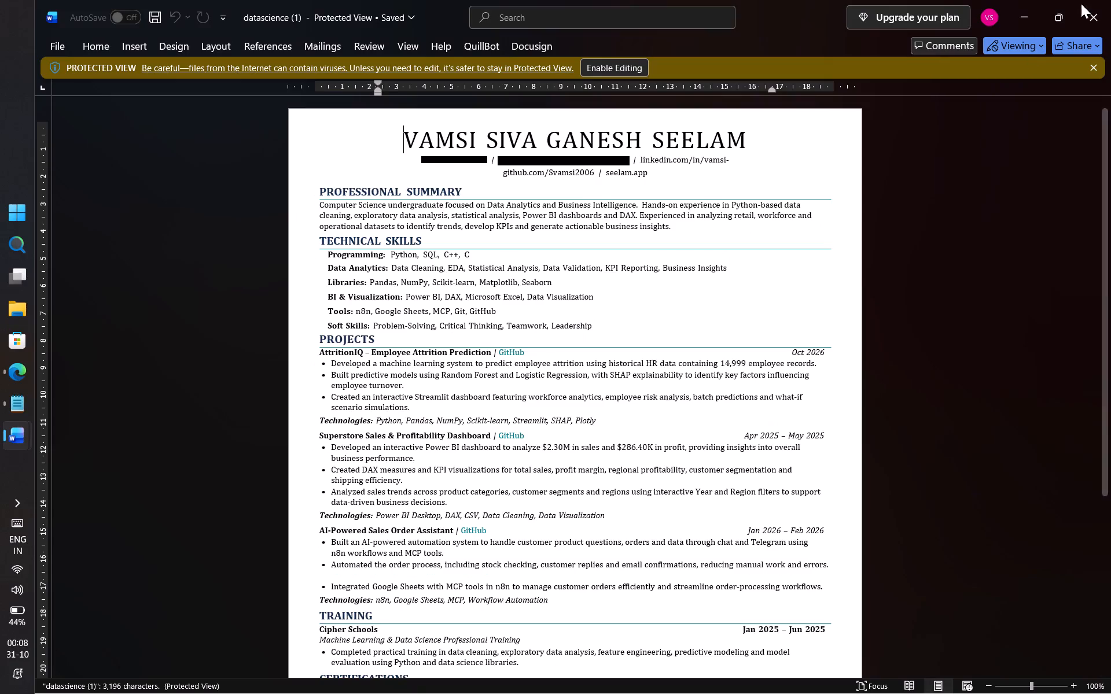
left_click(620, 68)
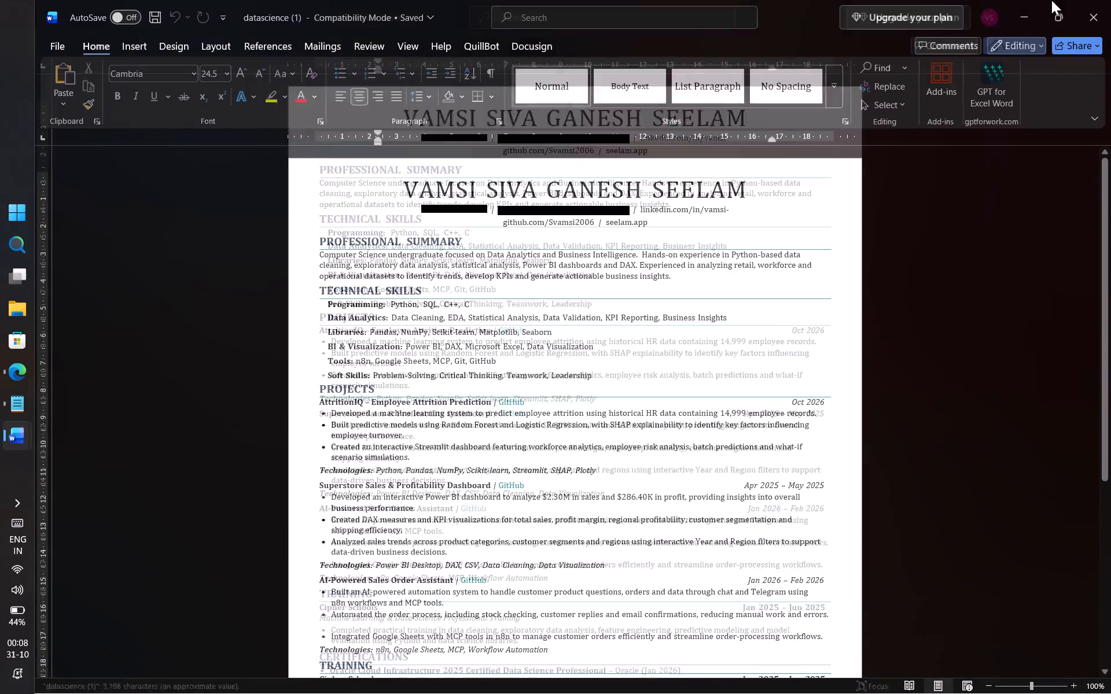
Minimize the converted résumé and close the old cv_data document without saving its changes.
left_click(1029, 2)
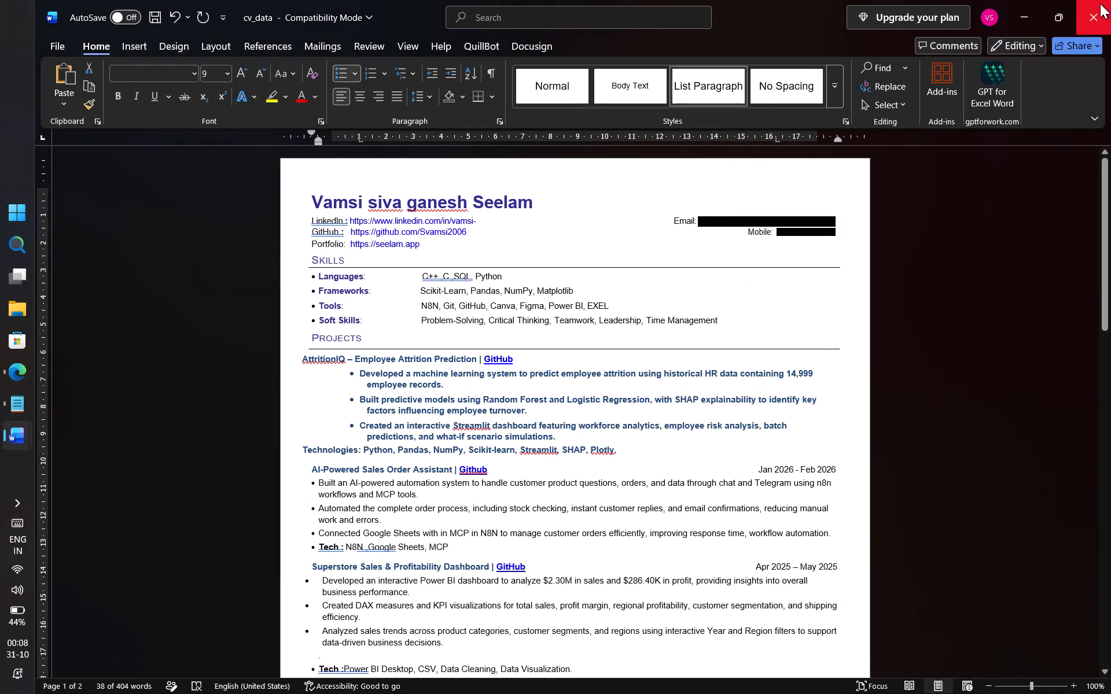
left_click(1100, 3)
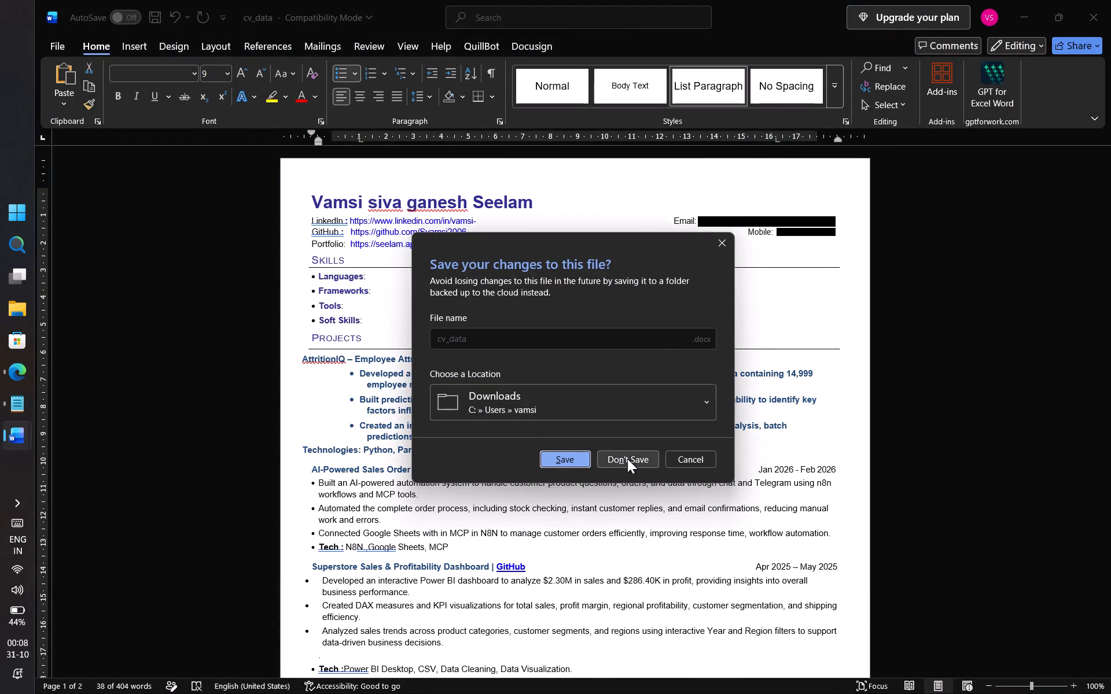
left_click(627, 459)
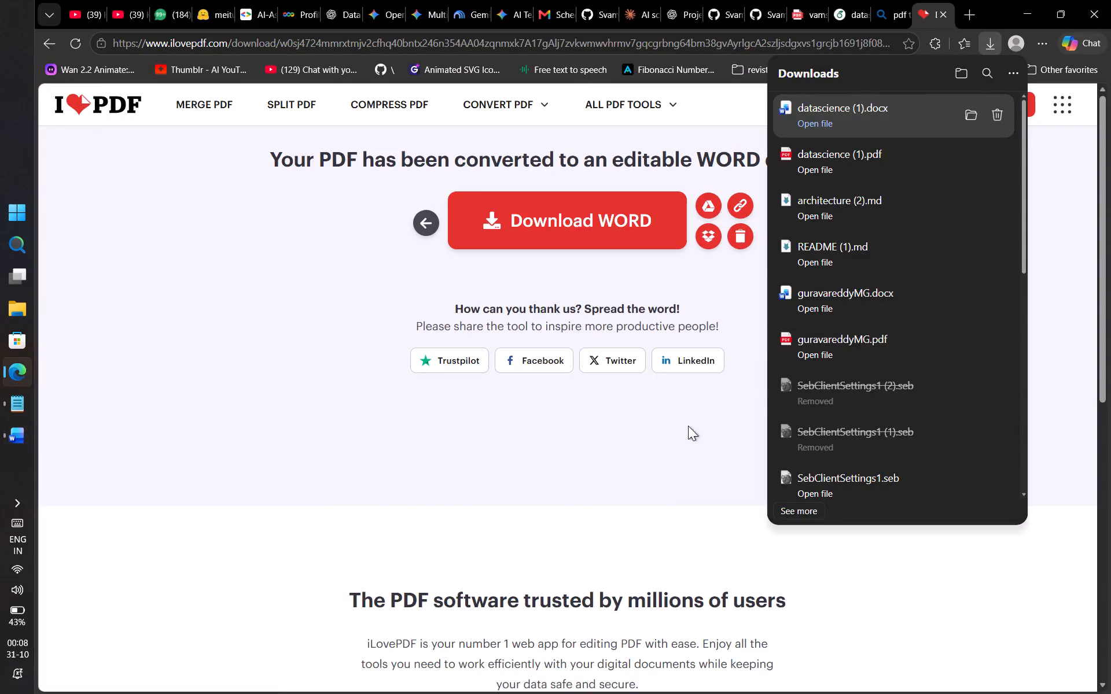
Return to the datascience (1) document in Word and set the font of its entire text to Arial.
left_click(591, 264)
left_click(6, 421)
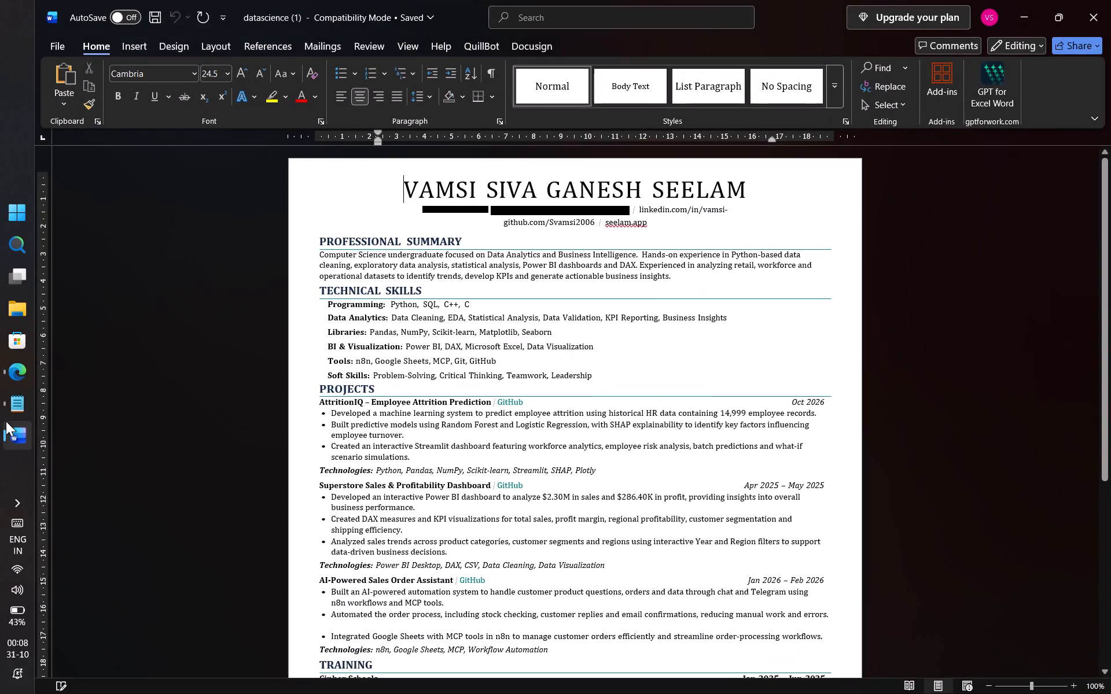
scroll(658, 426, "down", 1)
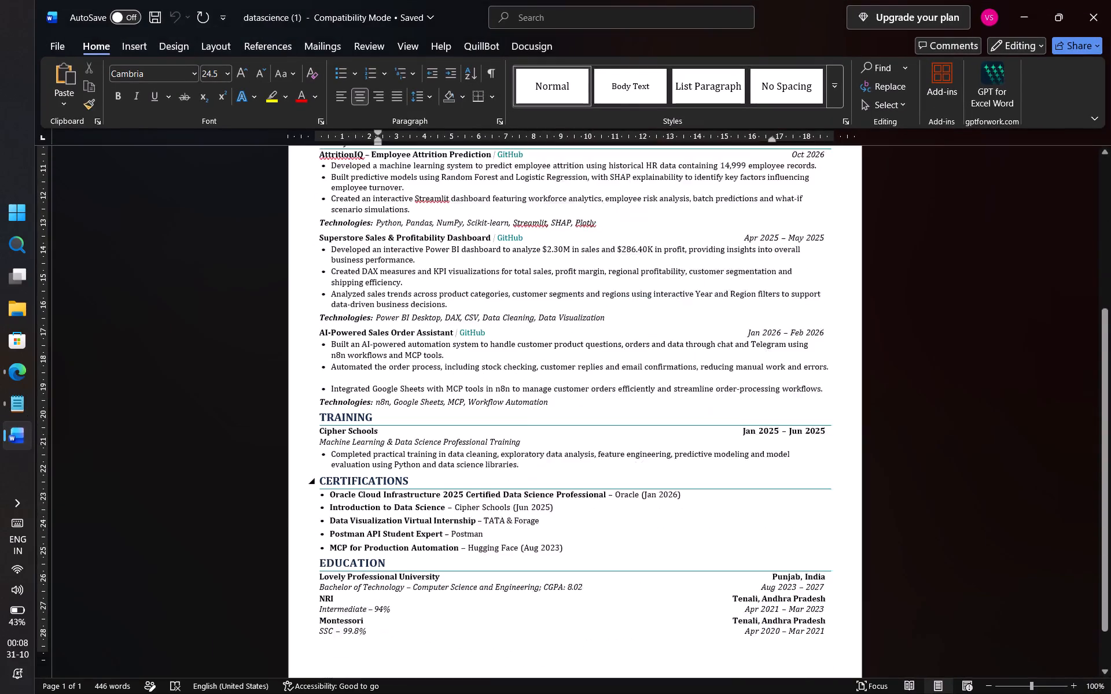
scroll(658, 426, "down", 1)
scroll(658, 426, "up", 1)
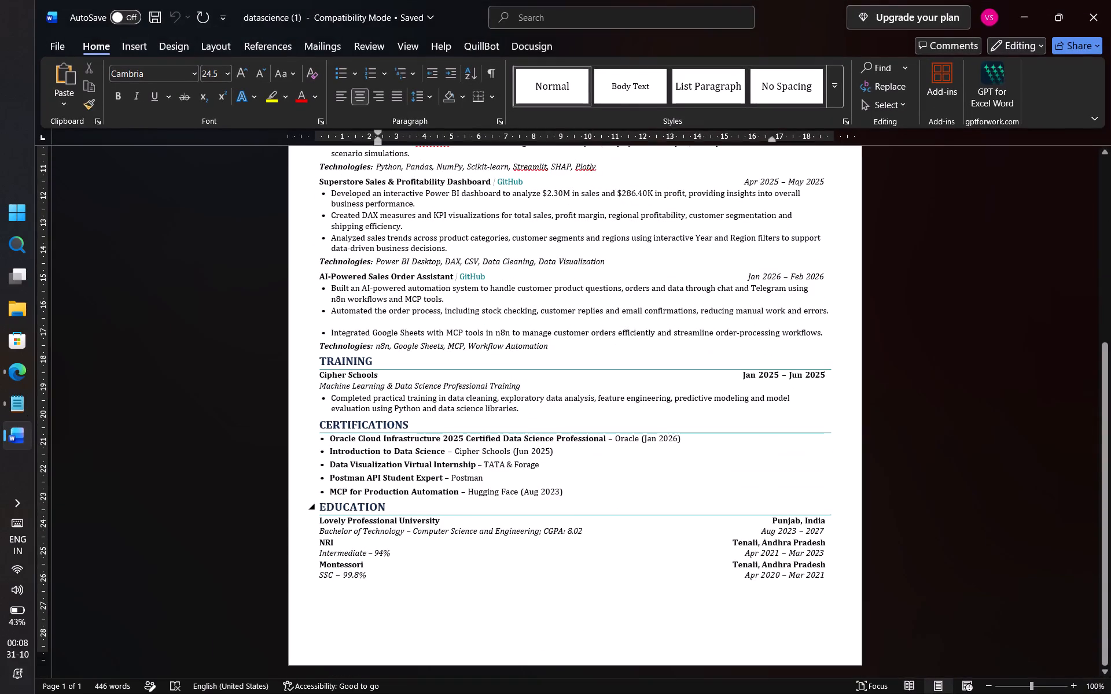
scroll(407, 509, "up", 1)
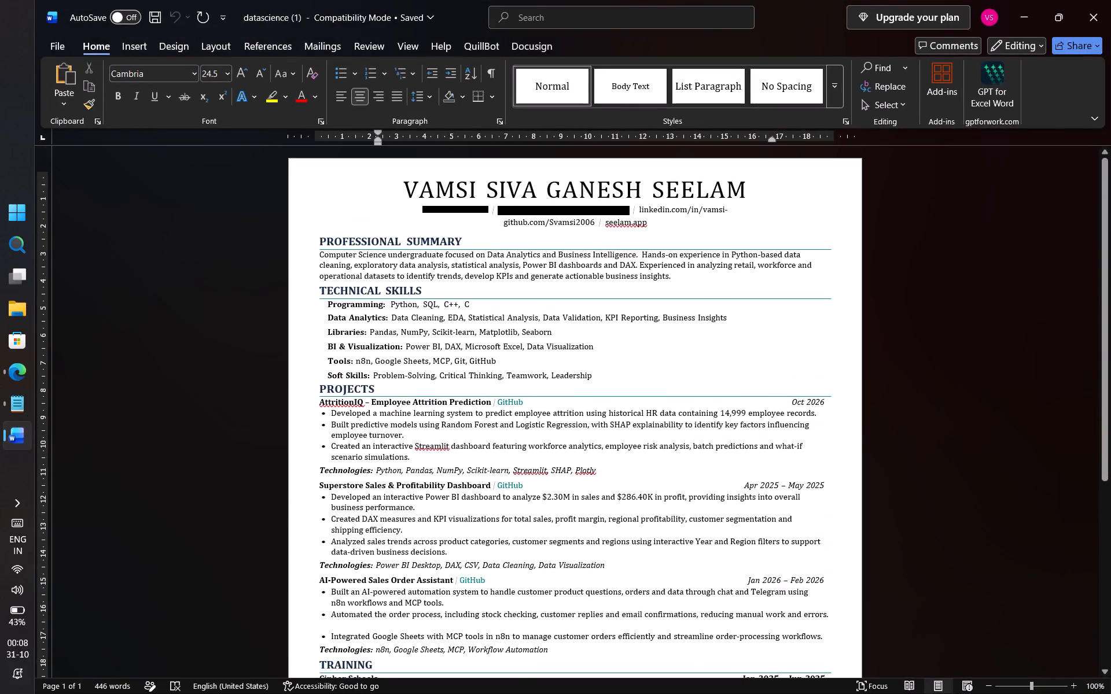
key("ctrl+a")
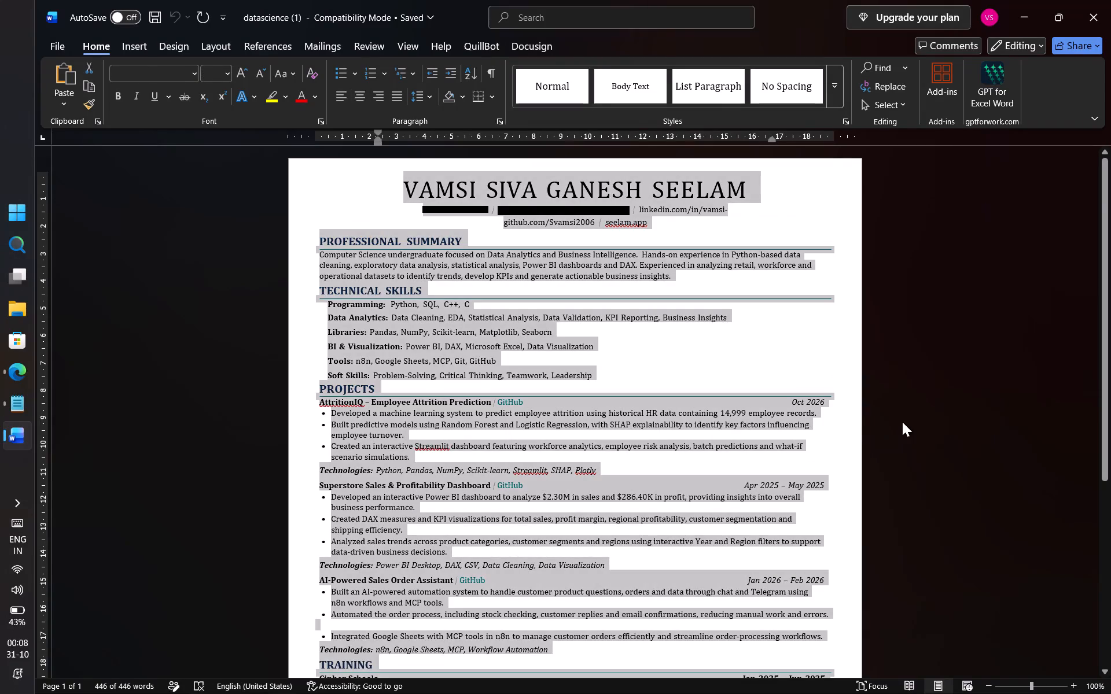
left_click(902, 422)
key("ctrl+a")
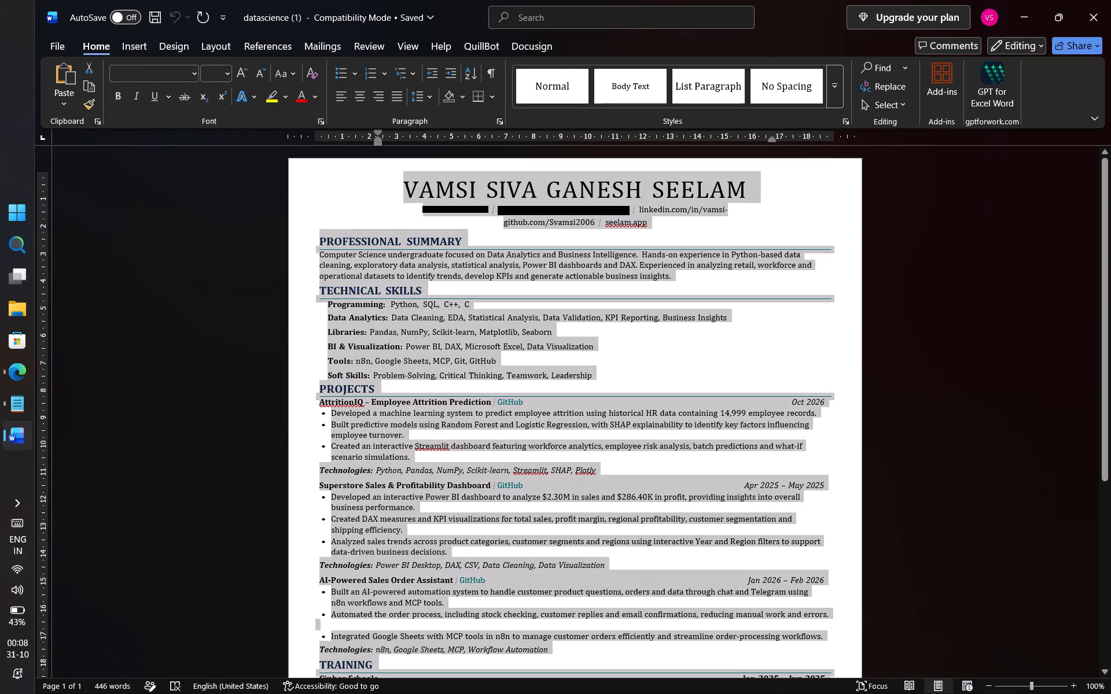
left_click(194, 70)
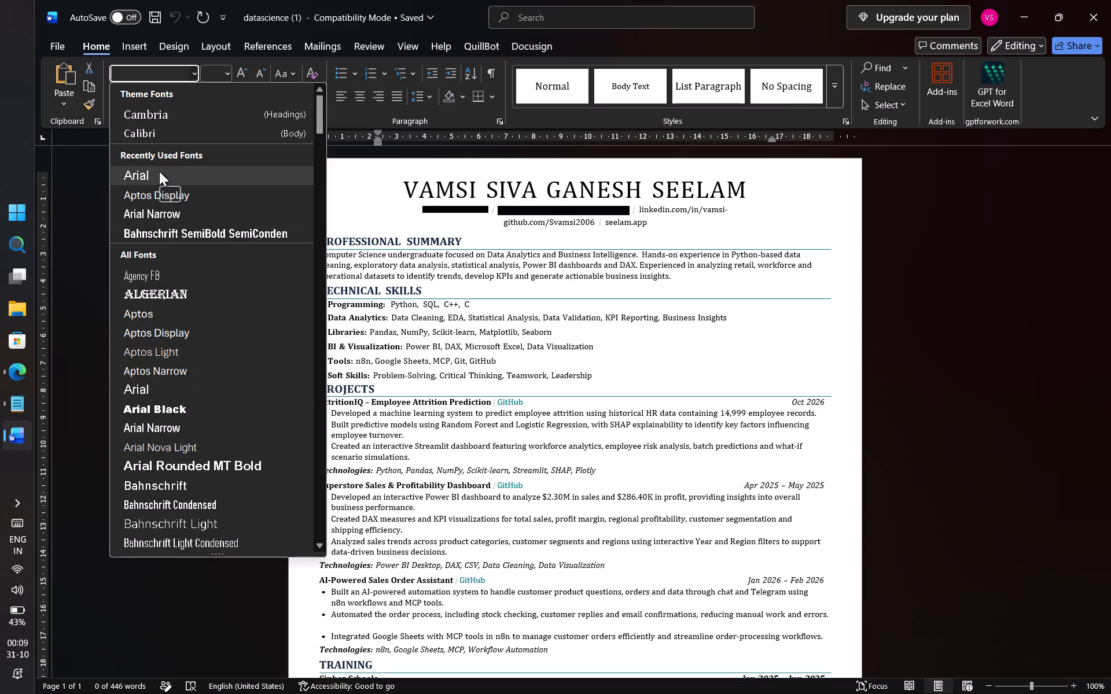
left_click(159, 171)
left_click(378, 373)
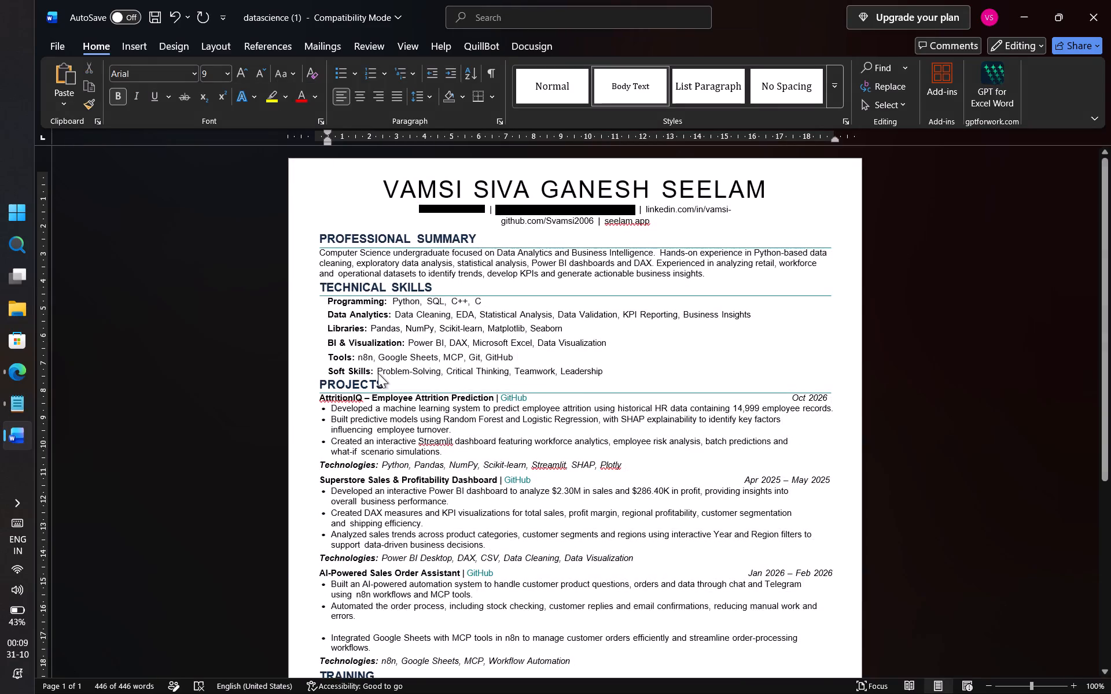
scroll(378, 373, "right", 2)
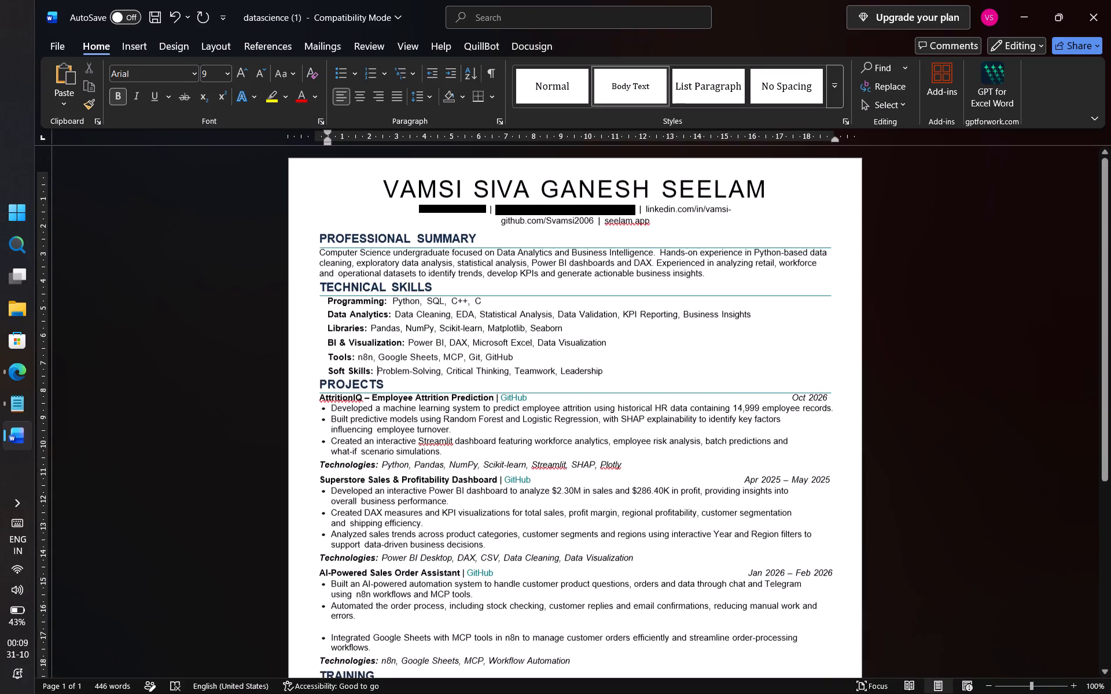
Set the font of the résumé's entire text to Cambria.
left_click(195, 72)
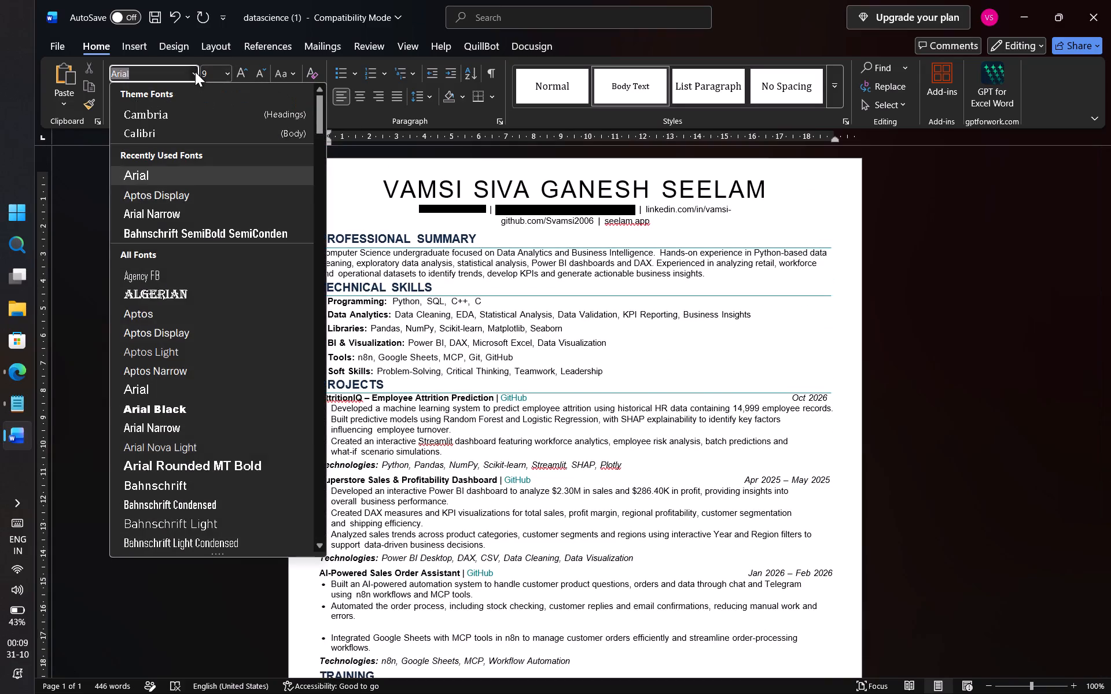
scroll(206, 479, "down", 1)
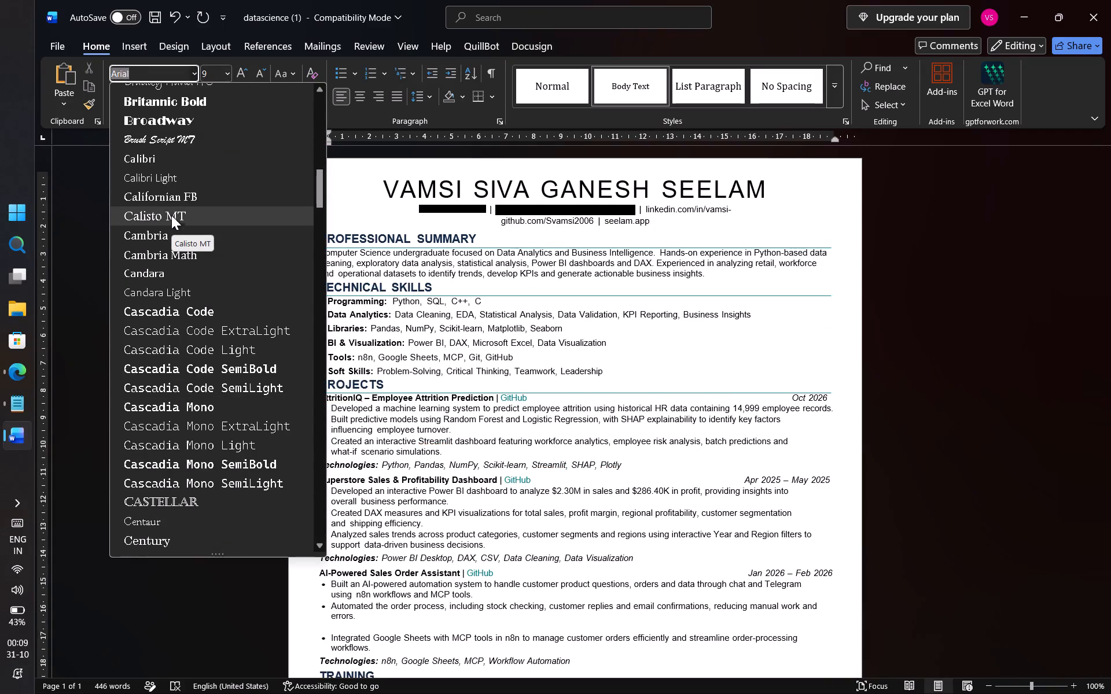
left_click(399, 264)
key("ctrl+a")
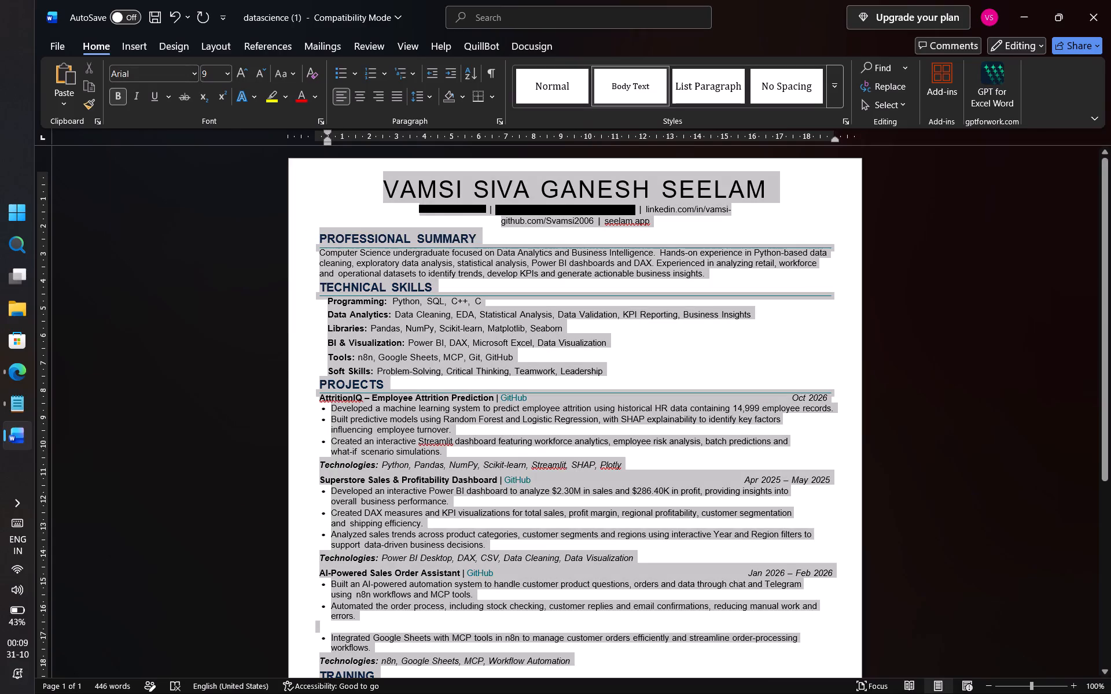
left_click(200, 80)
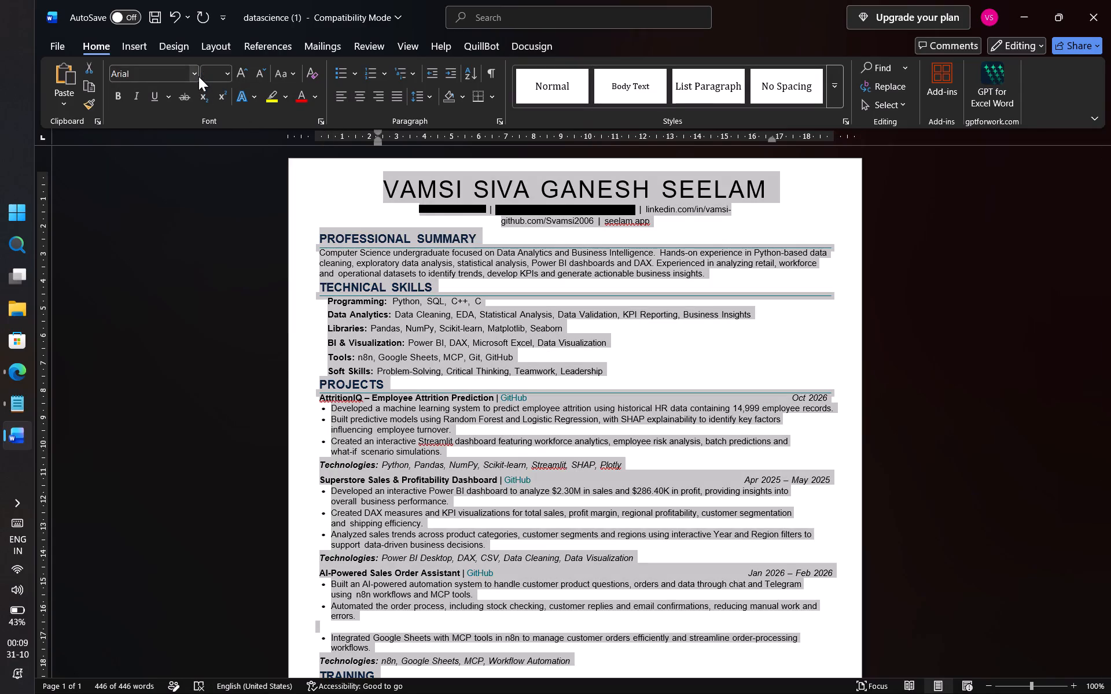
left_click(198, 76)
left_click(195, 67)
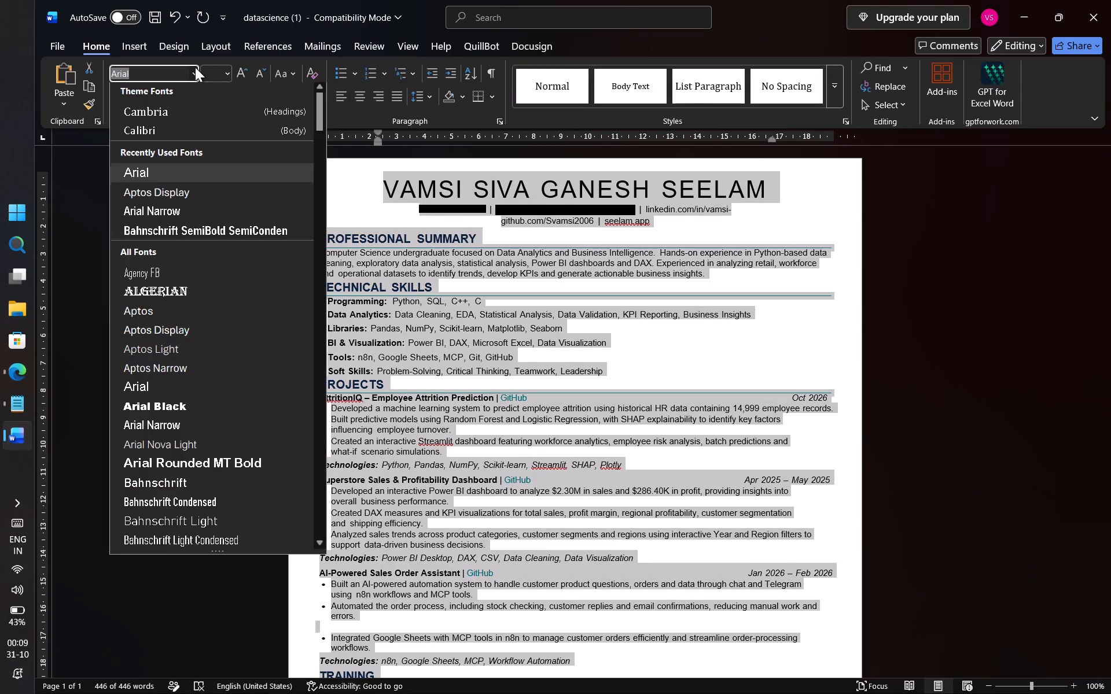
scroll(223, 427, "down", 2)
scroll(223, 427, "up", 1)
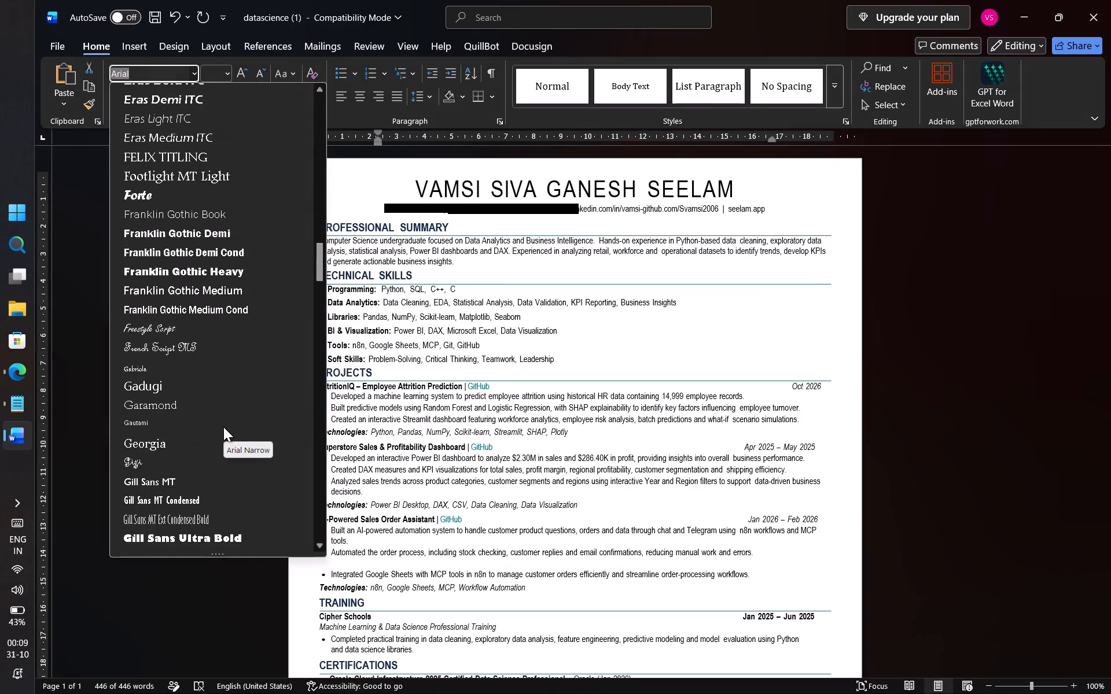
scroll(223, 427, "up", 3)
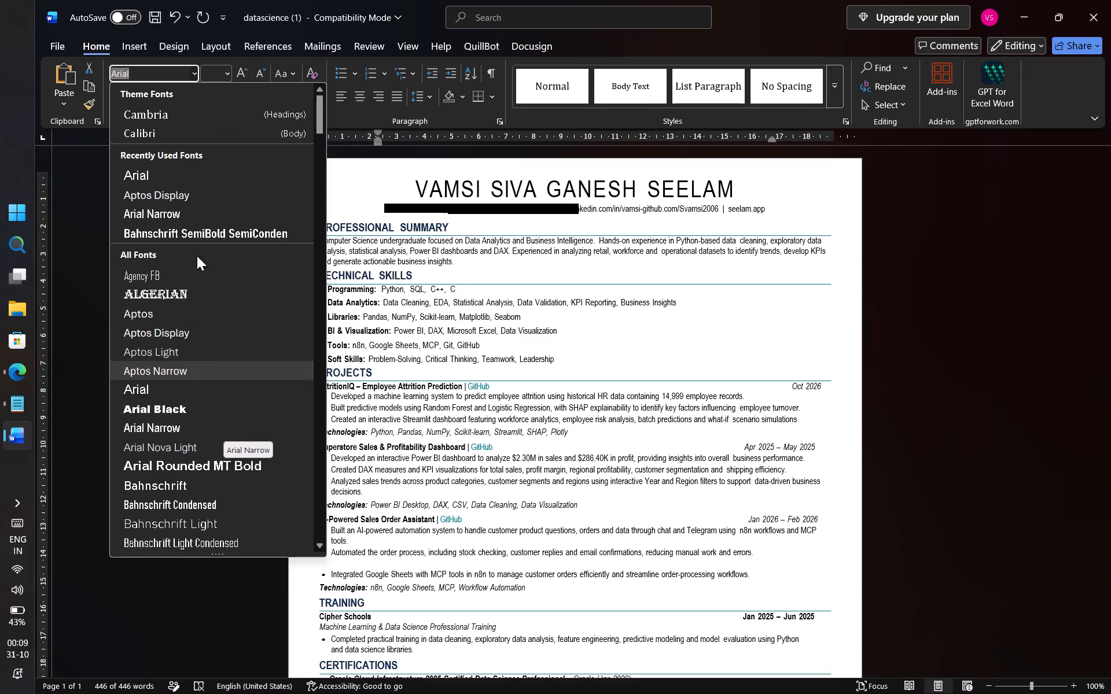
scroll(178, 468, "down", 2)
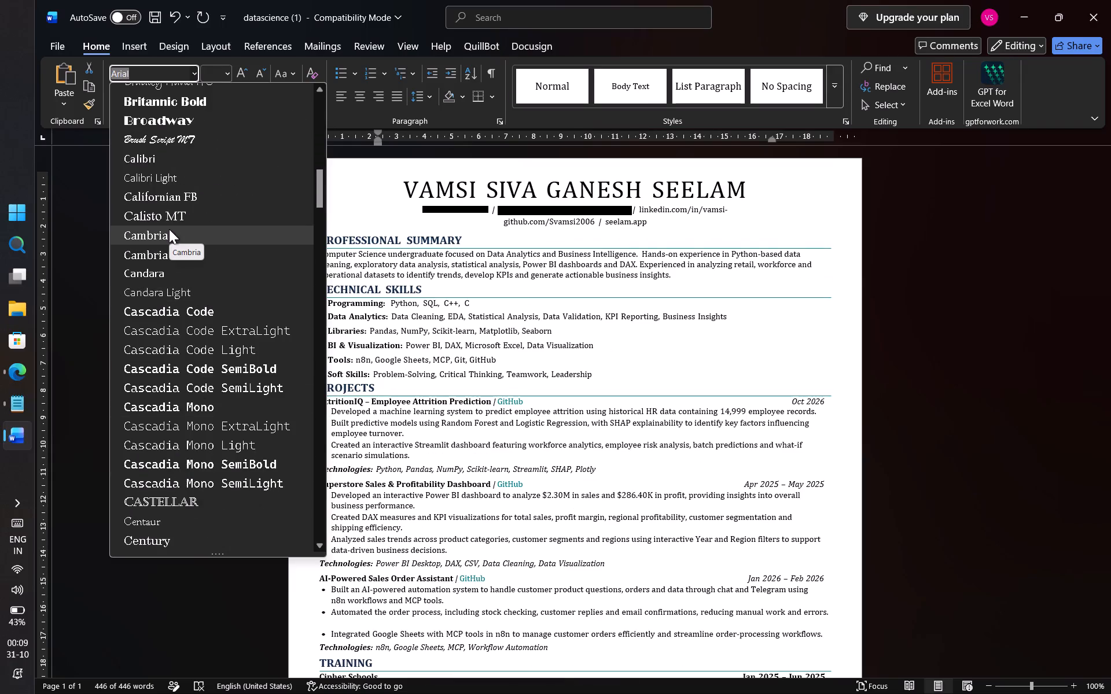
left_click(169, 229)
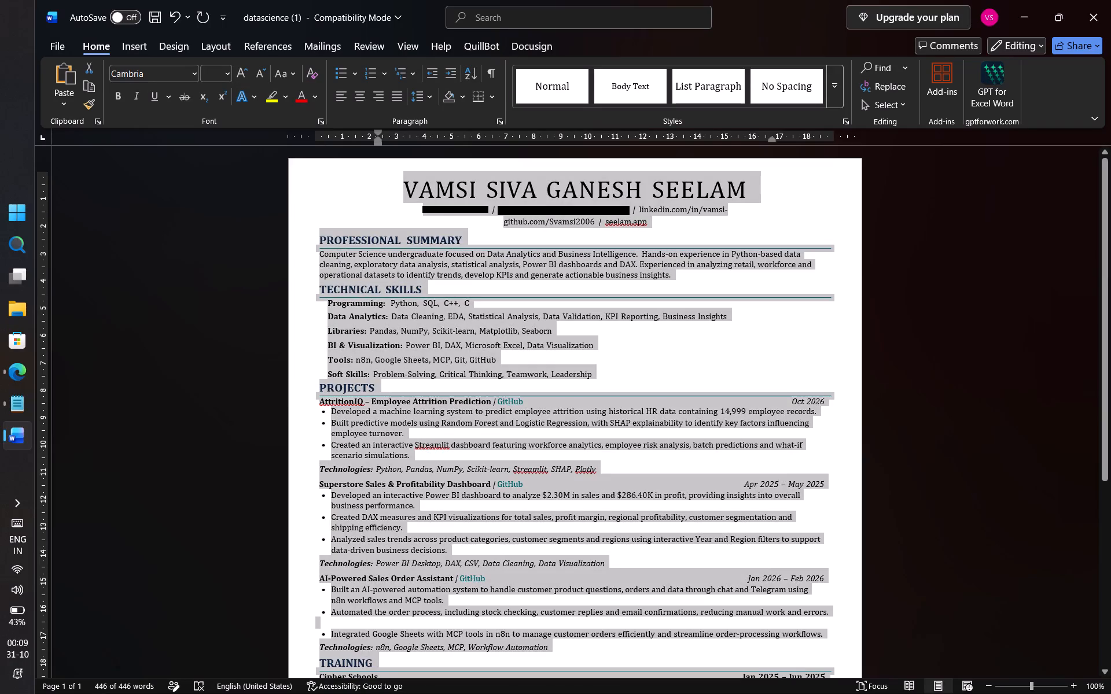
left_click(835, 408)
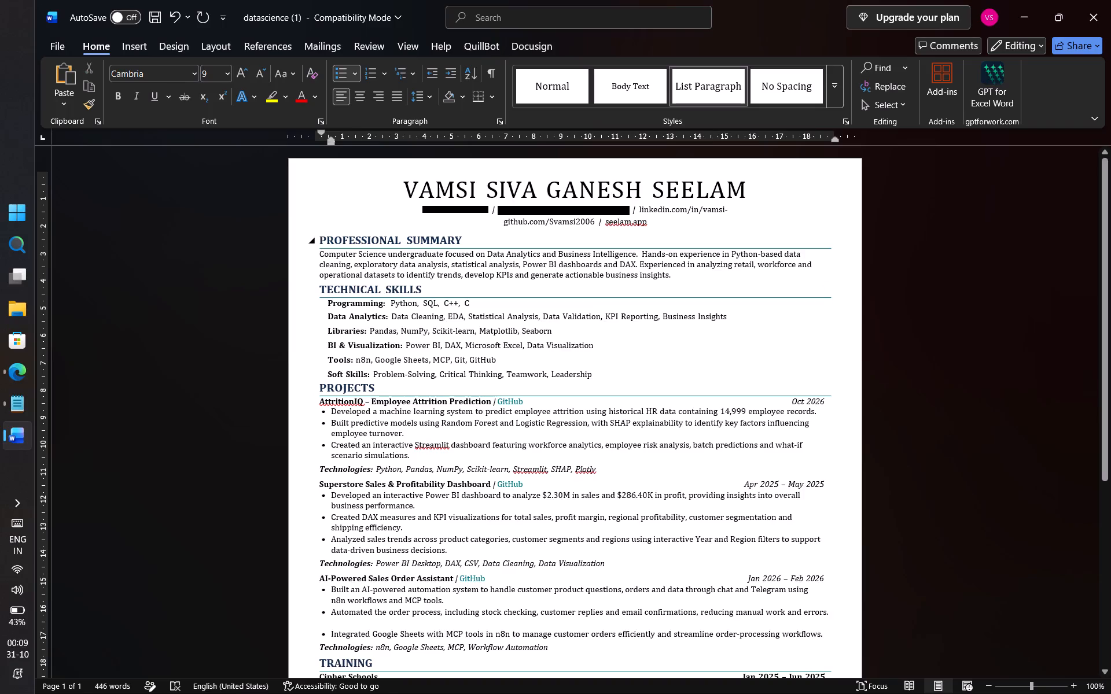
Insert a blank line between the Professional Summary paragraph and the TECHNICAL SKILLS heading.
left_click(690, 280)
left_click(689, 276)
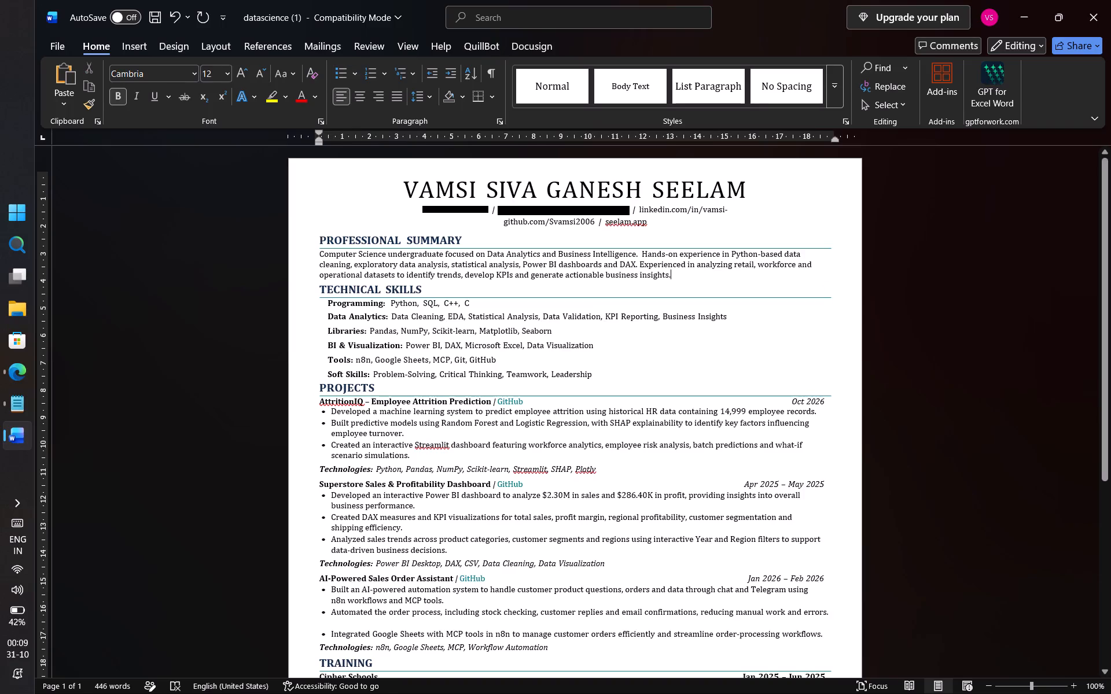
key("Return")
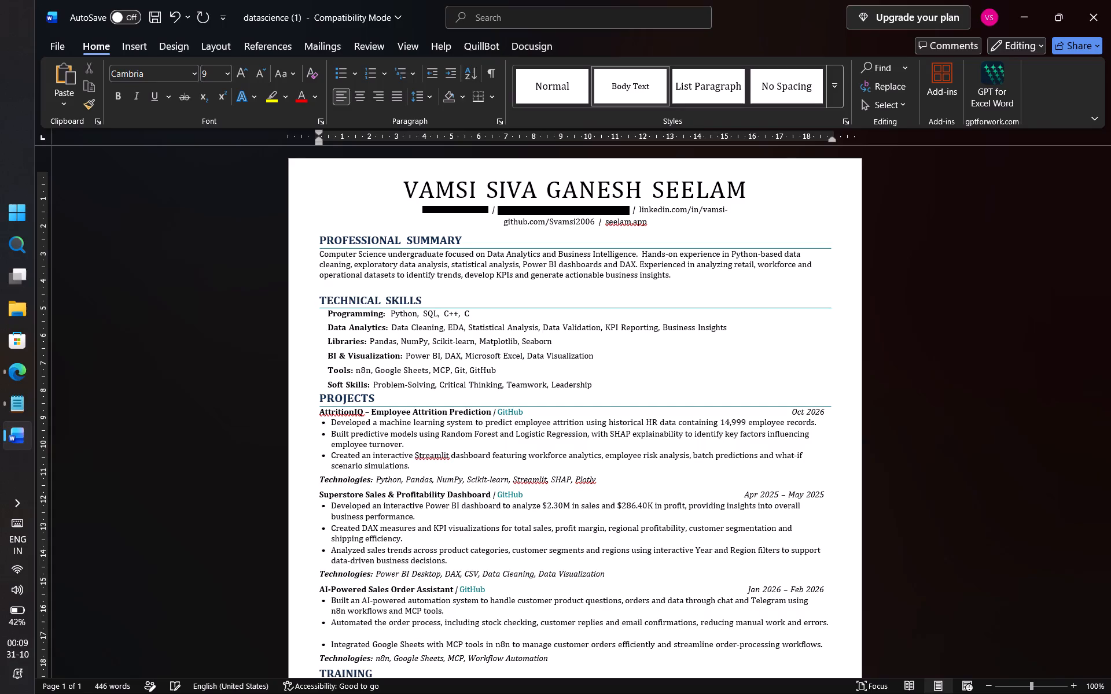
Insert a blank line after the Soft Skills entry, above the PROJECTS heading, and reduce its font size to 4.
left_click(624, 378)
key("Return")
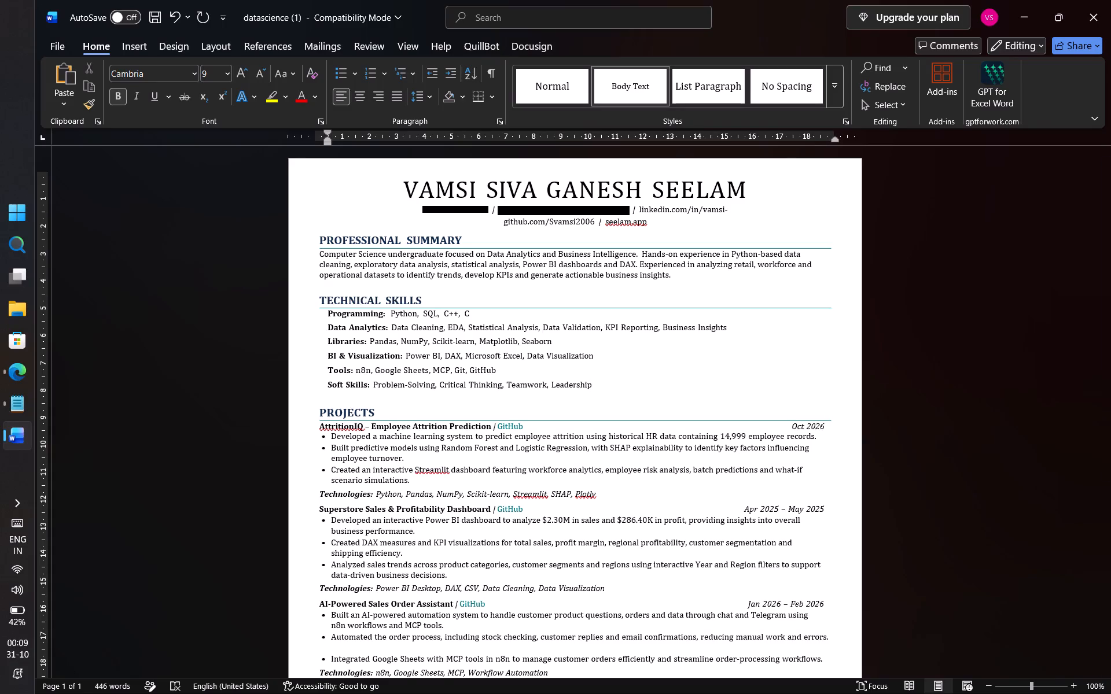
triple_click(264, 68)
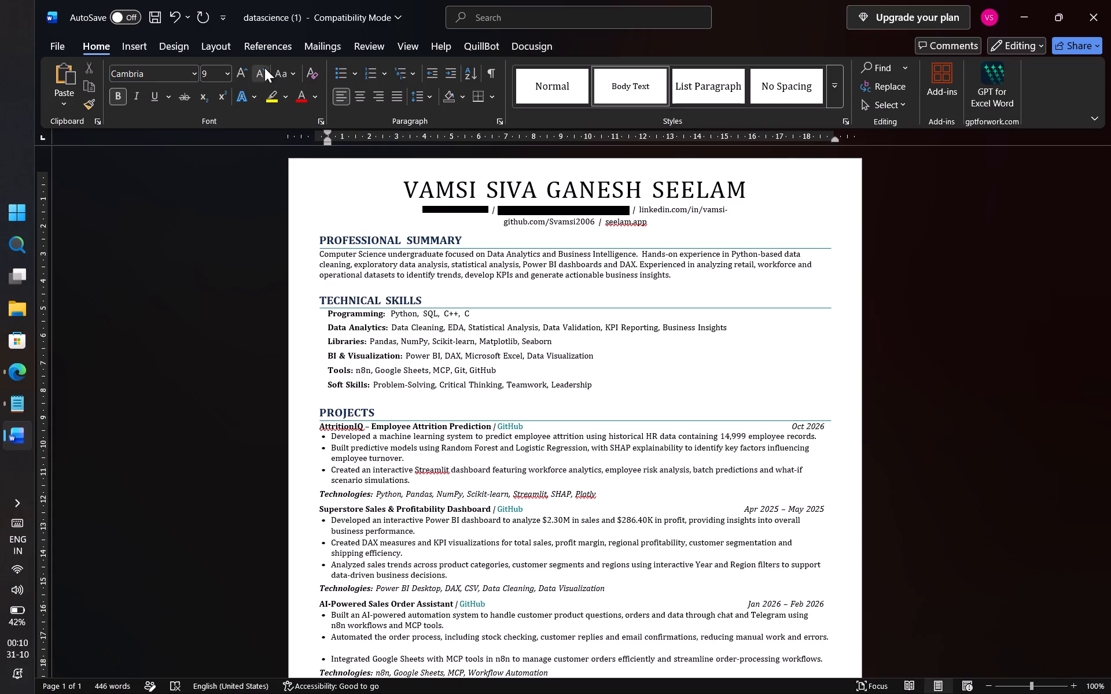
double_click(264, 68)
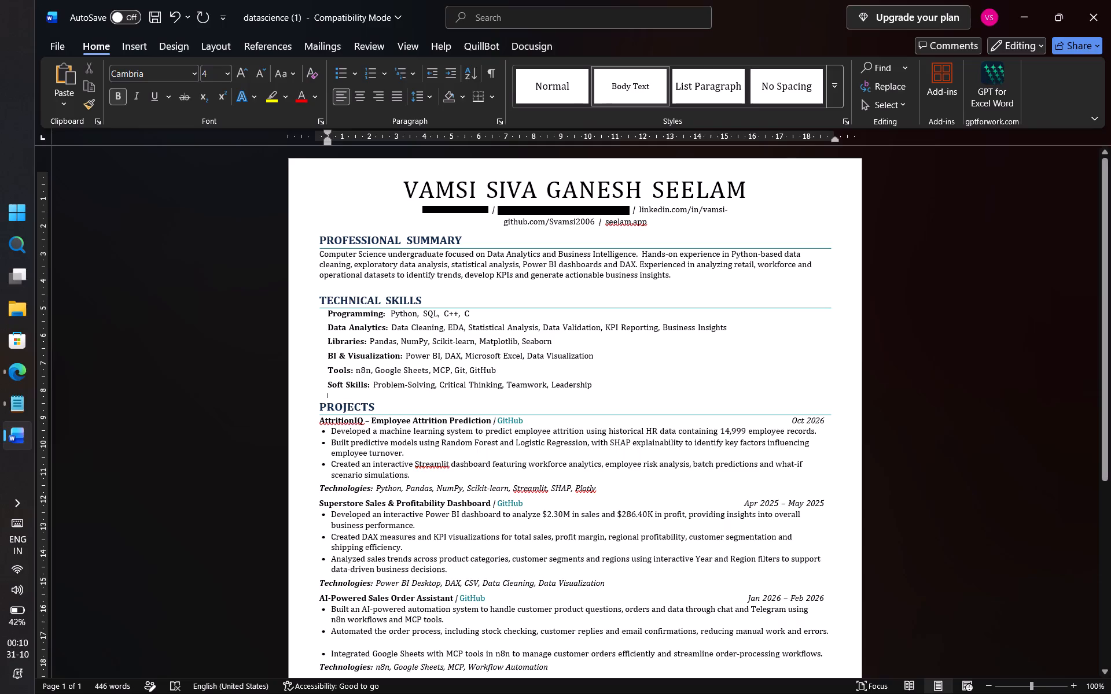
Insert a blank line after the AttritionIQ project's Technologies line and reduce its font size to 7.
scroll(610, 433, "down", 1)
scroll(611, 485, "down", 1)
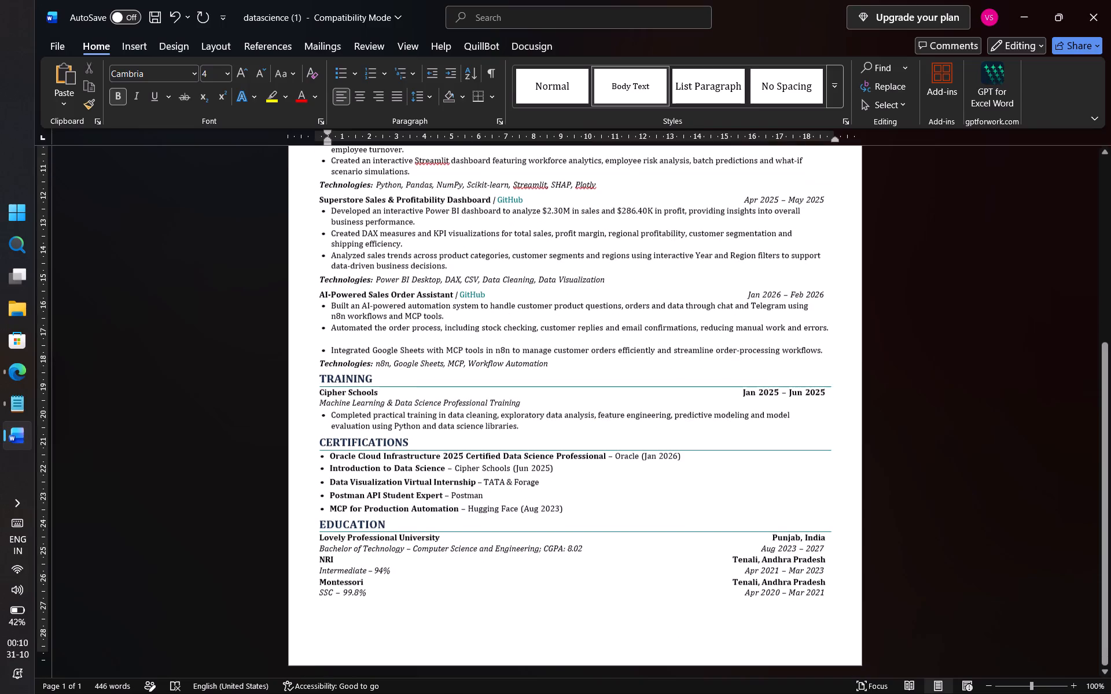
scroll(611, 485, "up", 1)
scroll(482, 515, "up", 1)
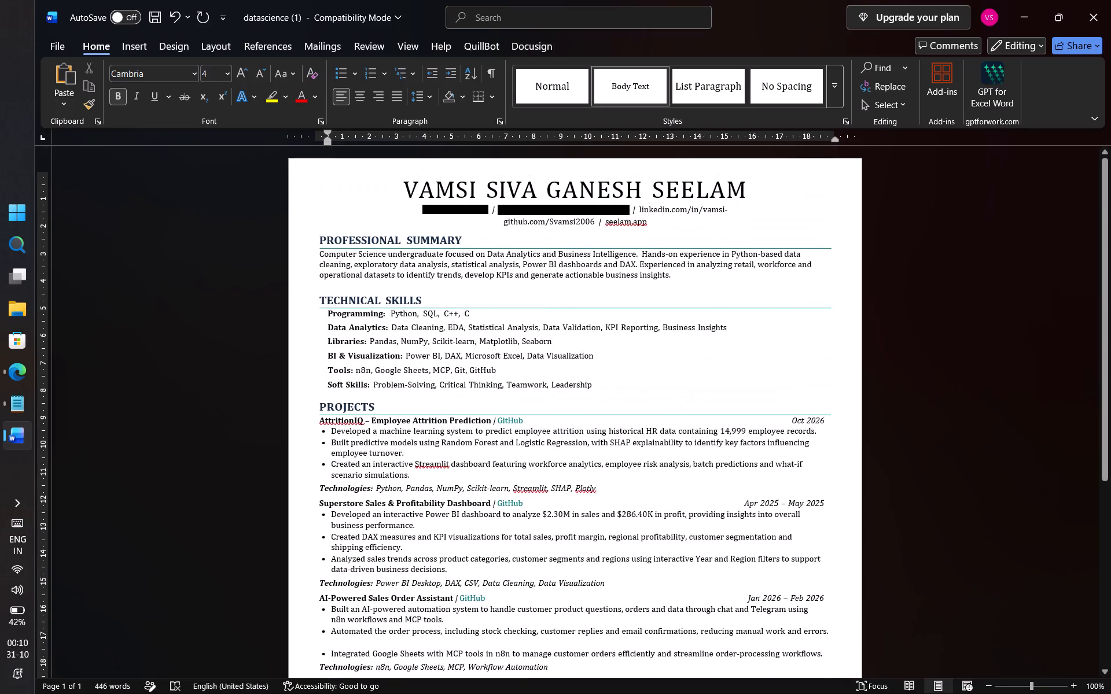
left_click(603, 492)
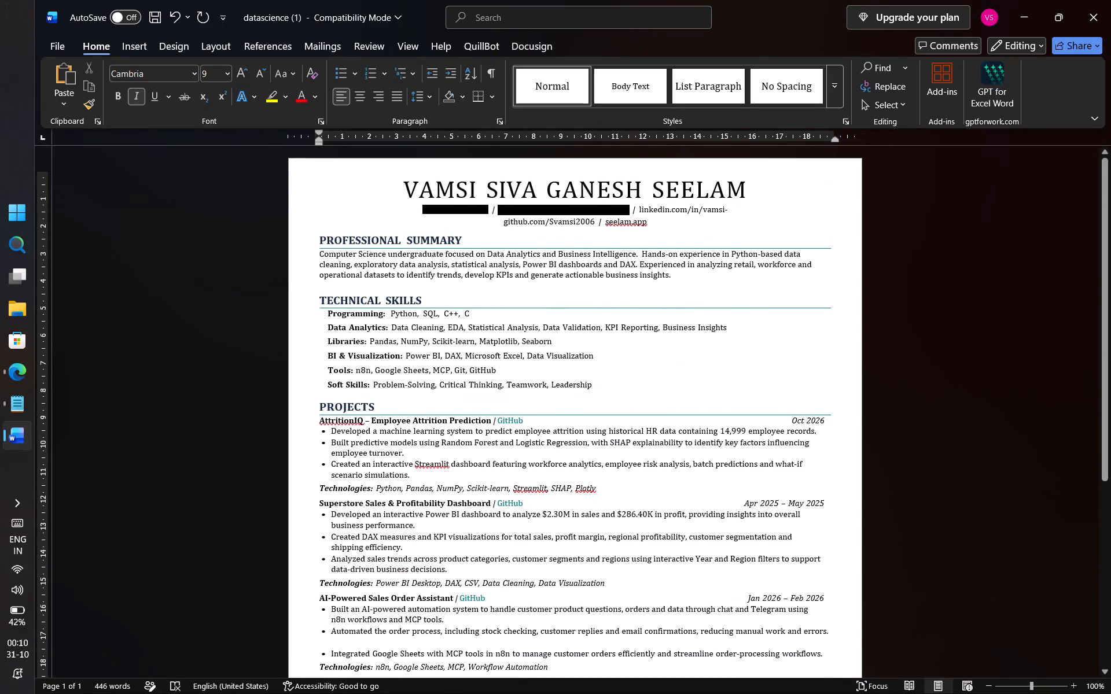
key("Return")
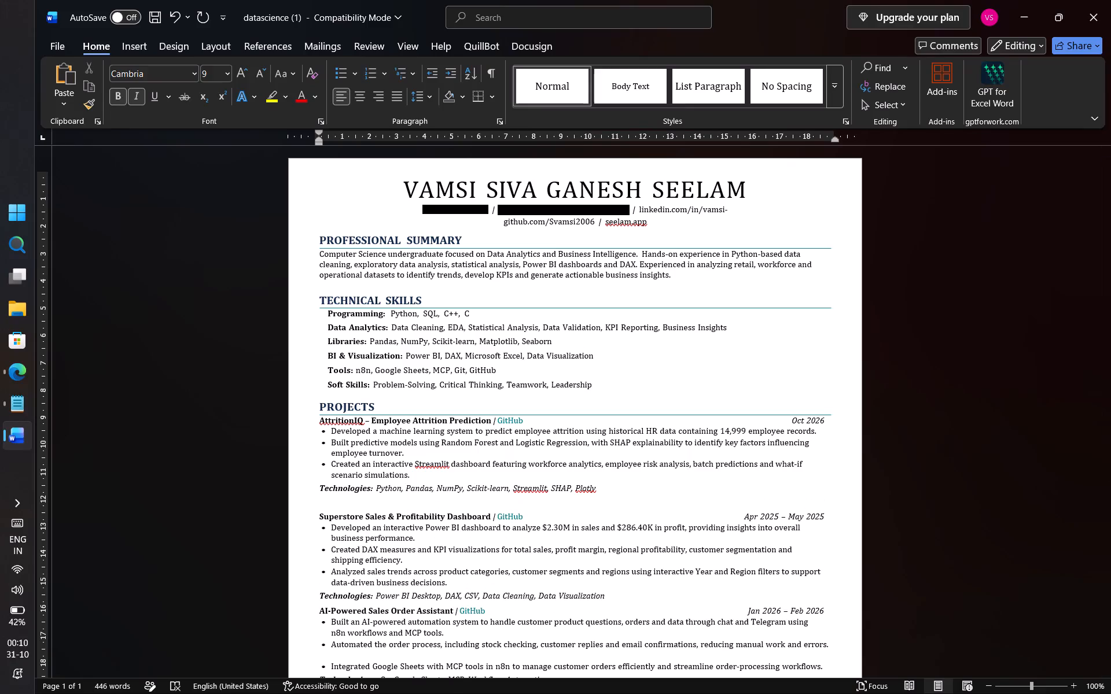
double_click(263, 70)
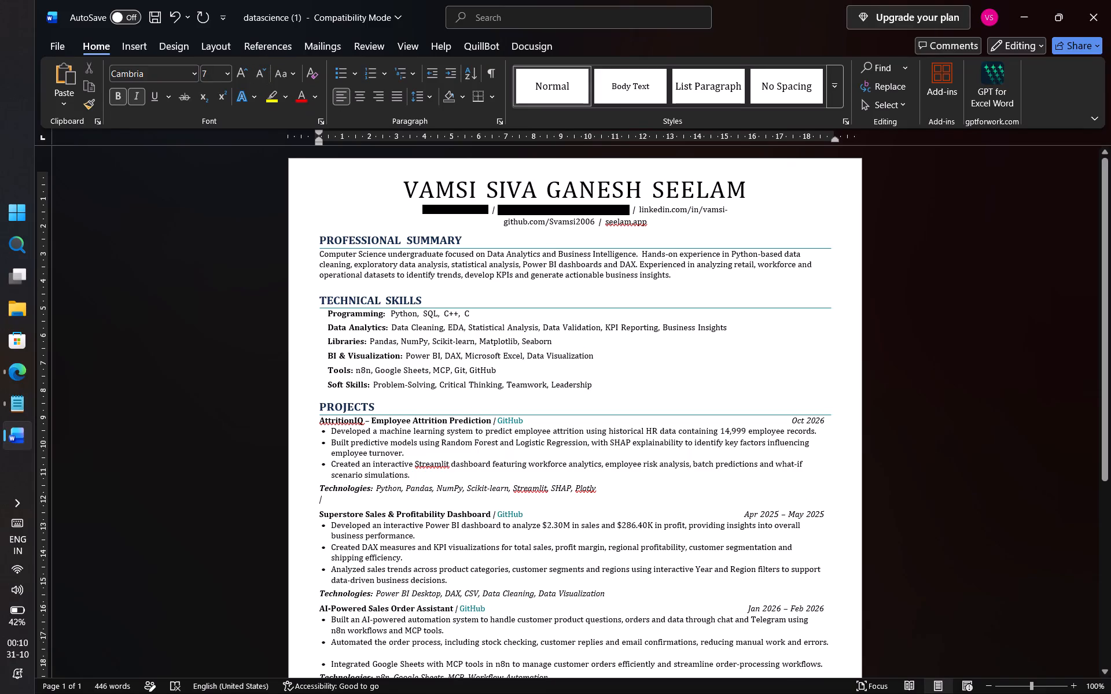
Insert a blank line after the Superstore project's Technologies line and reduce its font size to 5.
left_click(634, 587)
key("Return")
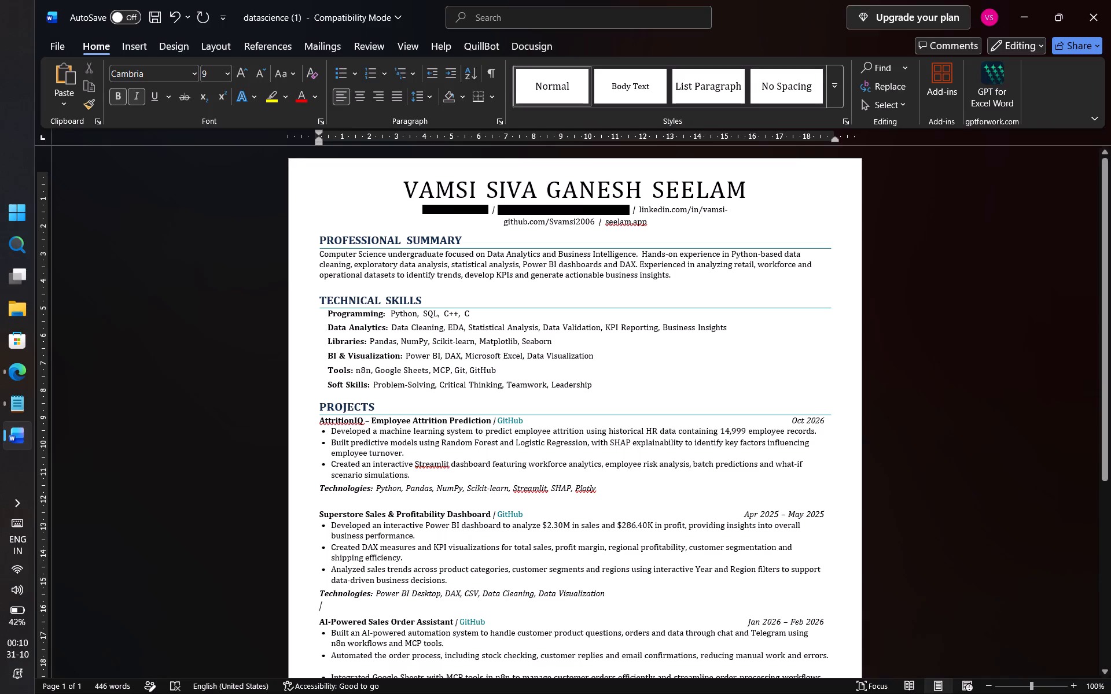
left_click(261, 72)
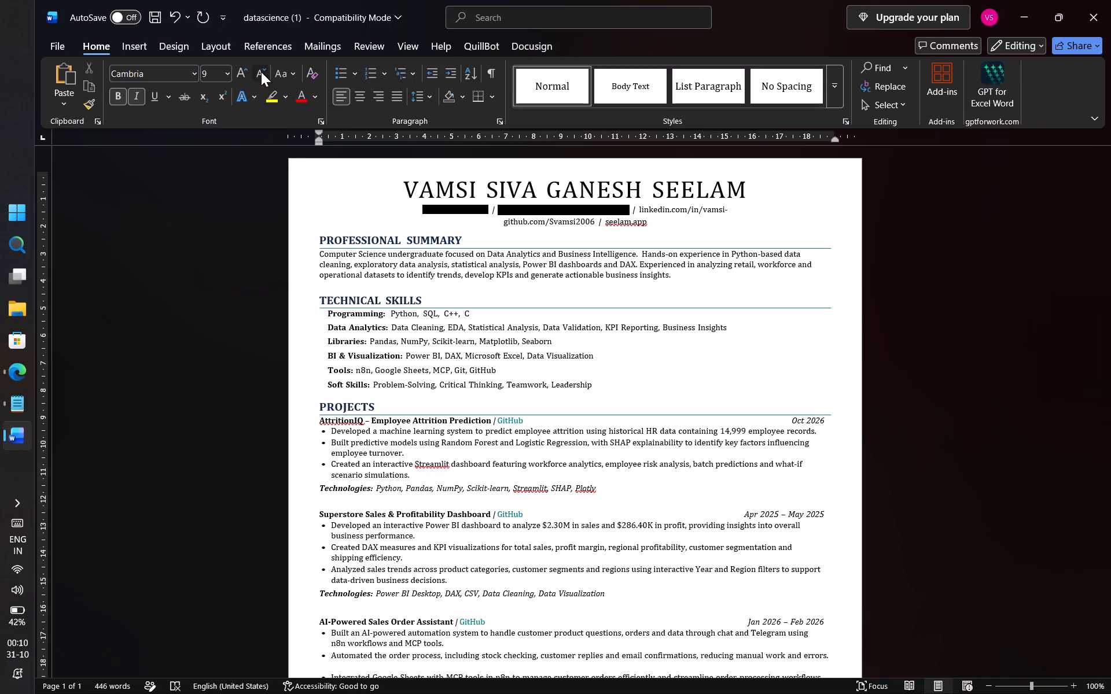
triple_click(261, 72)
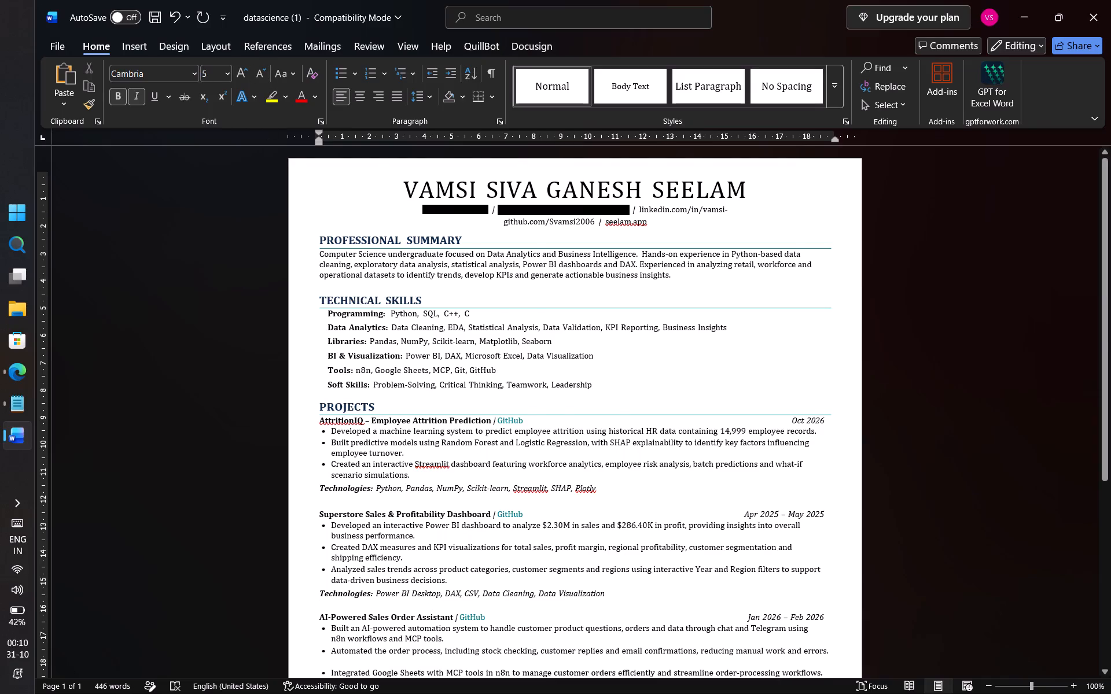
Insert a blank line after the AI-Powered Sales Order Assistant's Technologies line, above TRAINING, and reduce its font size to 6.
scroll(457, 499, "down", 1)
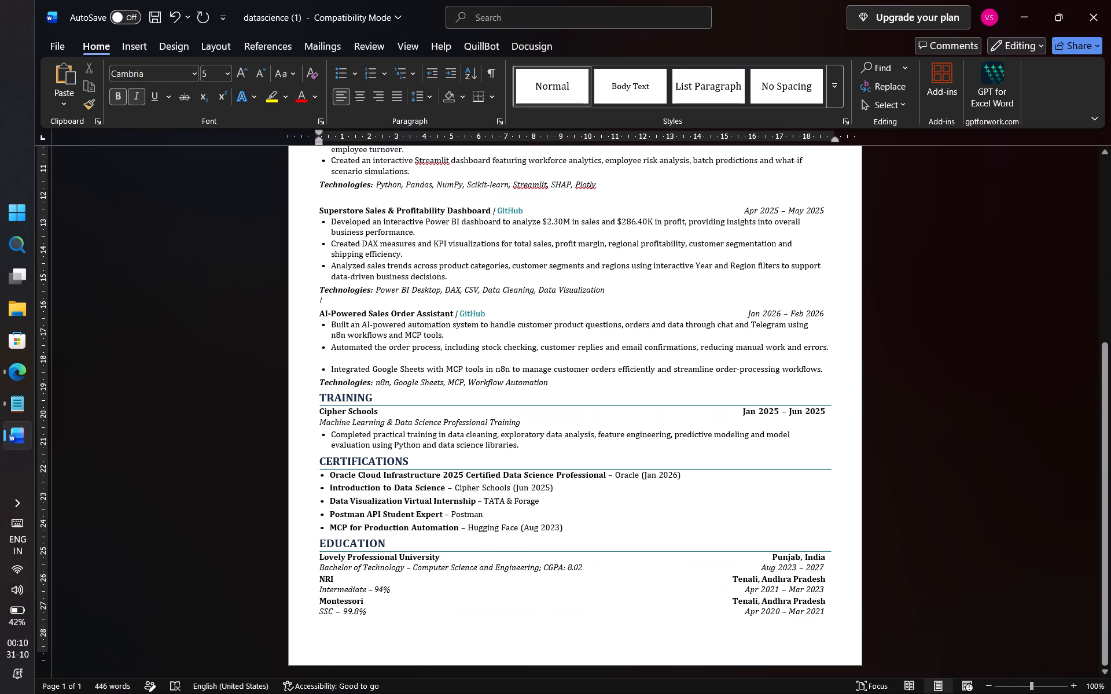
left_click(563, 387)
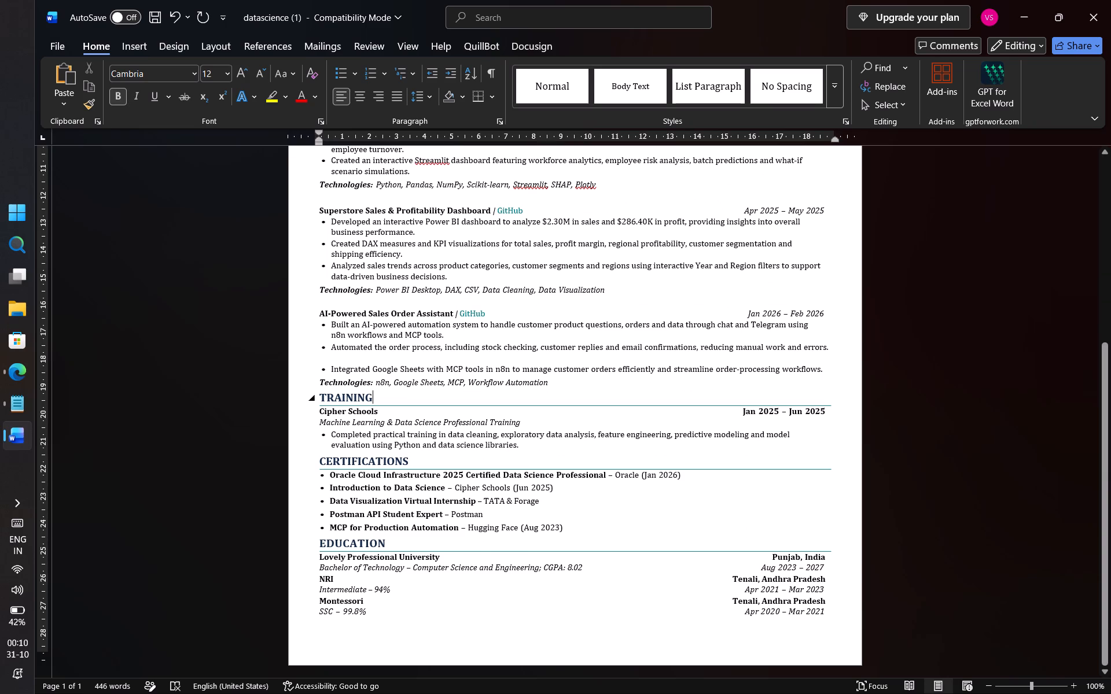
left_click(557, 377)
key("Return")
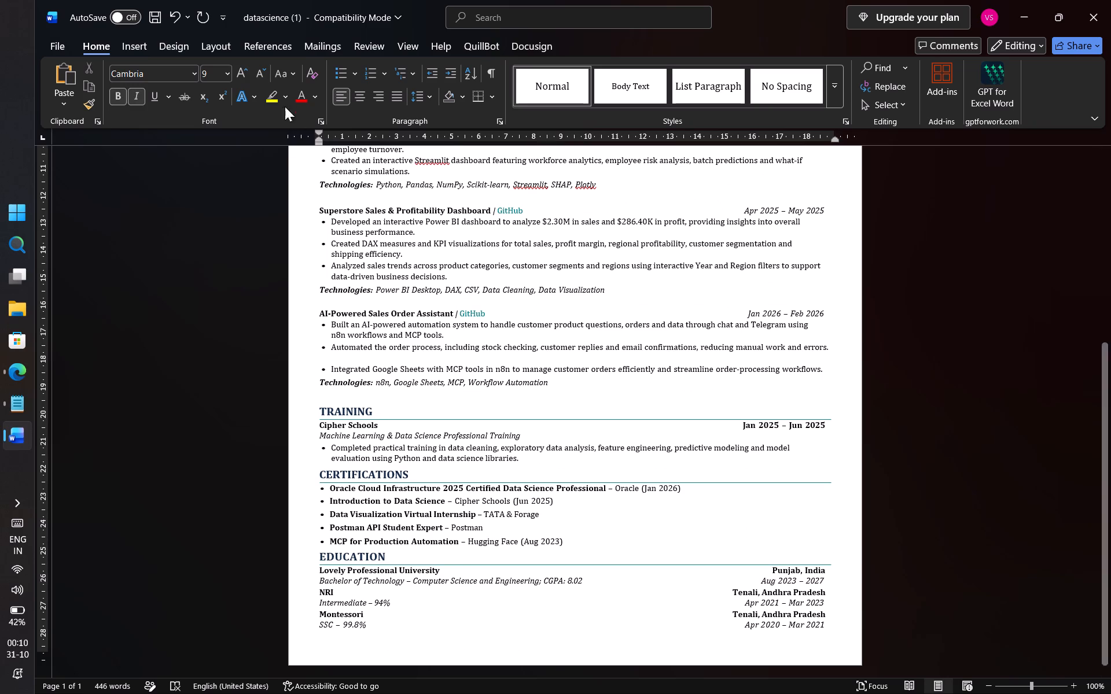
triple_click(266, 72)
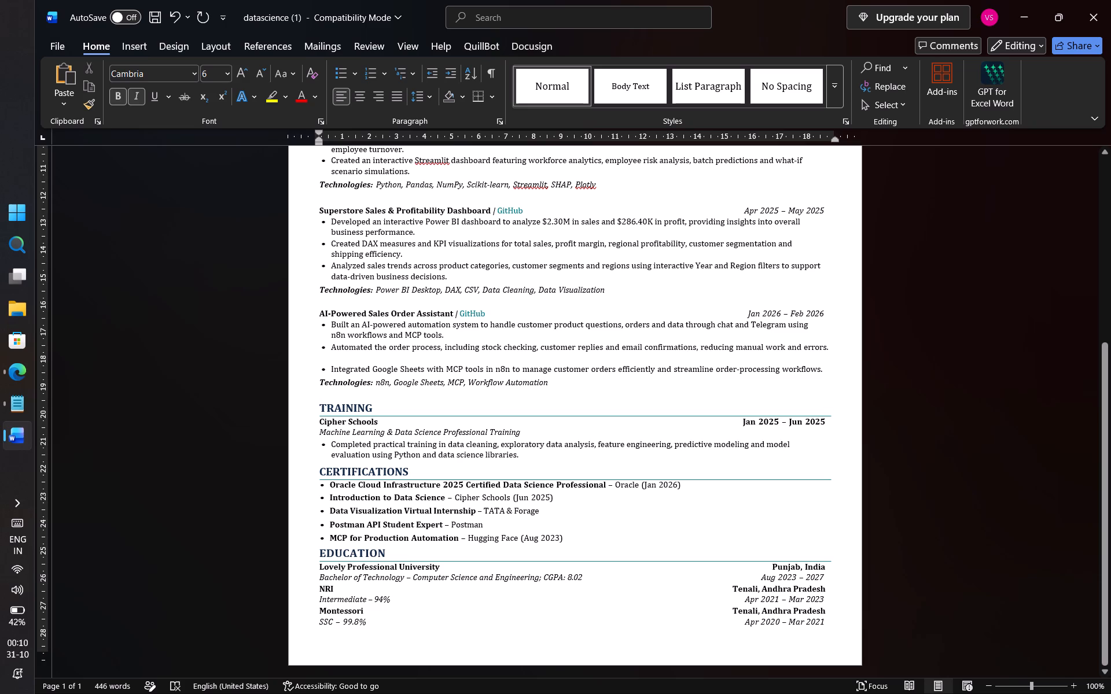
Delete the date "(Jan 2026)" from the Oracle Cloud Infrastructure entry under CERTIFICATIONS.
left_click(685, 485)
key("BackSpace")
key("BackSpace")
key("BackSpace")
key("BackSpace")
key("BackSpace")
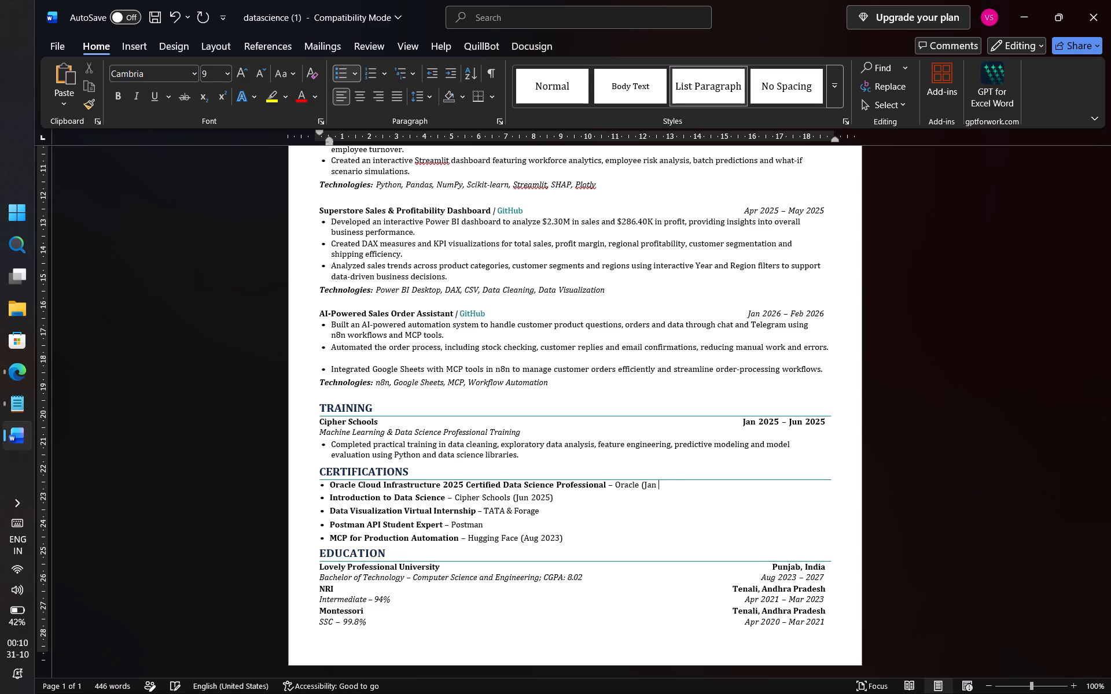
key("BackSpace")
key("BackSpace")
key("BackSpace")
key("BackSpace")
key("BackSpace")
Delete the date "(Jun 2025)" from the Introduction to Data Science certification entry.
key("Down")
key("BackSpace")
key("BackSpace")
key("BackSpace")
key("BackSpace")
key("BackSpace")
key("BackSpace")
key("BackSpace")
key("BackSpace")
key("BackSpace")
key("BackSpace")
Delete the date "(Aug 2023)" from the MCP for Production Automation certification entry.
key("Down")
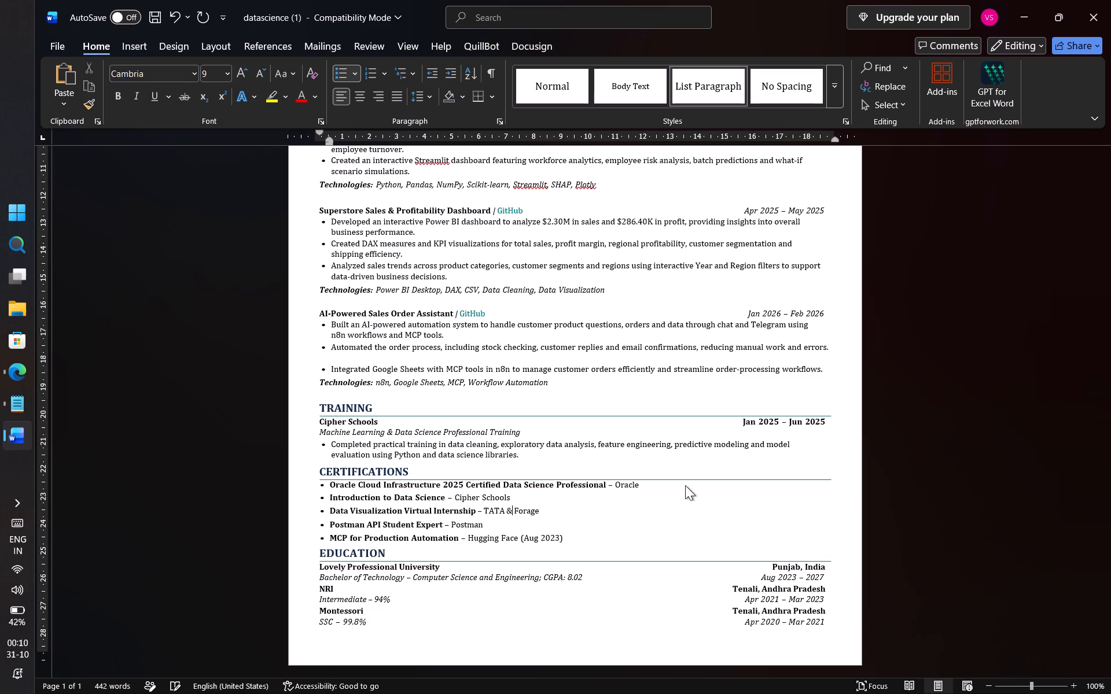
key("Down")
key("Down")
key("Down")
key("Up")
key("Right")
key("Right")
key("Delete")
key("Delete")
key("Delete")
key("Delete")
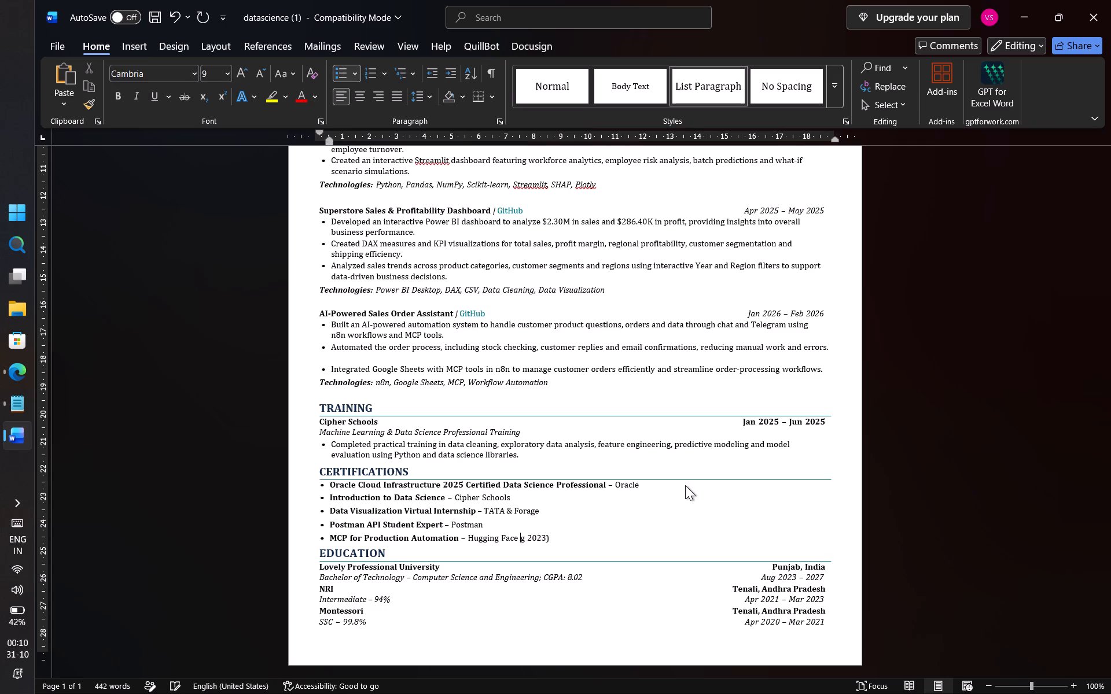
key("Delete")
key("Delete")
key("Delete")
key("Delete")
key("Delete")
key("Delete")
Delete the empty line between the second and third bullets of the AI-Powered Sales Order Assistant project.
left_click(334, 359)
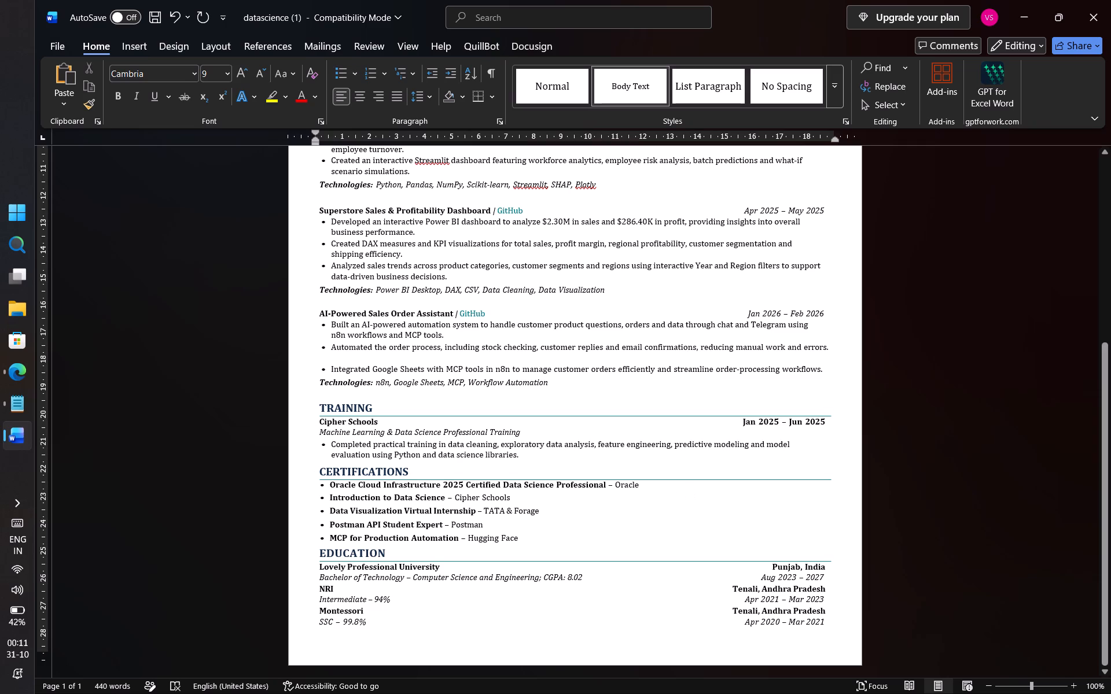
key("BackSpace")
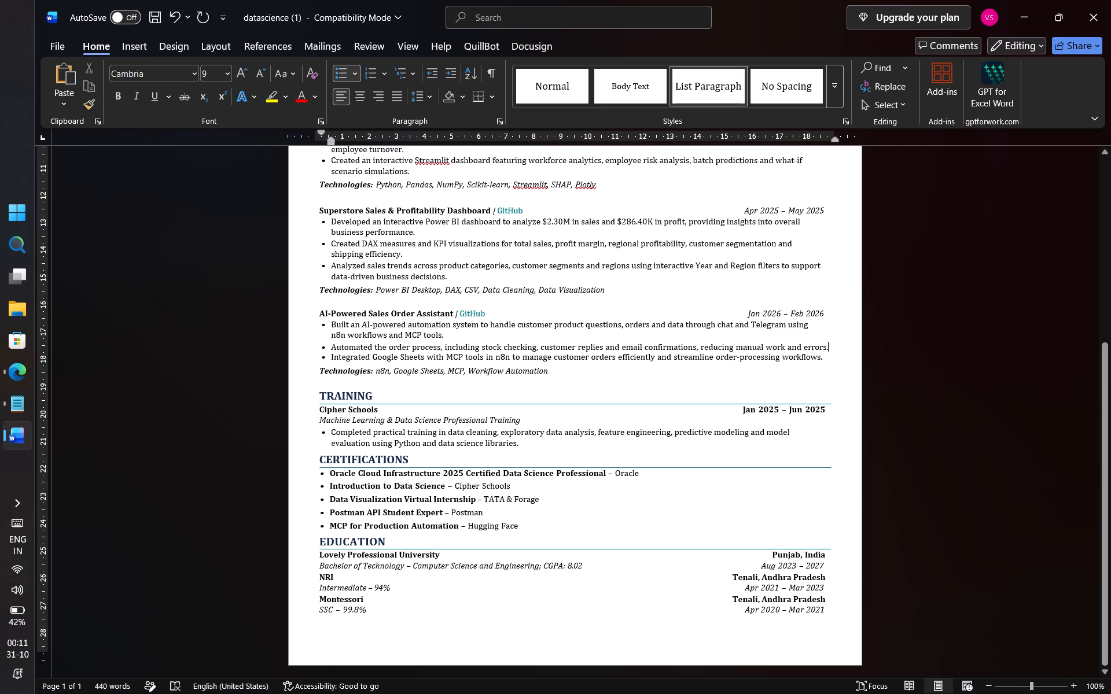
Increase the font size of the AttritionIQ – Employee Attrition Prediction and Superstore Sales & Profitability Dashboard titles to 10.
scroll(330, 317, "up", 1)
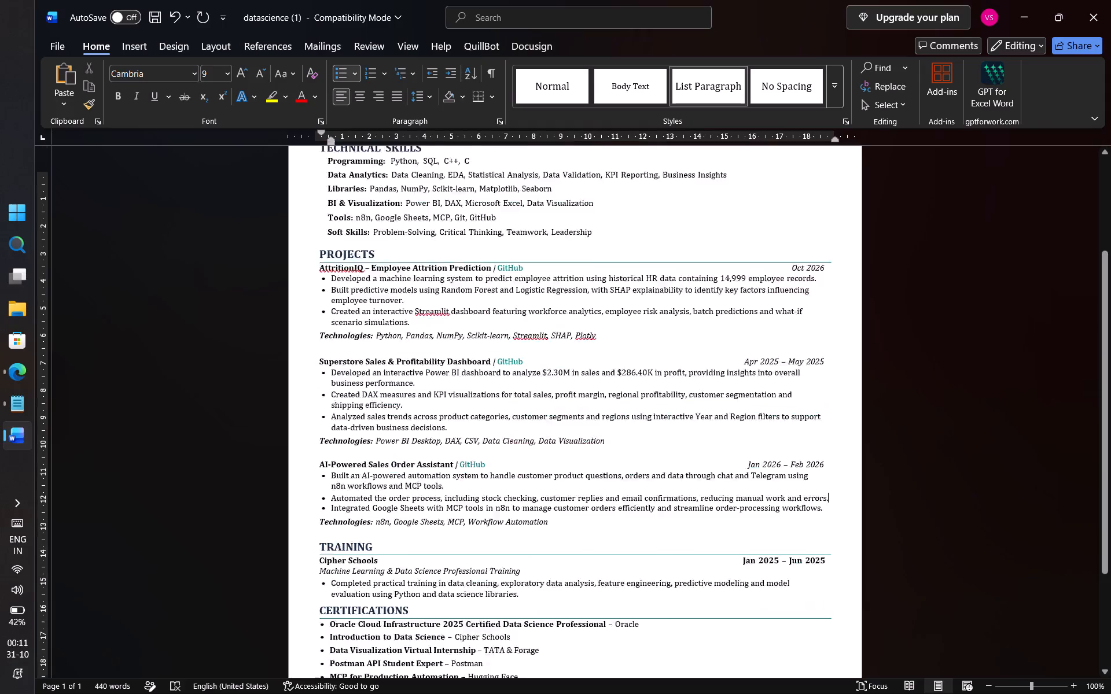
scroll(330, 317, "up", 1)
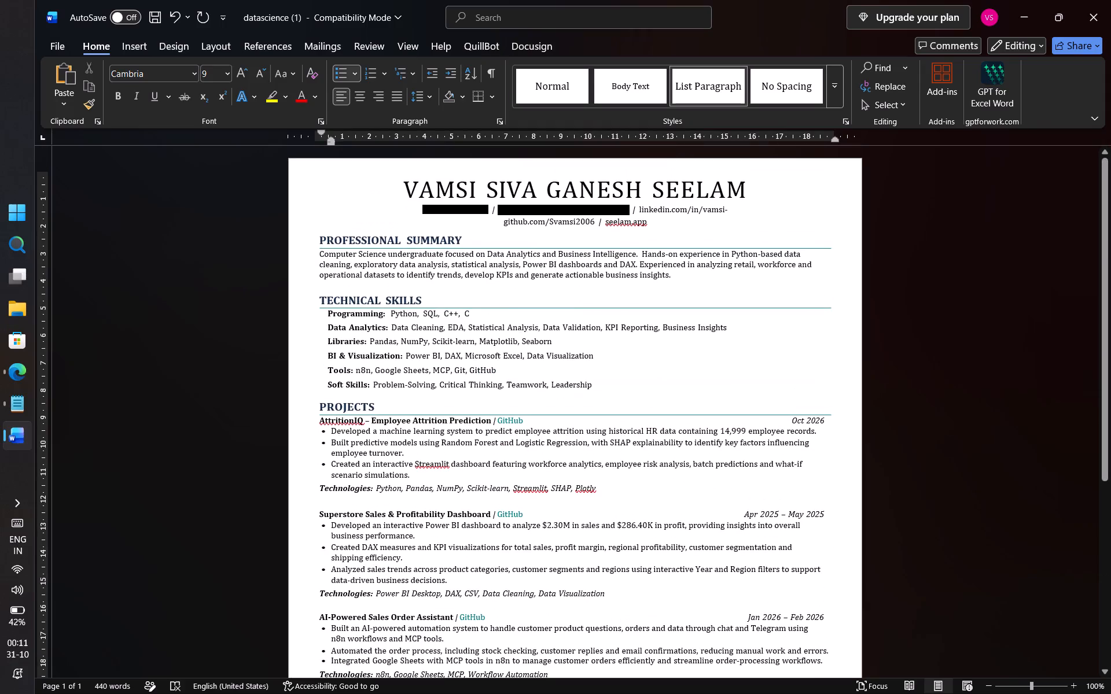
left_click_drag(321, 420, 477, 420)
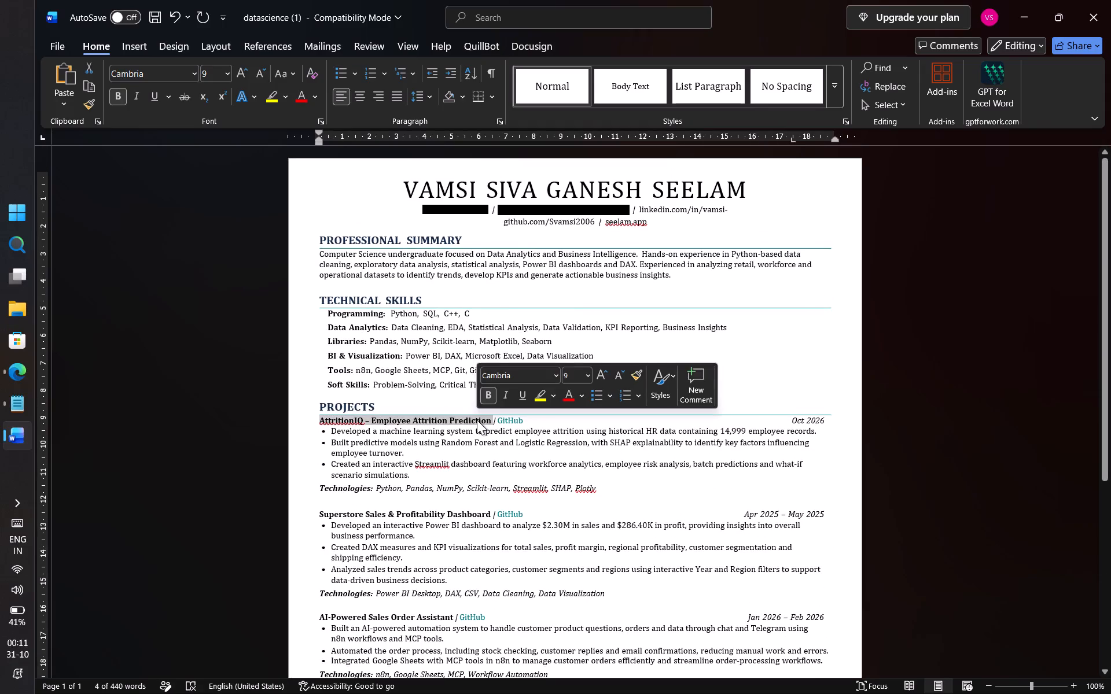
left_click(245, 76)
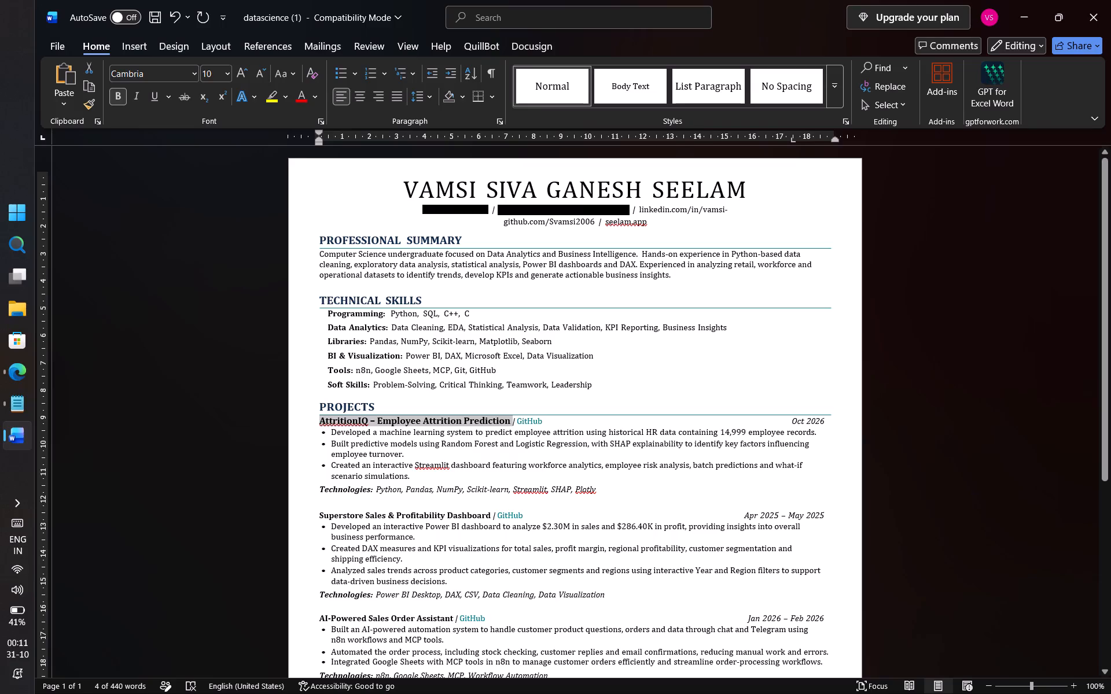
left_click_drag(318, 516, 381, 515)
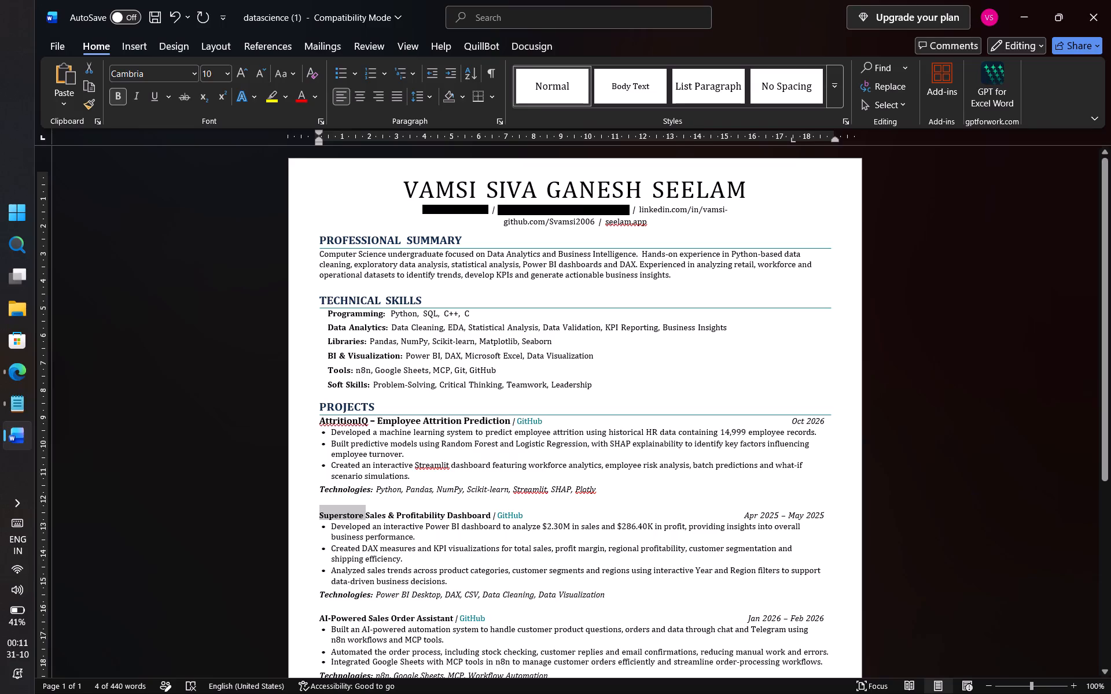
left_click_drag(381, 515, 476, 513)
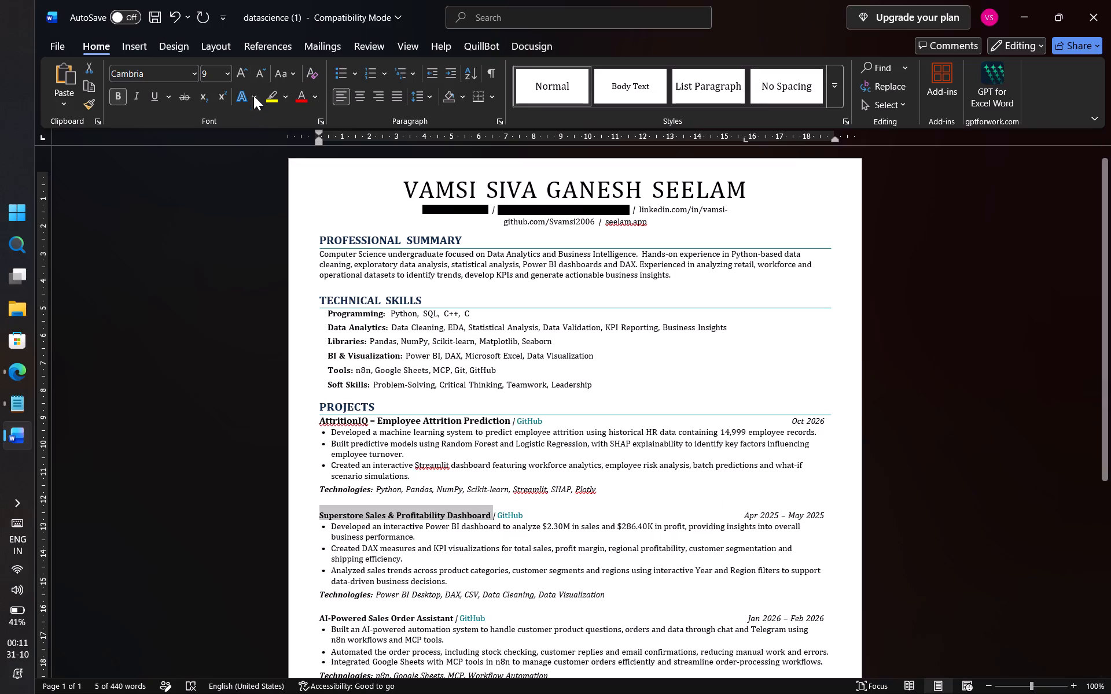
left_click(248, 77)
Remove the italics from the separator bar before GitHub in the AttritionIQ and Superstore project headings.
scroll(383, 428, "down", 1)
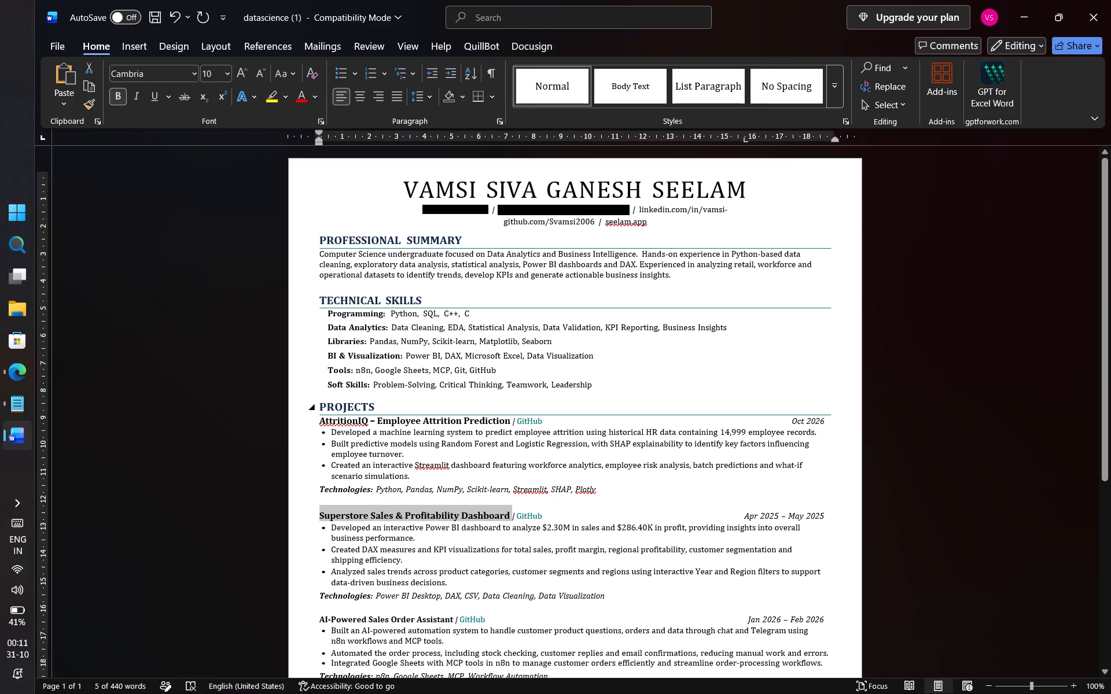
scroll(383, 422, "down", 1)
left_click(516, 423)
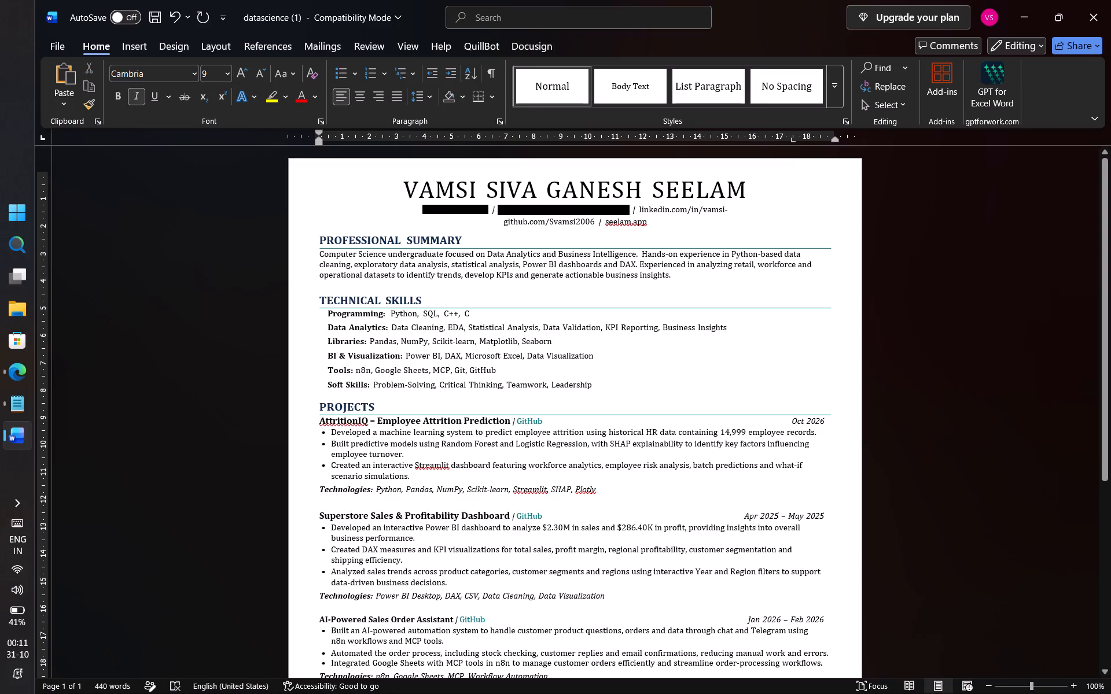
key("shift+Left")
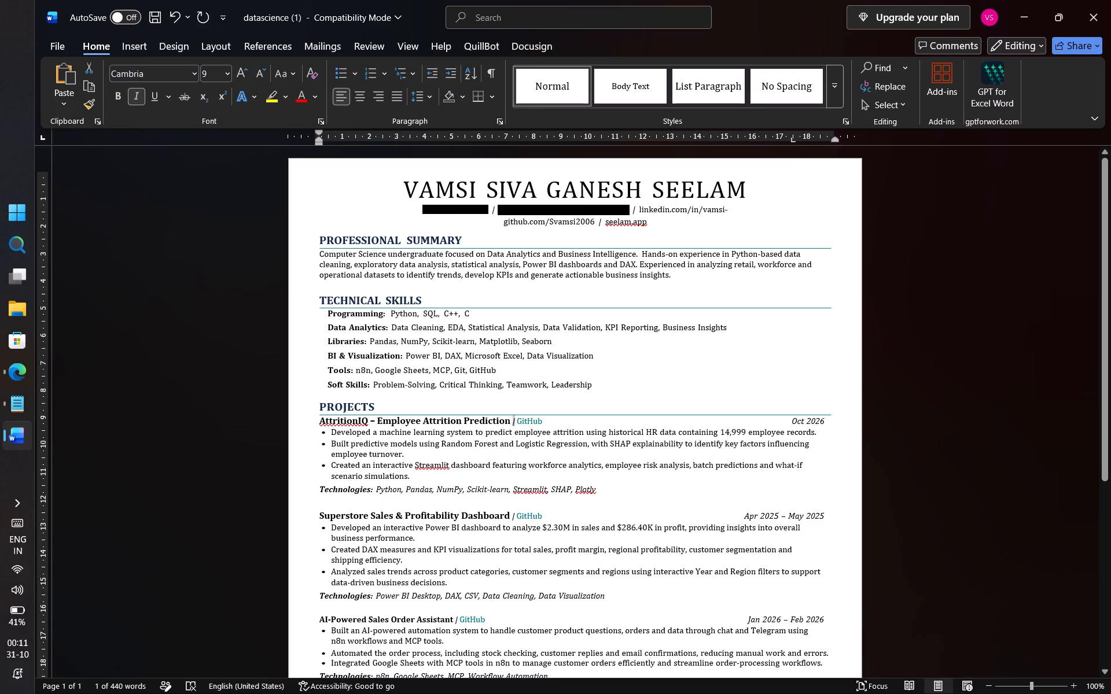
key("ctrl+i")
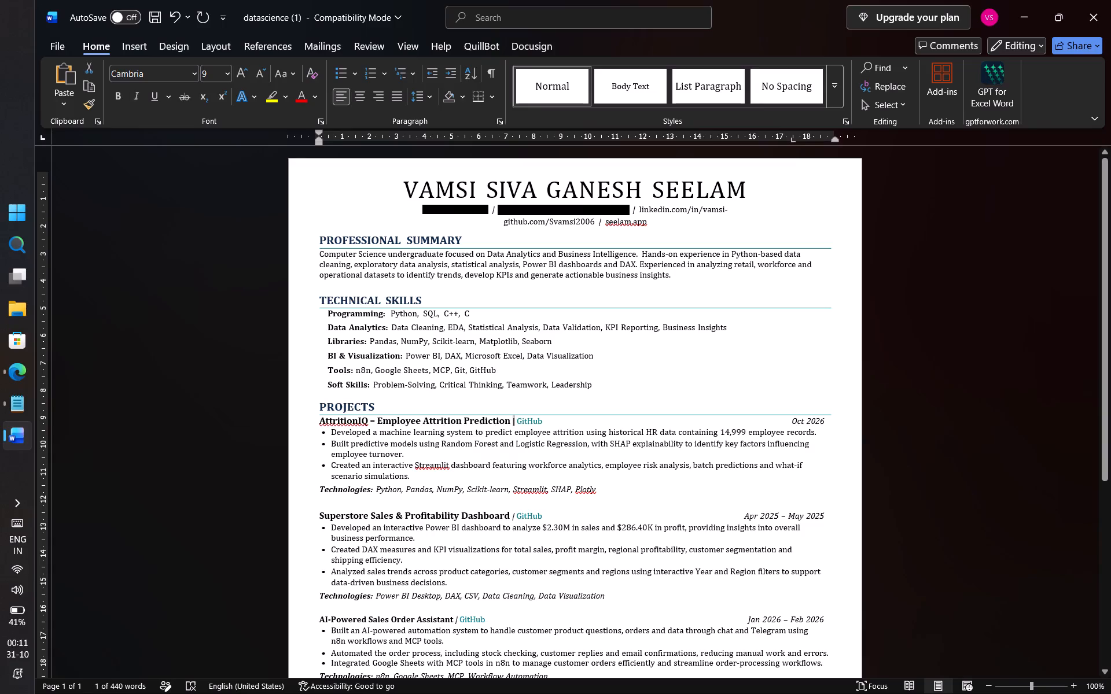
left_click(516, 516)
key("shift+Left")
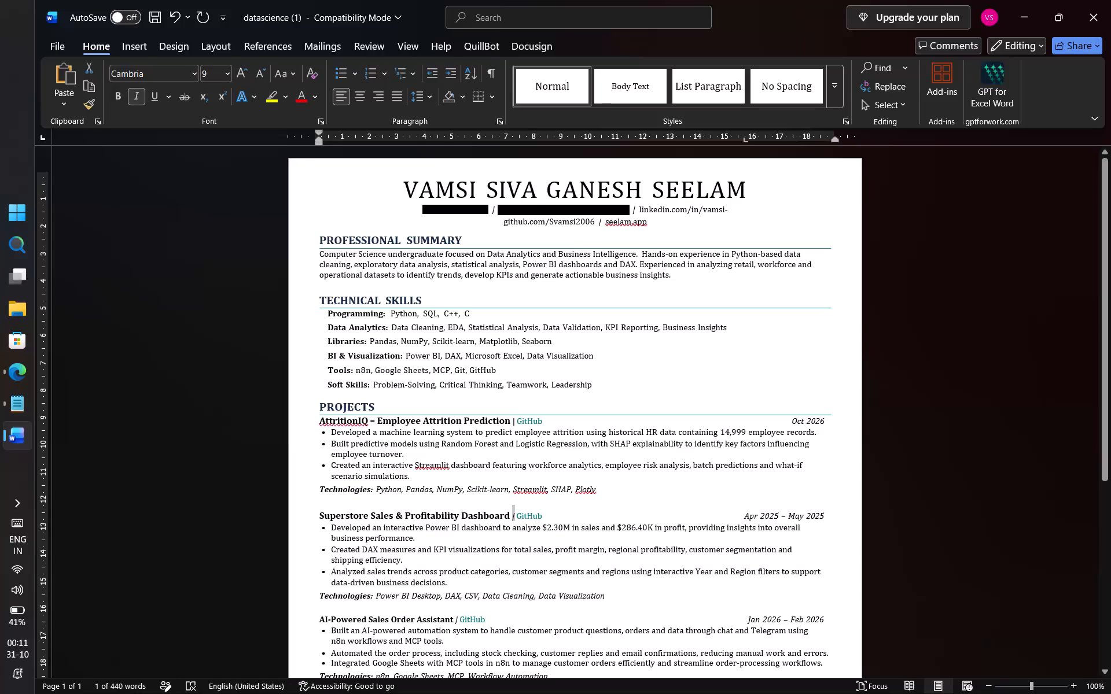
key("ctrl+i")
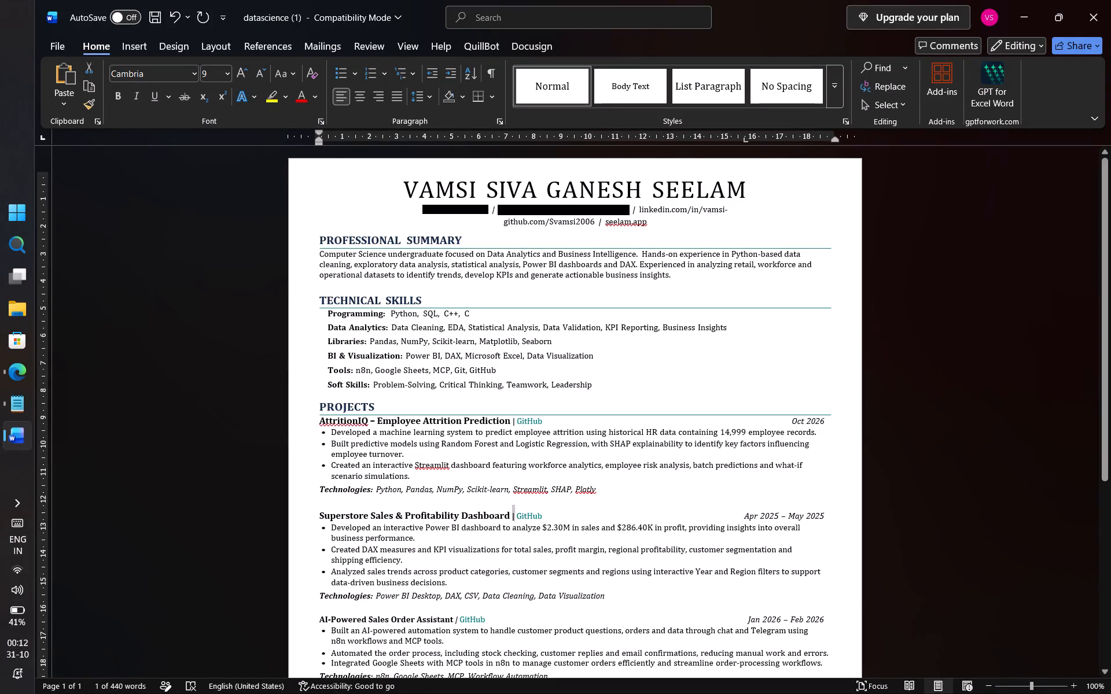
Retype the separator bar before GitHub in the AI-Powered Sales Order Assistant heading and remove its italics.
left_click(454, 619)
key("shift+Right")
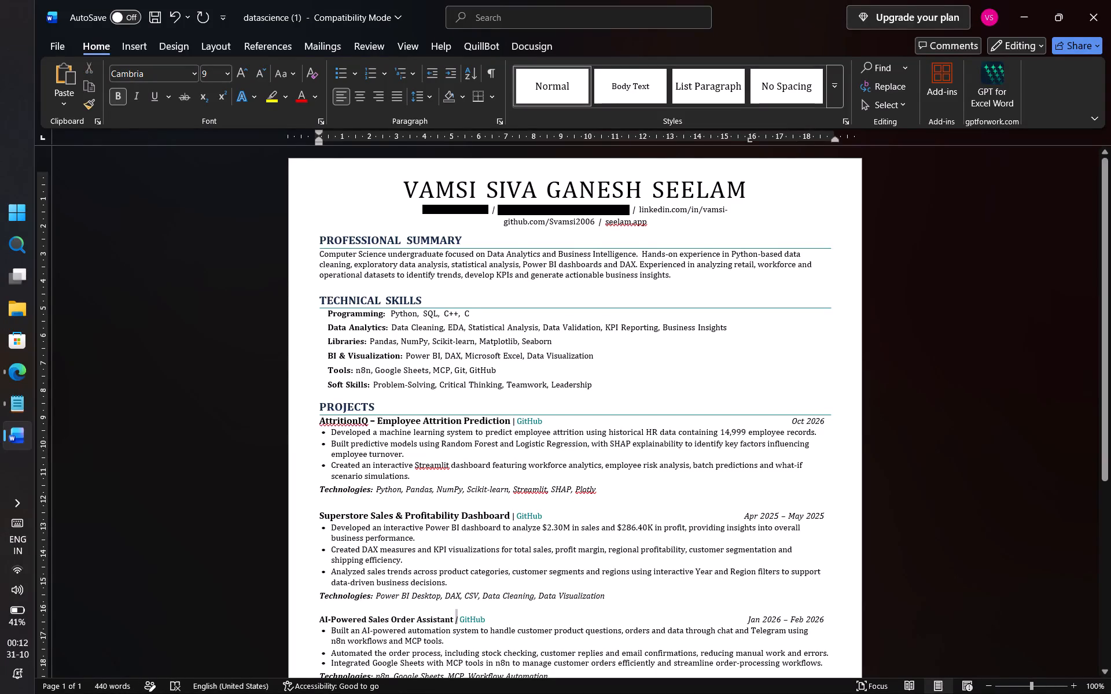
key("i")
key("BackSpace")
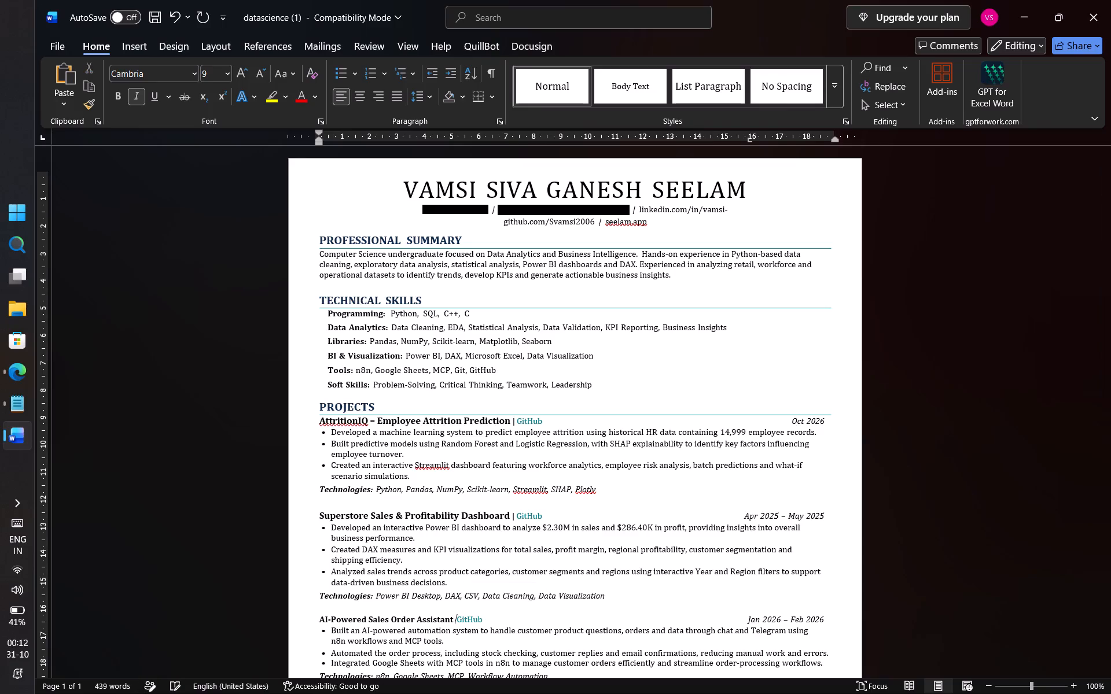
key("shift+bar")
key("shift+Left")
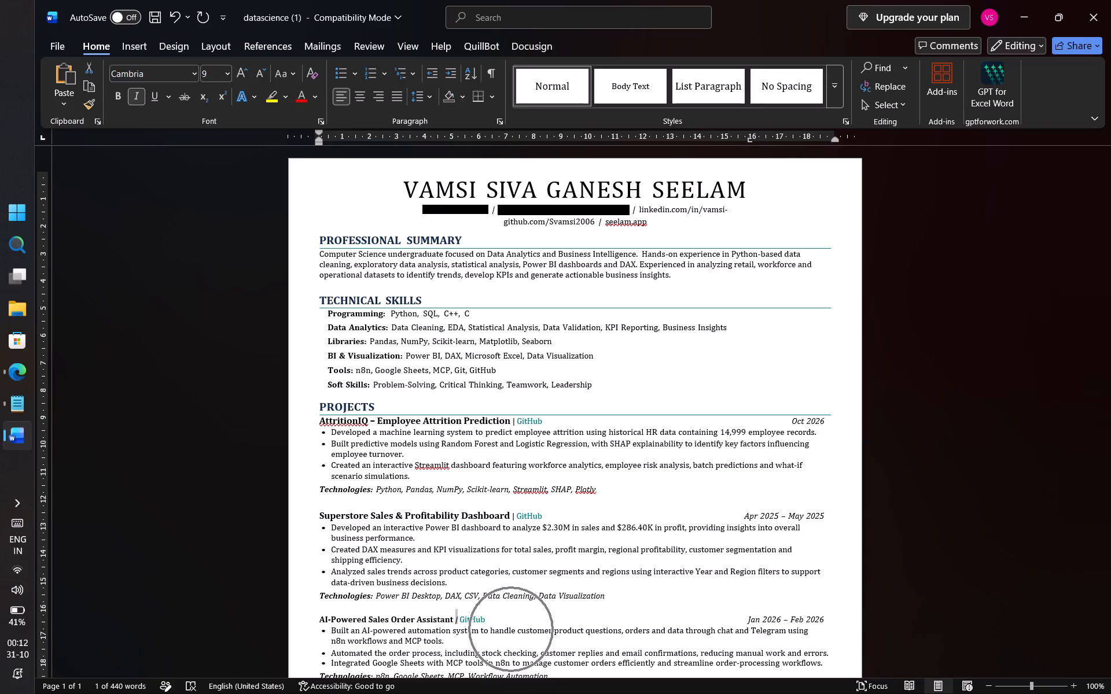
key("ctrl+i")
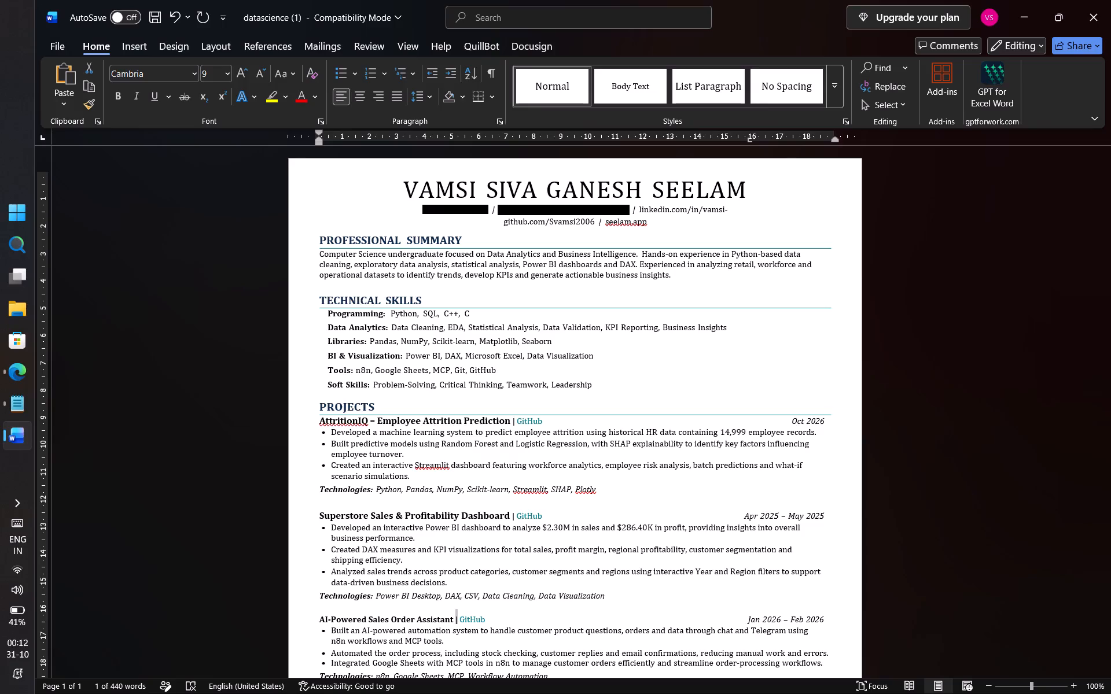
Apply bullets to the six TECHNICAL SKILLS lines, from Programming to Soft Skills.
scroll(511, 629, "down", 1)
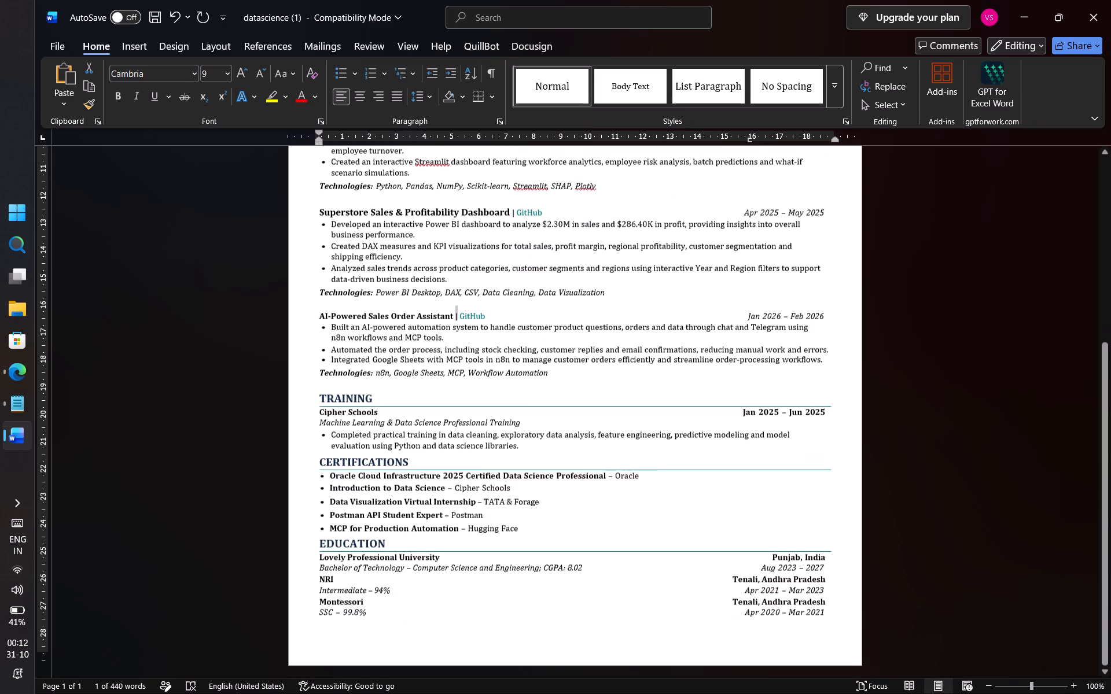
scroll(511, 629, "up", 1)
scroll(510, 555, "up", 1)
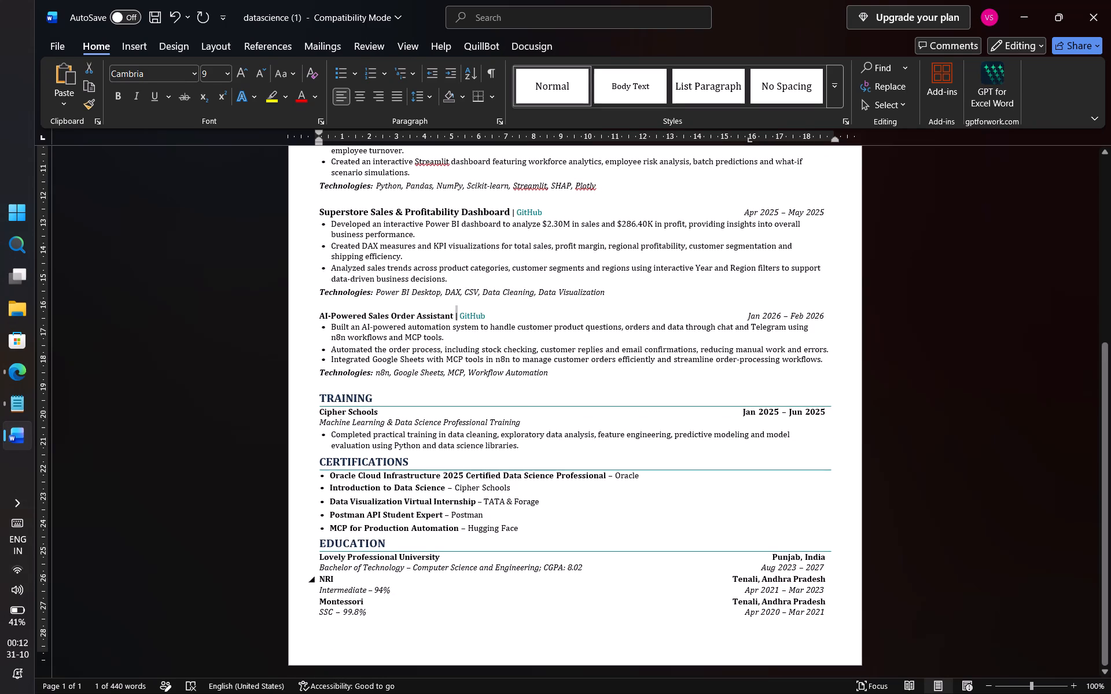
scroll(585, 471, "up", 1)
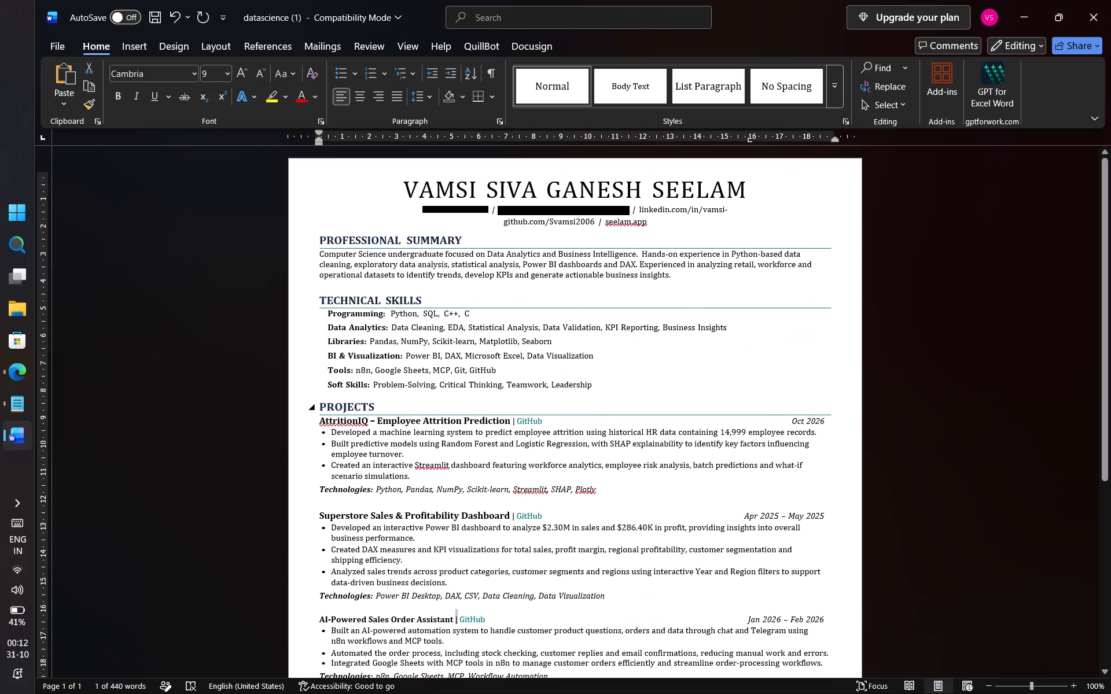
left_click_drag(592, 385, 311, 349)
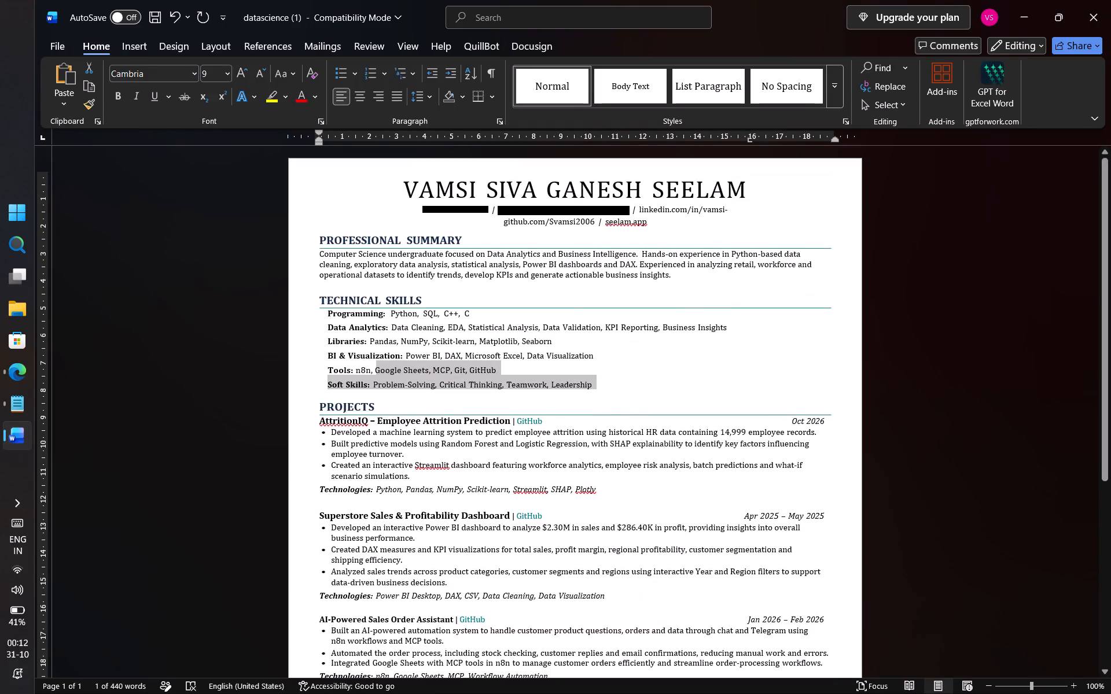
left_click_drag(311, 349, 322, 318)
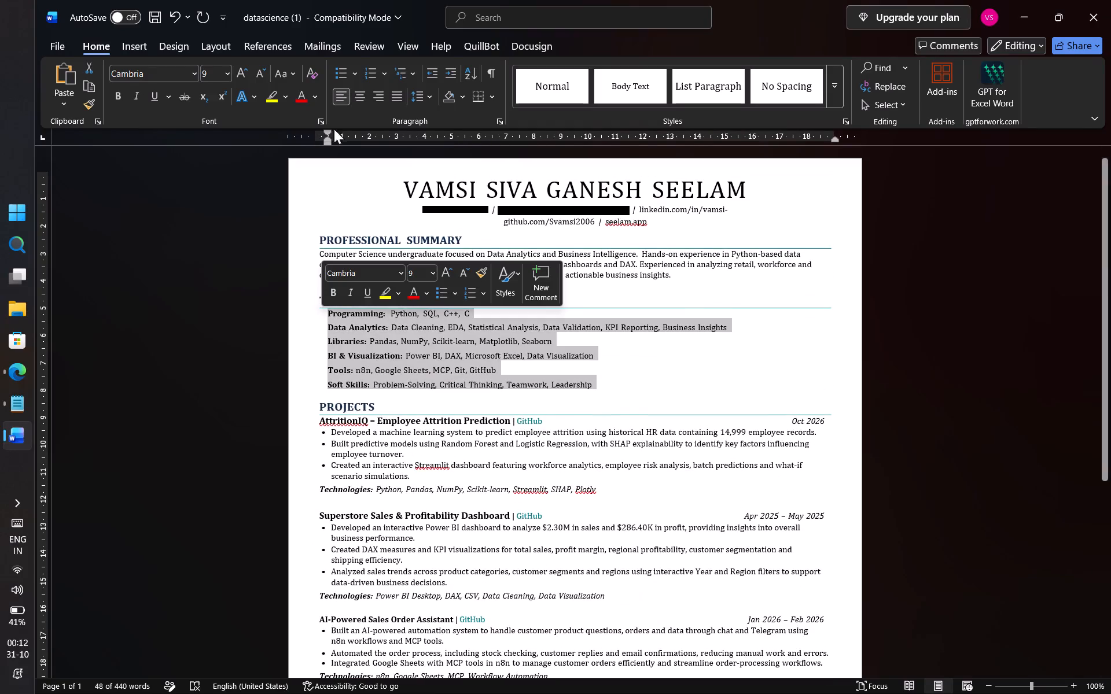
left_click(337, 76)
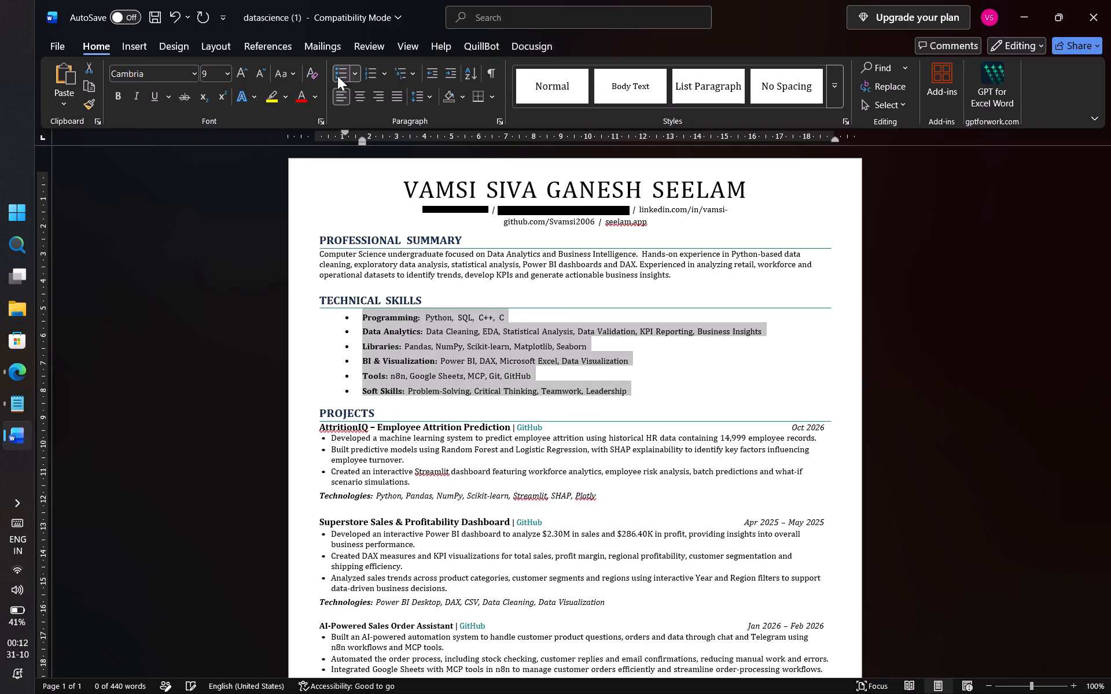
left_click(337, 76)
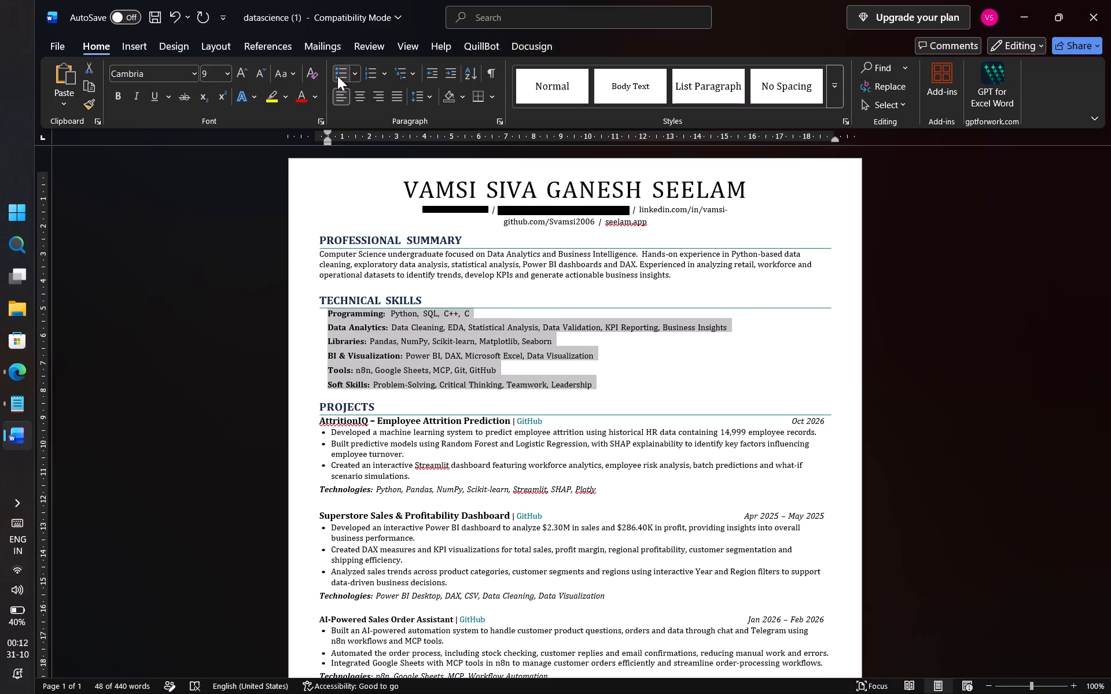
left_click(337, 76)
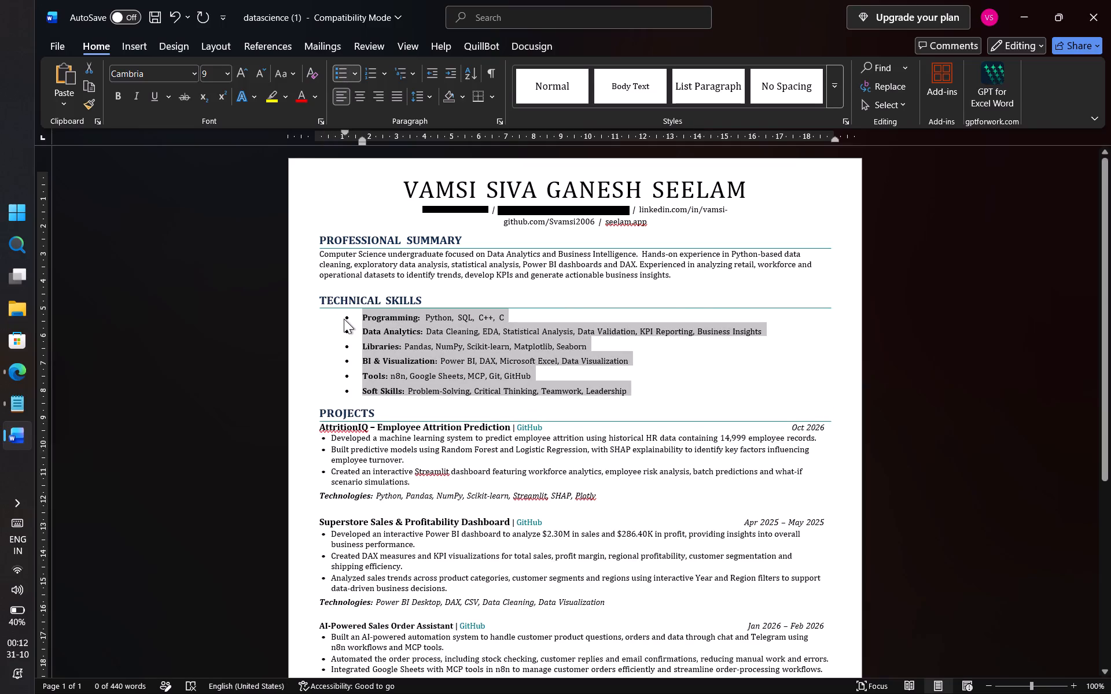
Reduce the indent of the TECHNICAL SKILLS bullets so they line up with the project bullets.
left_click(344, 319)
left_click(345, 319)
left_click_drag(345, 319, 327, 316)
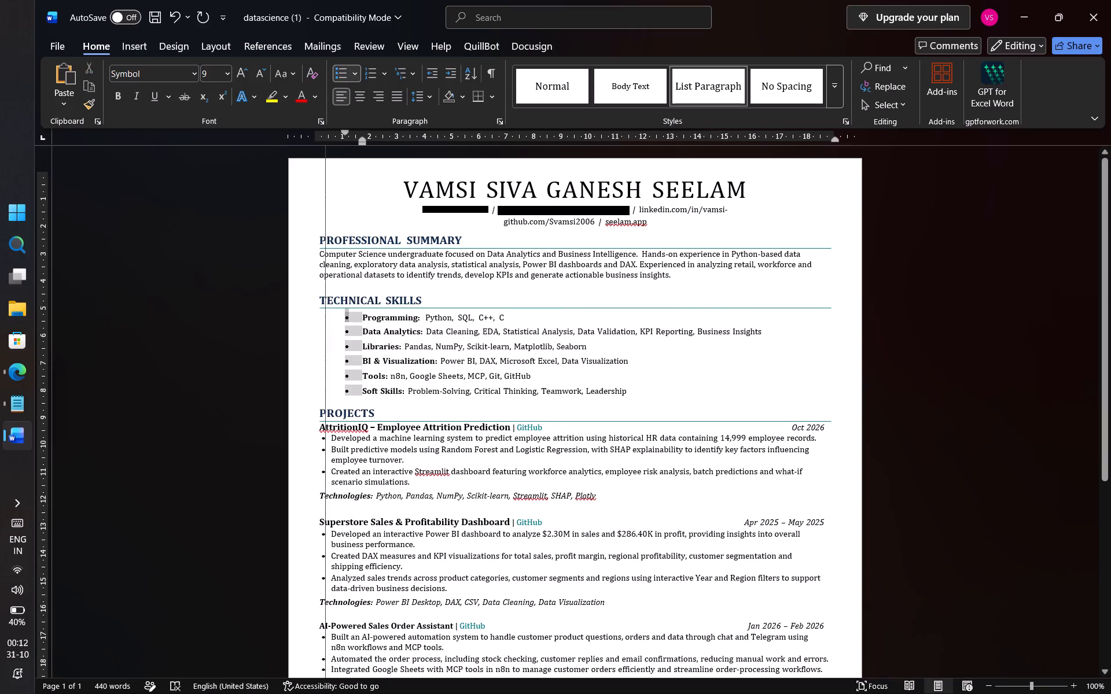
left_click_drag(327, 316, 324, 317)
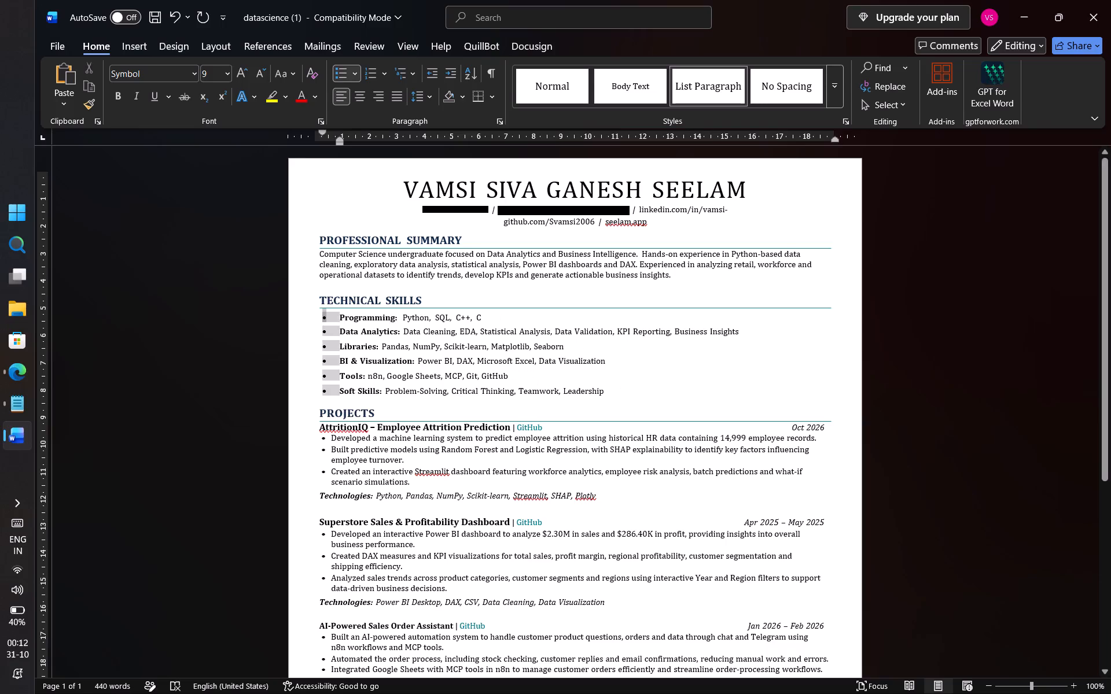
left_click(902, 346)
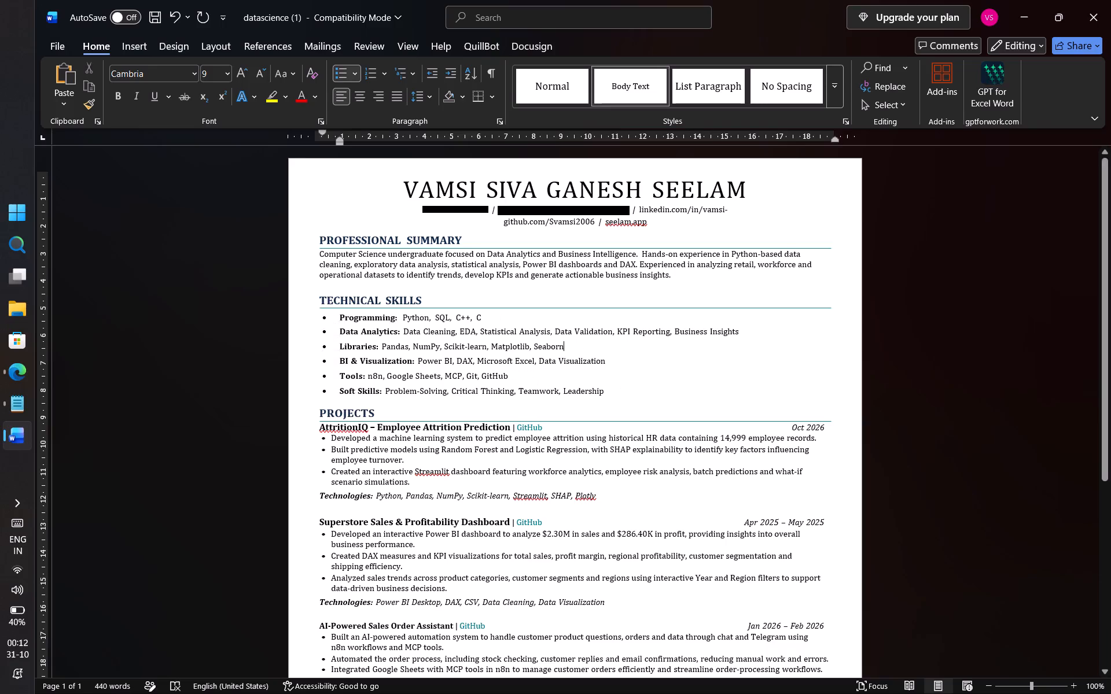
Check the résumé's page layout in the print preview and return to the document.
key("ctrl+p")
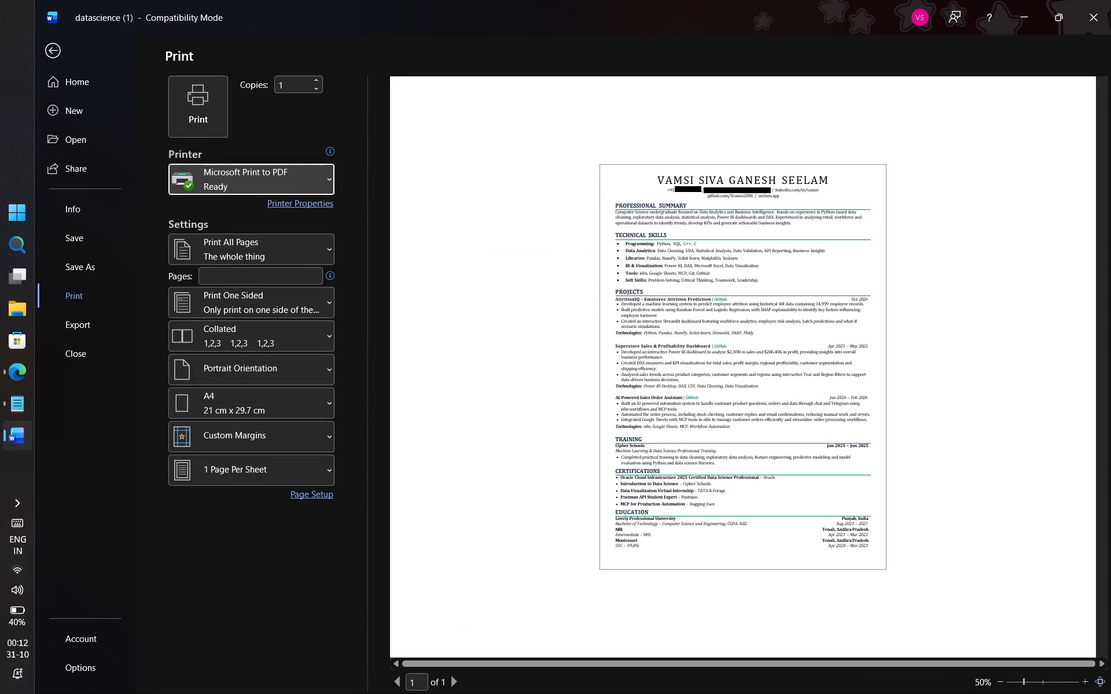
key("Escape")
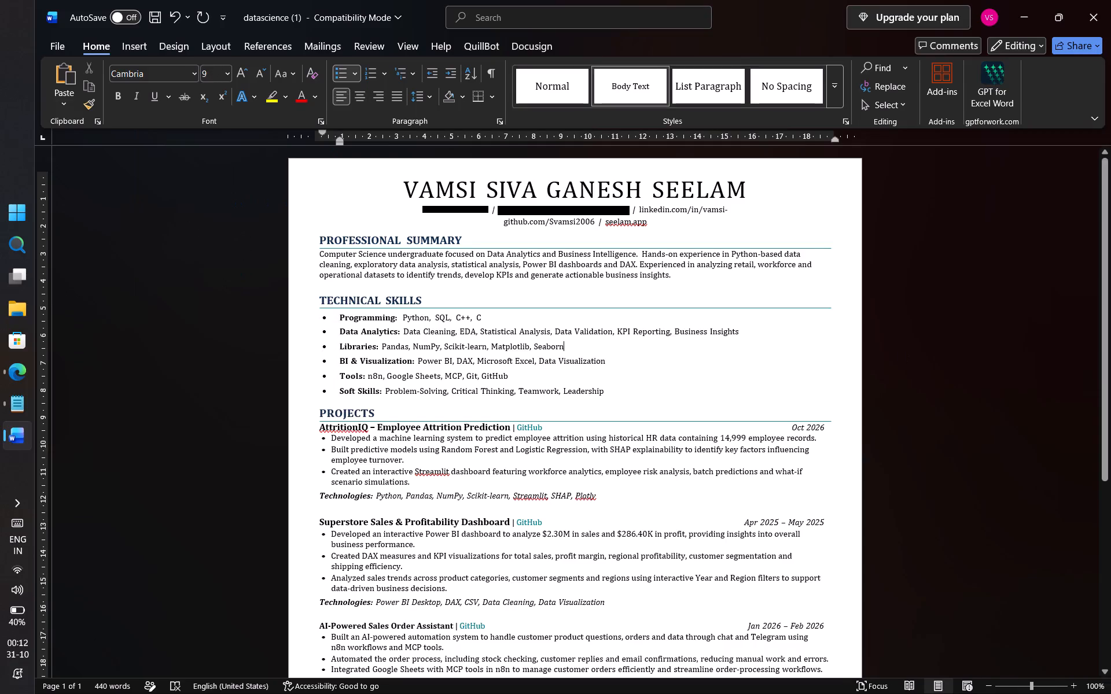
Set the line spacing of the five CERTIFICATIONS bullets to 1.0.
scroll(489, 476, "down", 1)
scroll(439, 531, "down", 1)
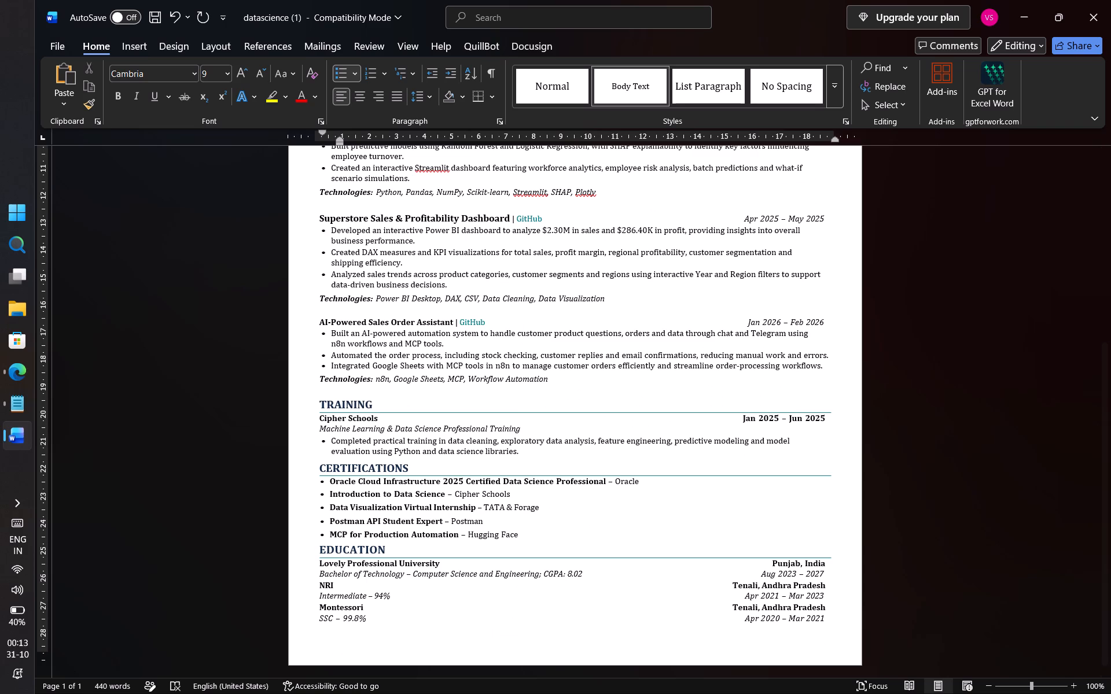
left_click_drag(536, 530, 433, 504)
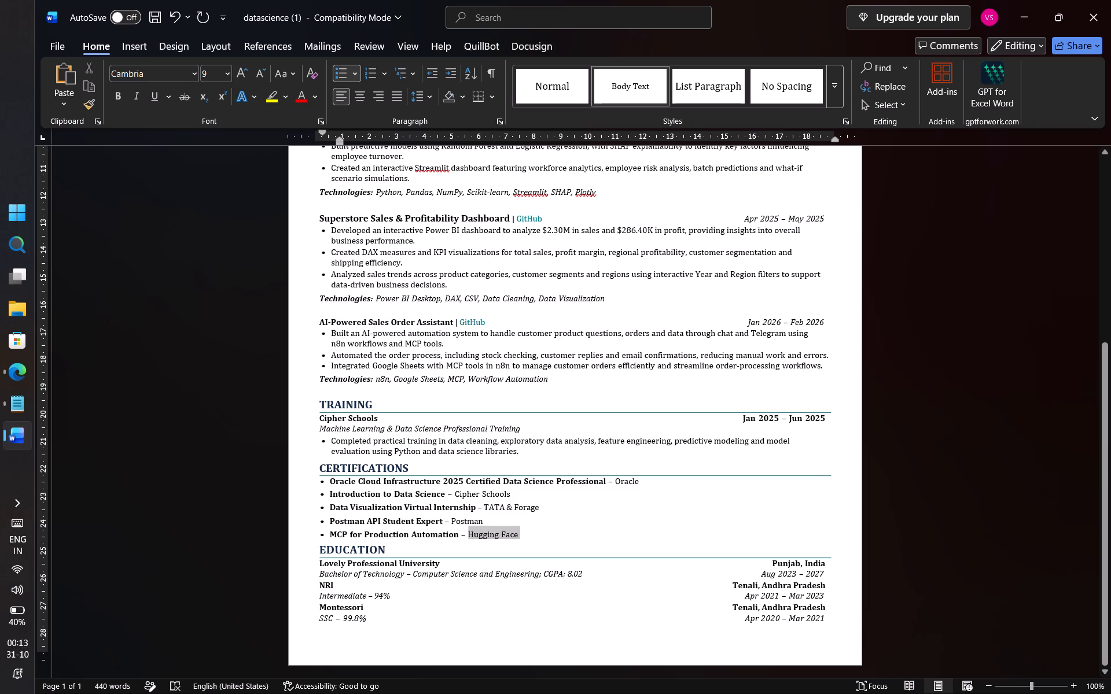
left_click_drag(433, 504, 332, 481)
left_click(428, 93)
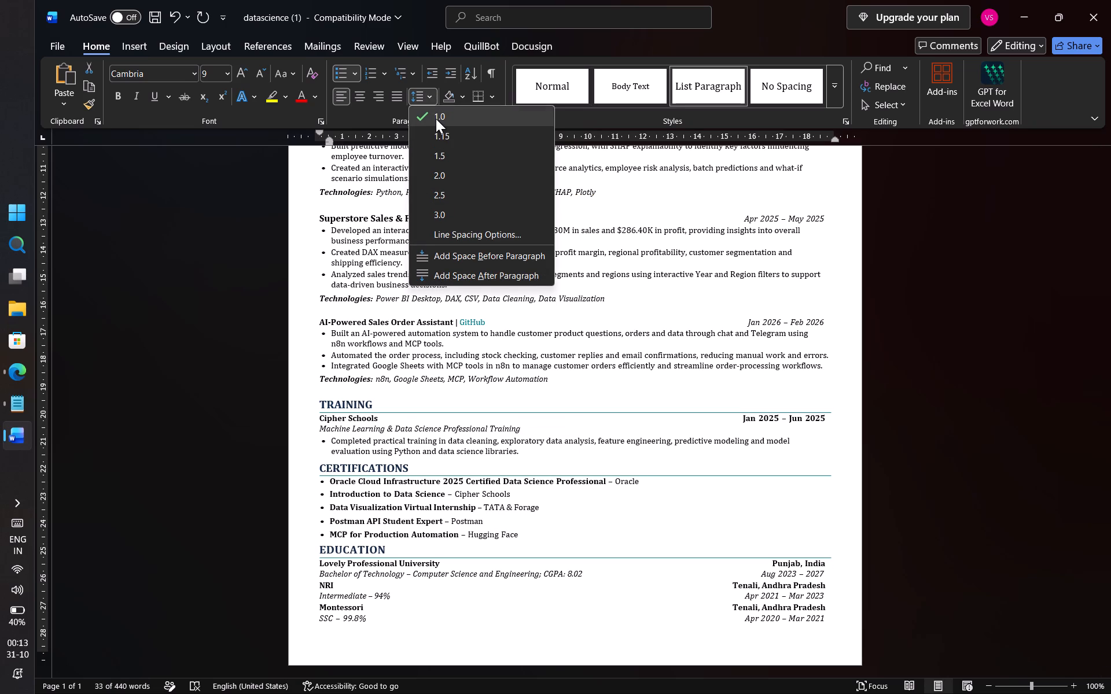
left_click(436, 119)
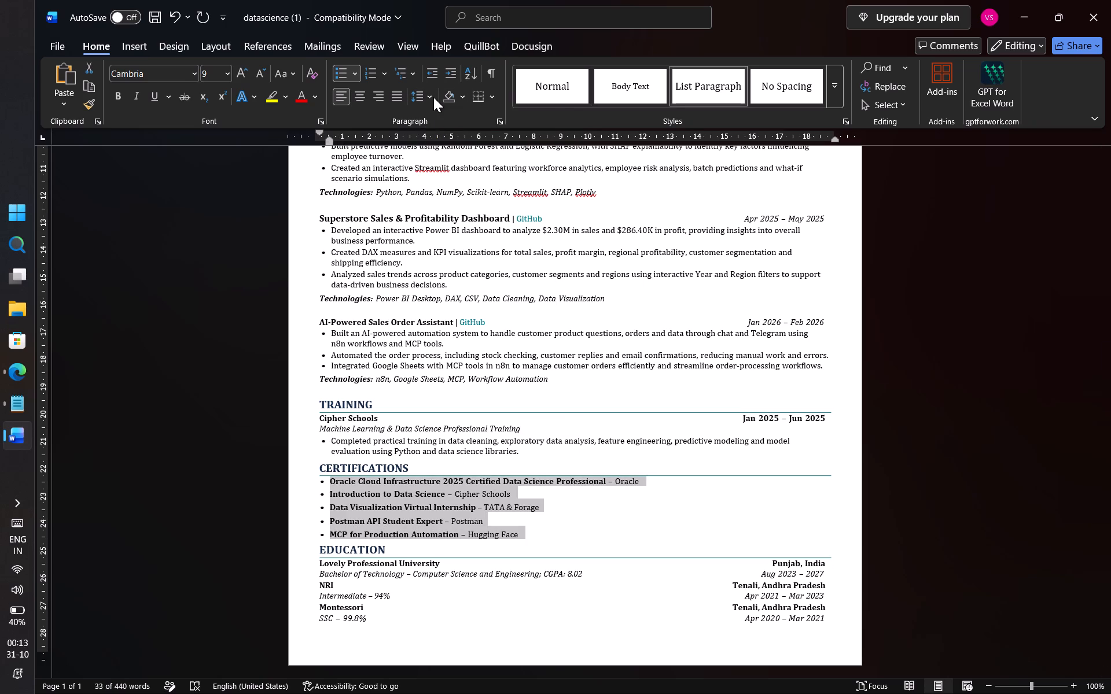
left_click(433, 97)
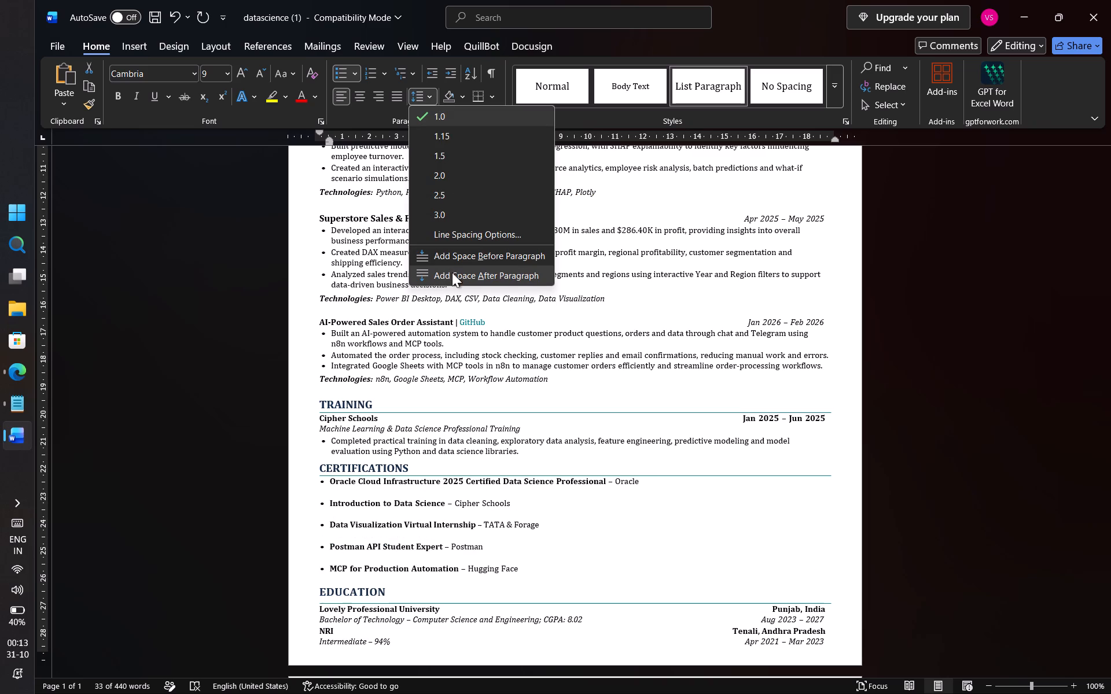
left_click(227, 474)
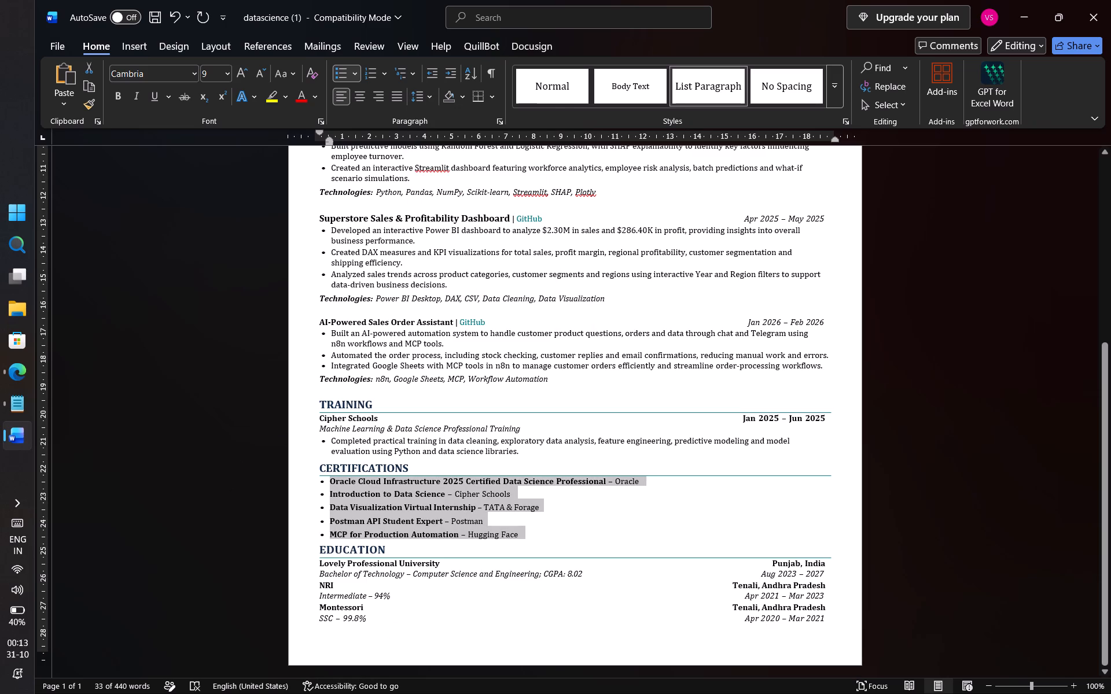
Colour the AI-Powered Sales Order Assistant, Superstore Sales & Profitability Dashboard and AttritionIQ project titles in the dark blue theme colour.
scroll(227, 474, "up", 1)
left_click_drag(319, 325, 358, 323)
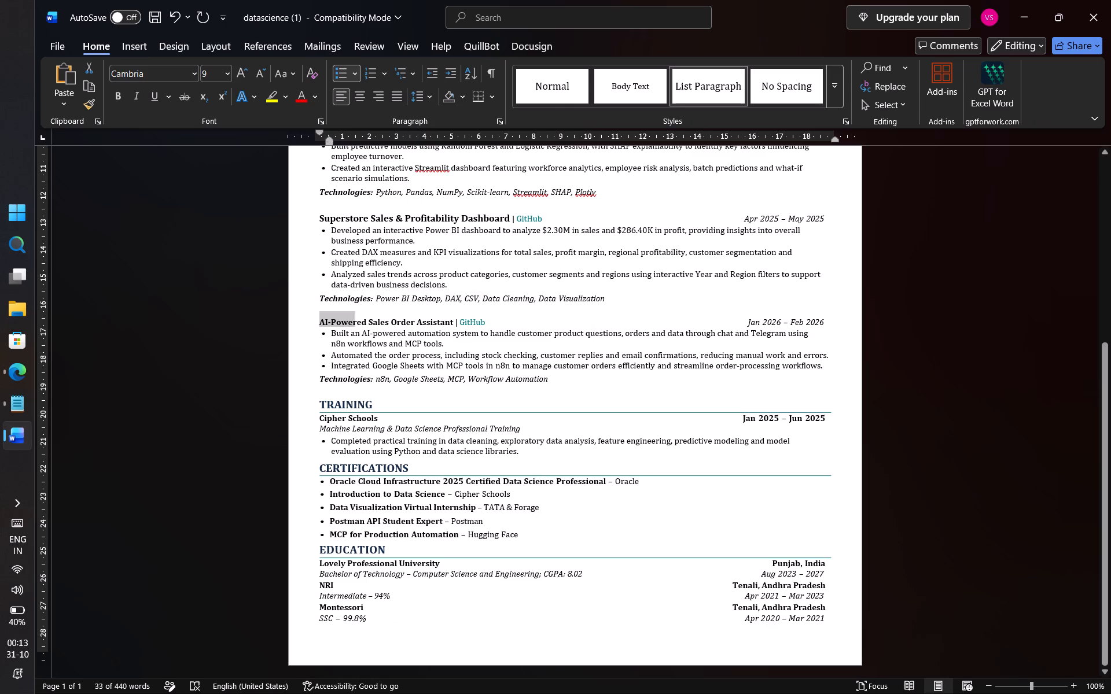
left_click_drag(358, 323, 446, 319)
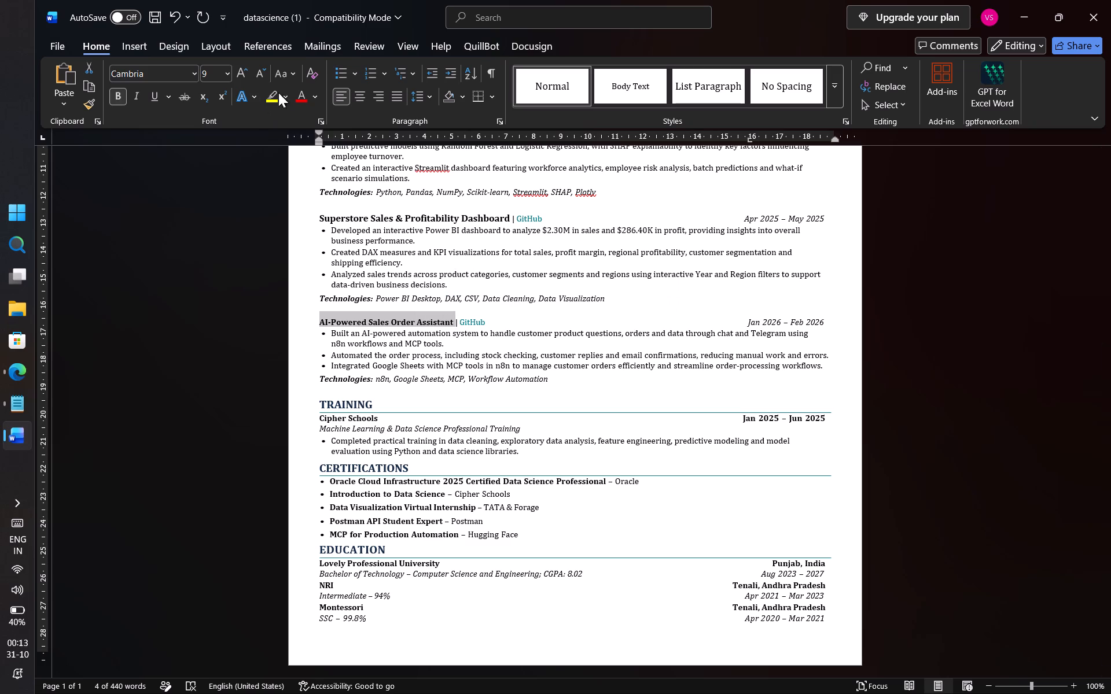
left_click(311, 97)
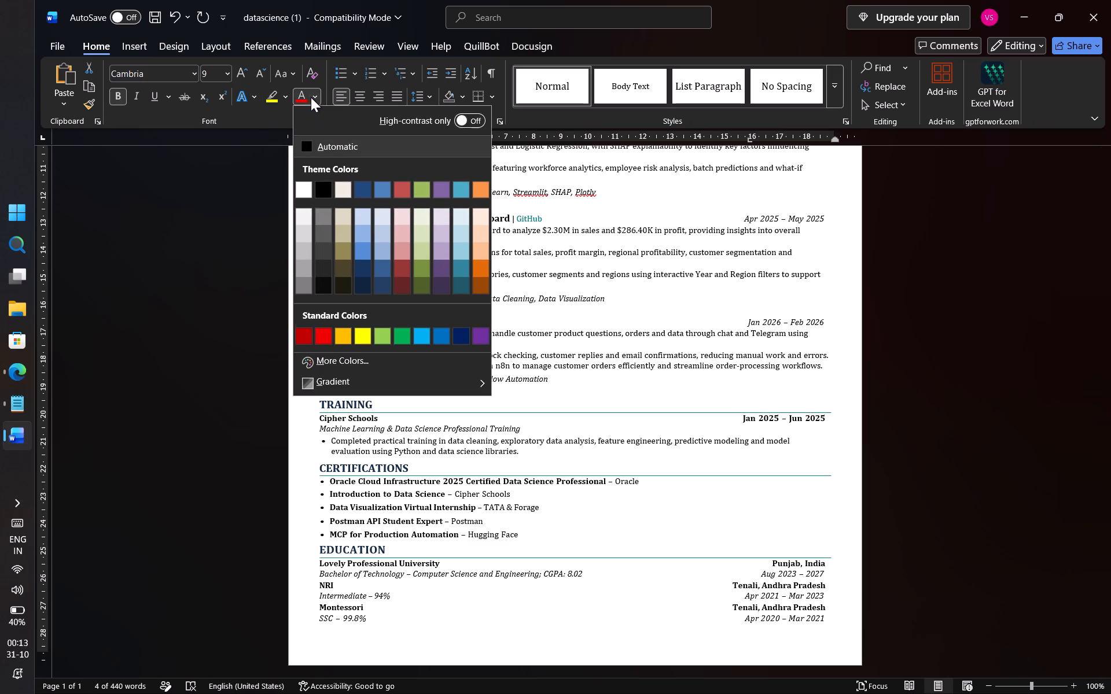
left_click(359, 189)
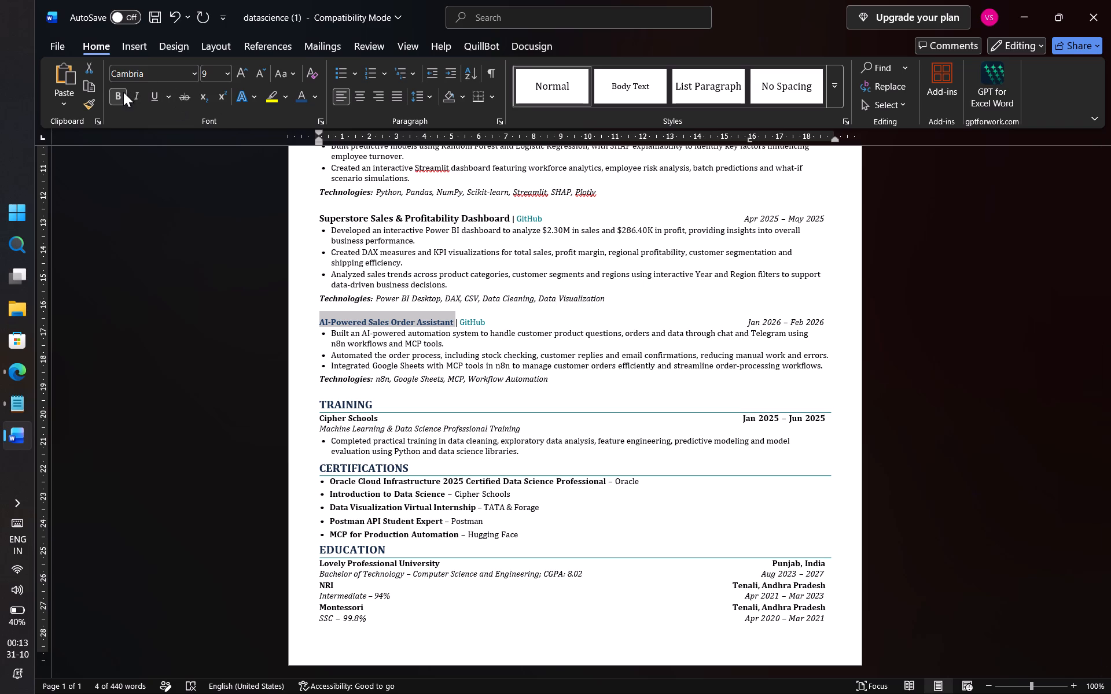
left_click_drag(318, 218, 369, 230)
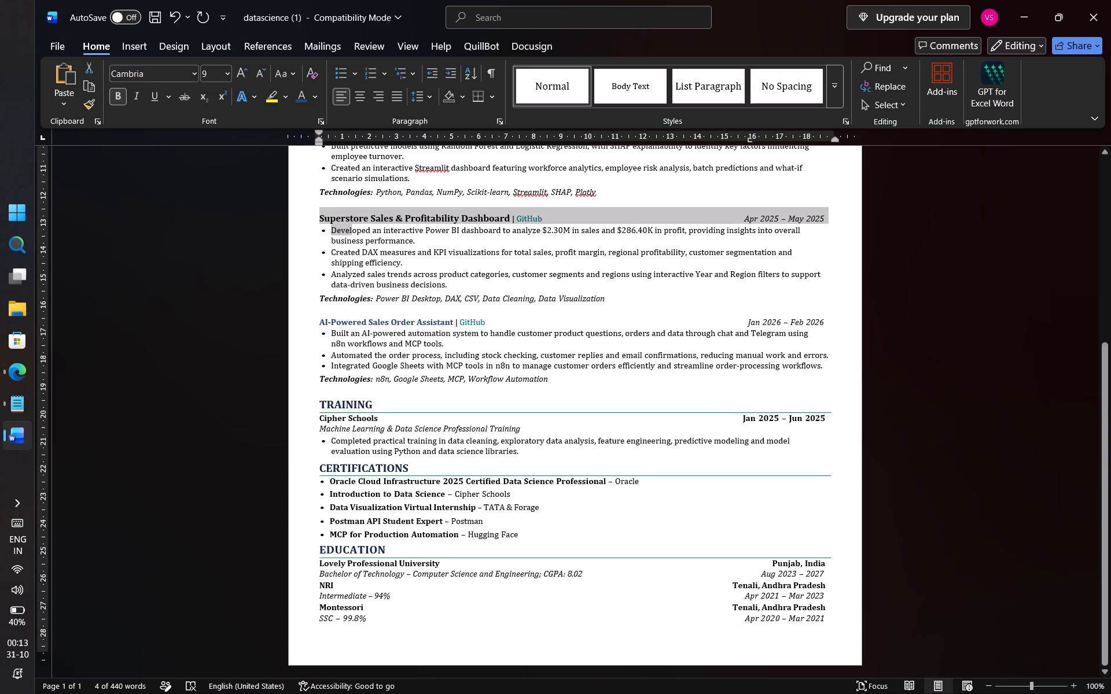
left_click_drag(369, 230, 510, 219)
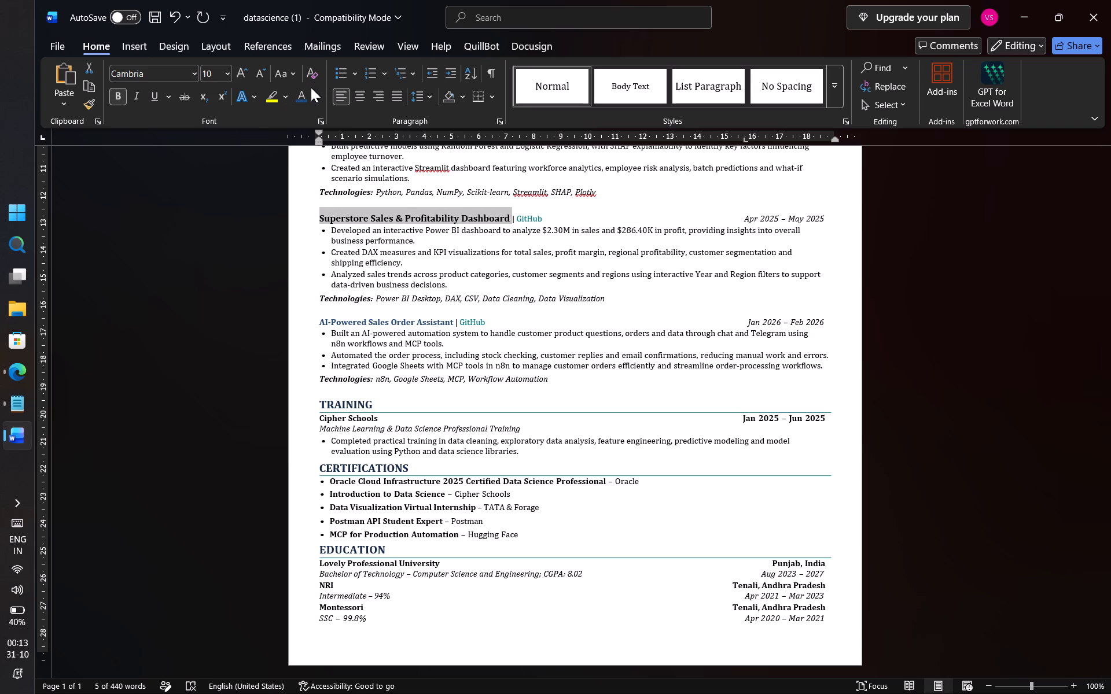
left_click(305, 91)
scroll(365, 310, "up", 1)
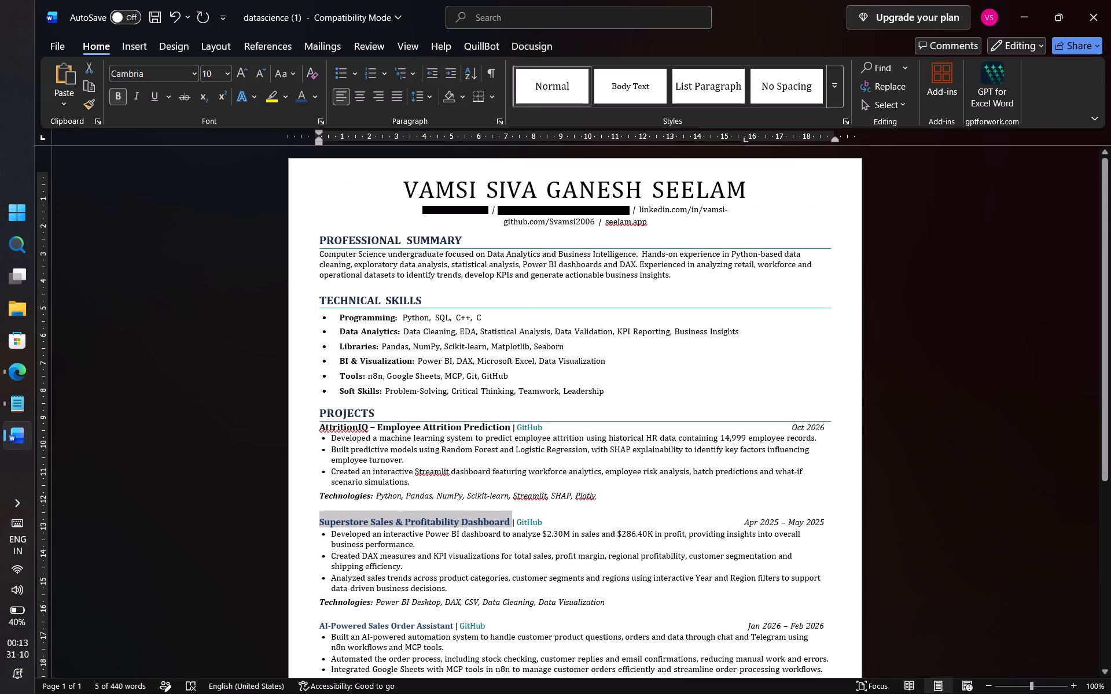
left_click_drag(322, 426, 348, 427)
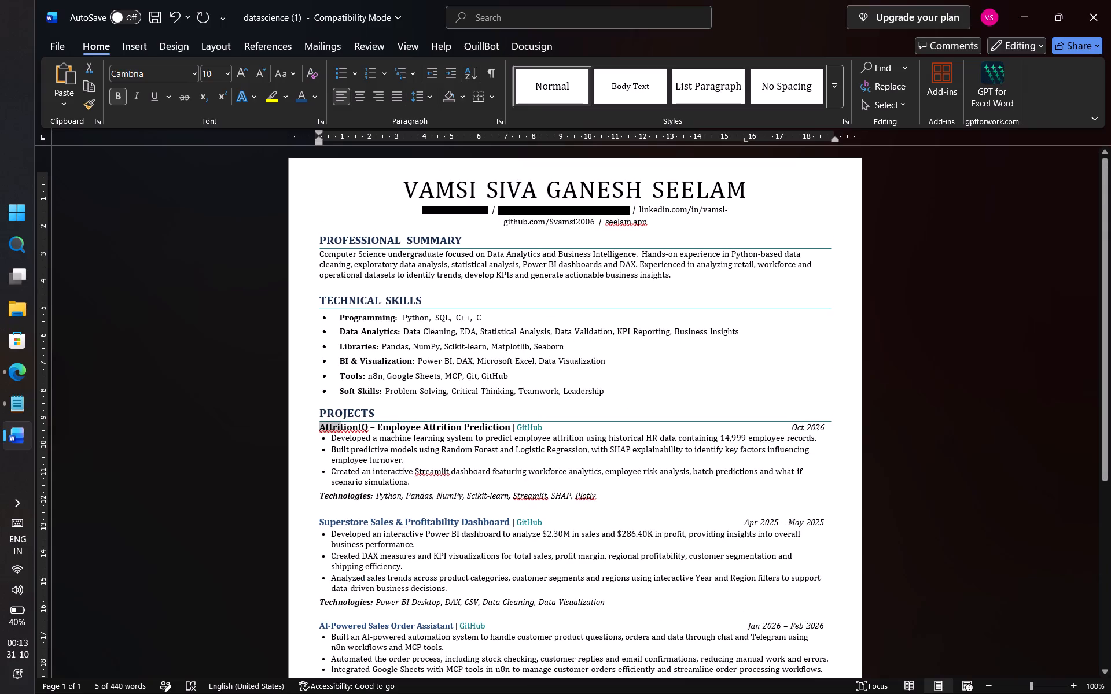
left_click_drag(348, 427, 497, 428)
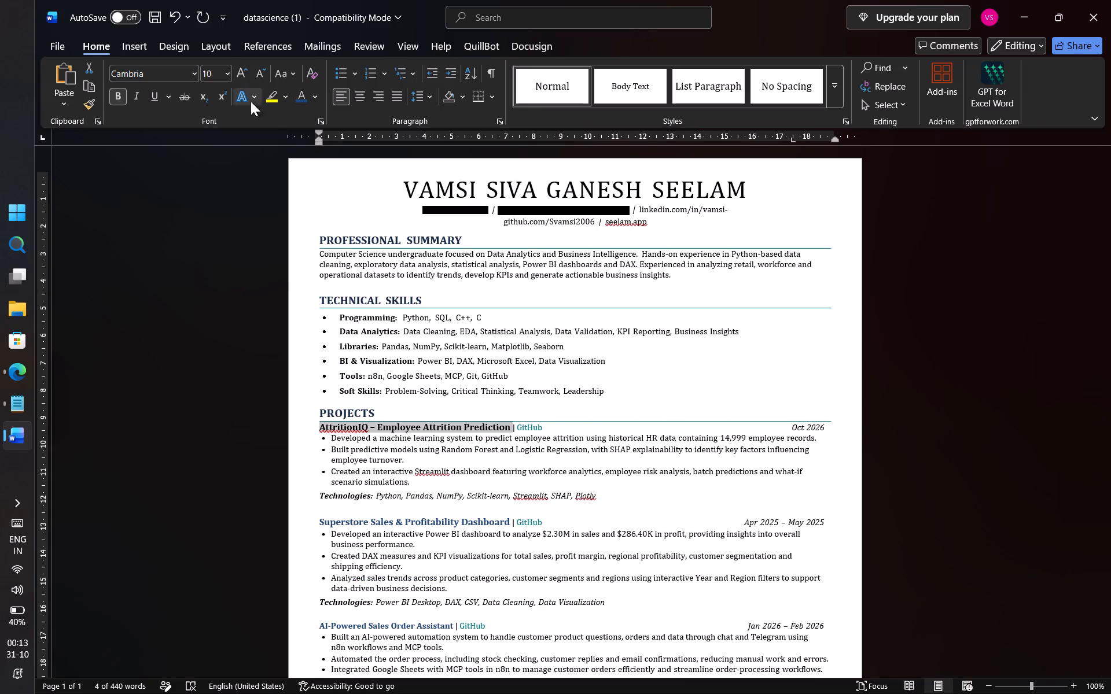
left_click(304, 100)
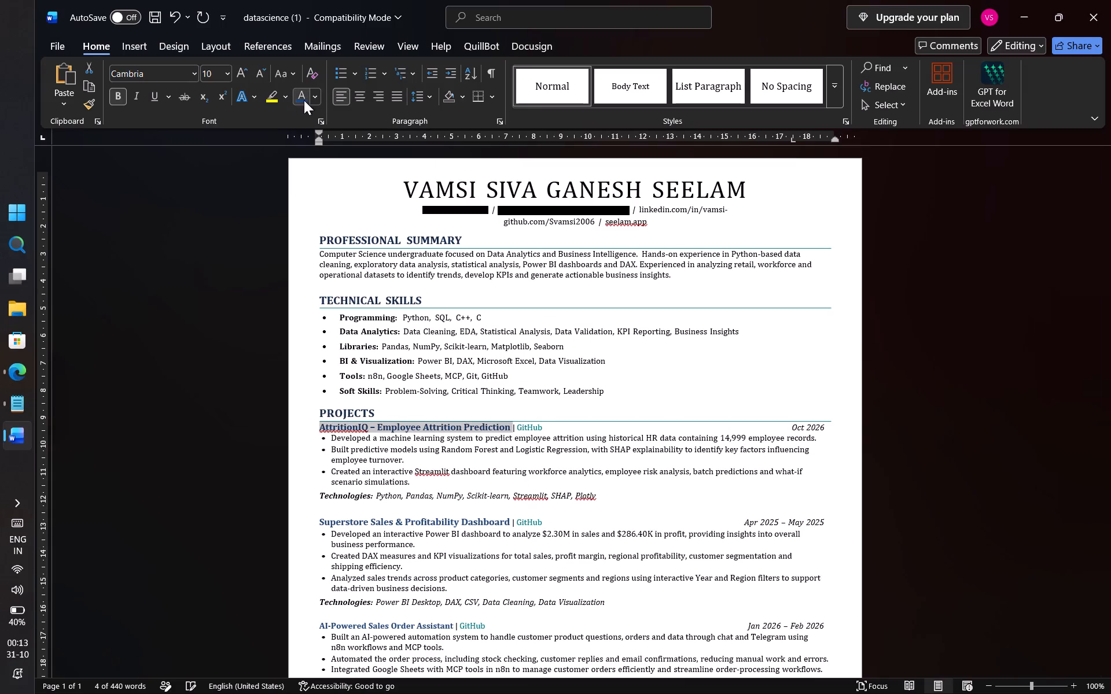
Apply the same dark blue font colour to the large name heading at the top of the résumé.
left_click_drag(409, 188, 690, 202)
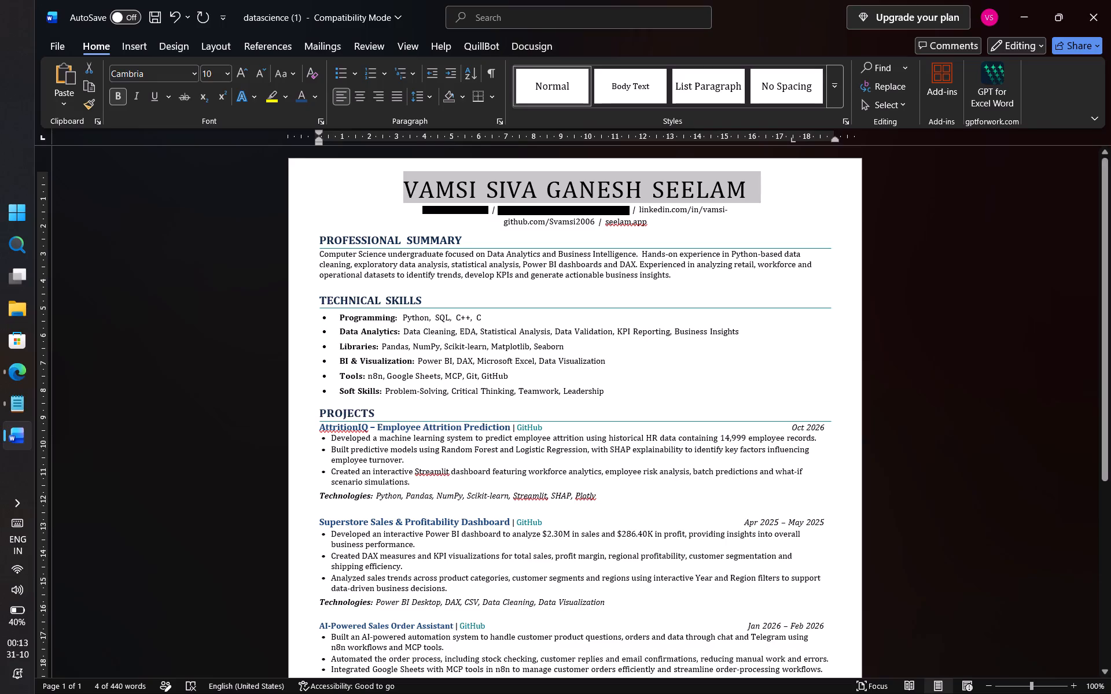
left_click_drag(690, 202, 702, 202)
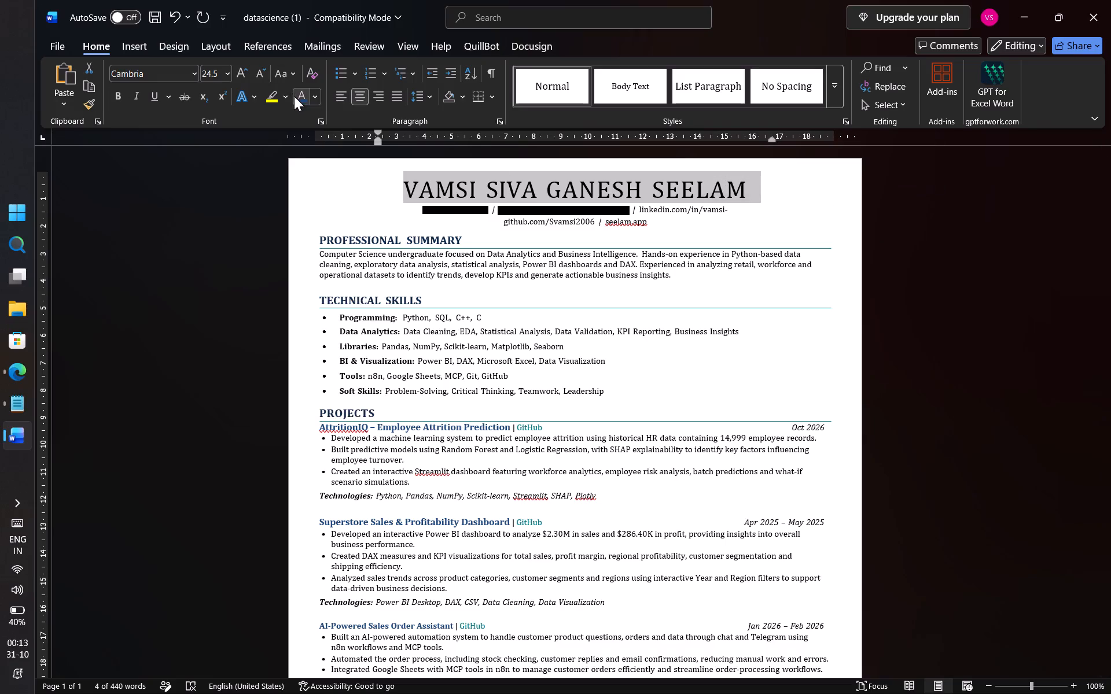
left_click(296, 97)
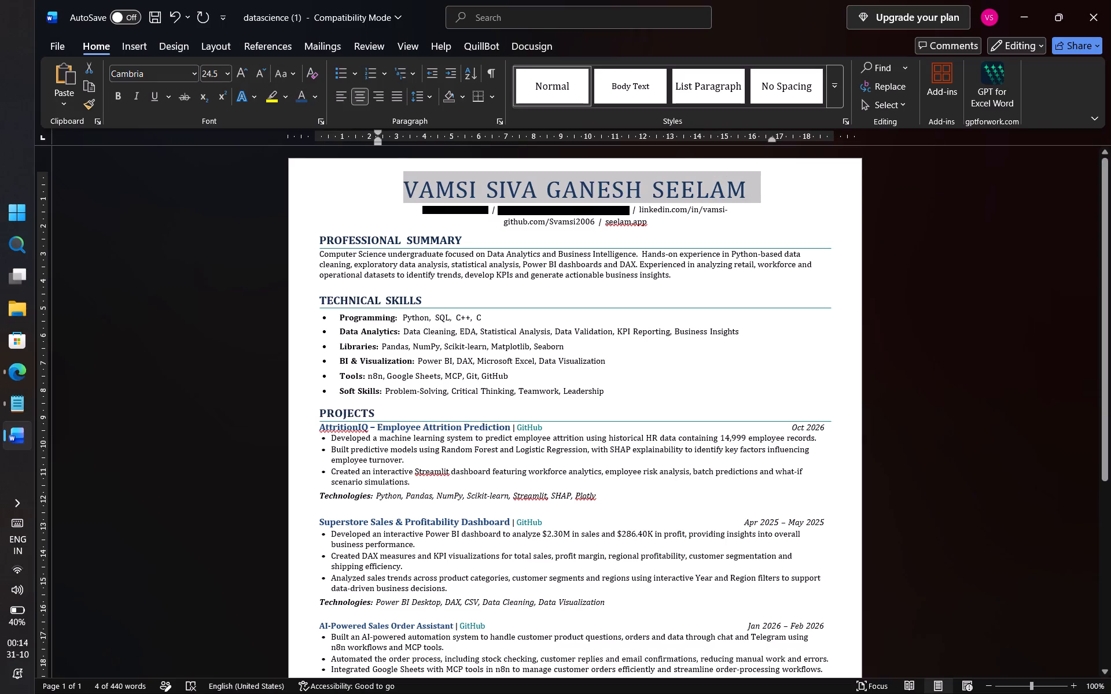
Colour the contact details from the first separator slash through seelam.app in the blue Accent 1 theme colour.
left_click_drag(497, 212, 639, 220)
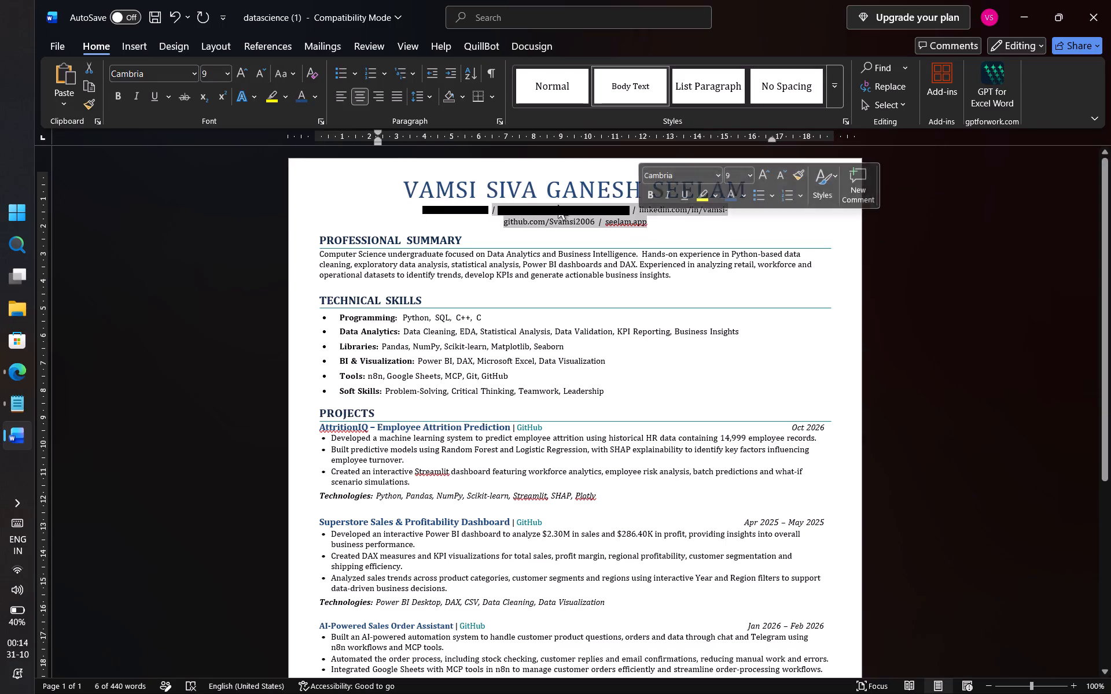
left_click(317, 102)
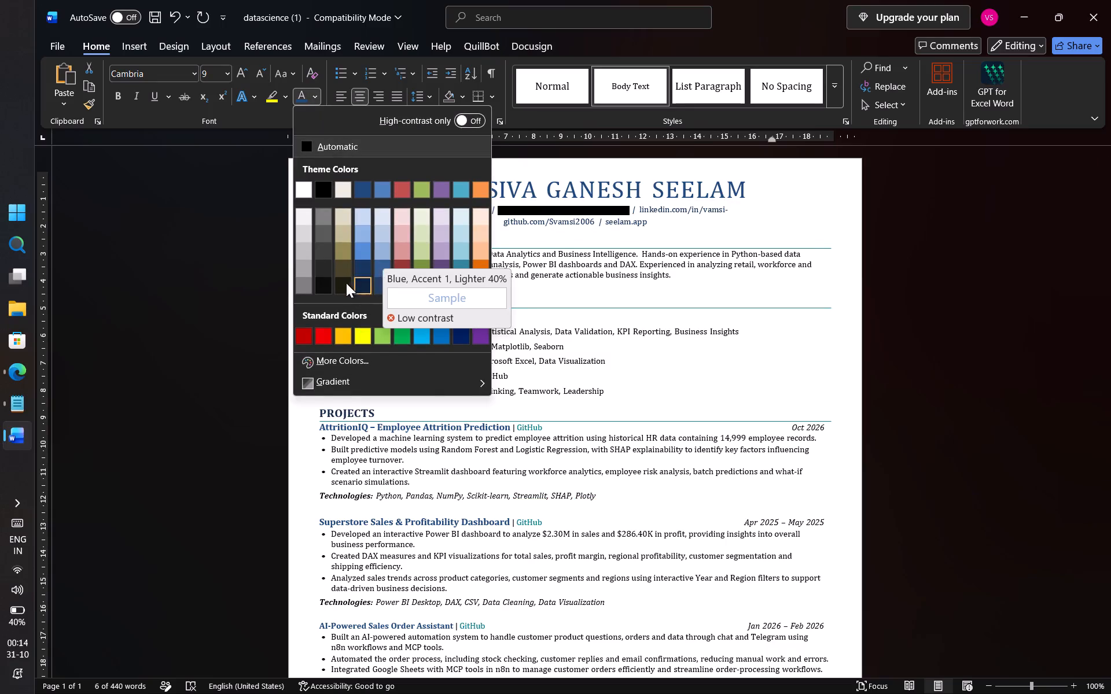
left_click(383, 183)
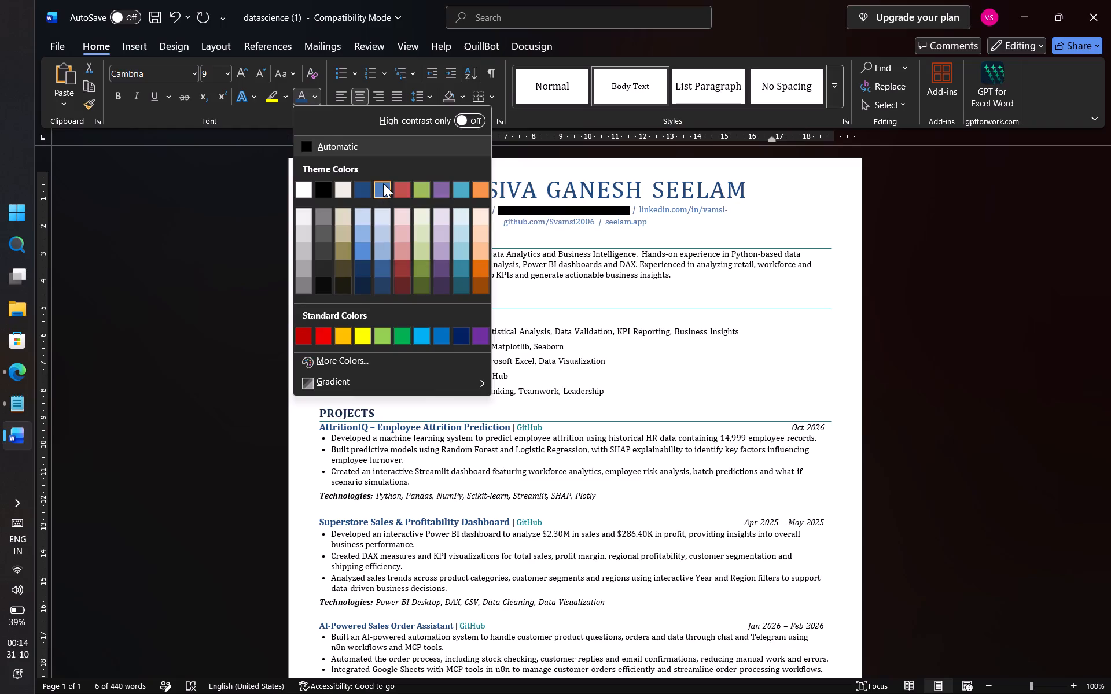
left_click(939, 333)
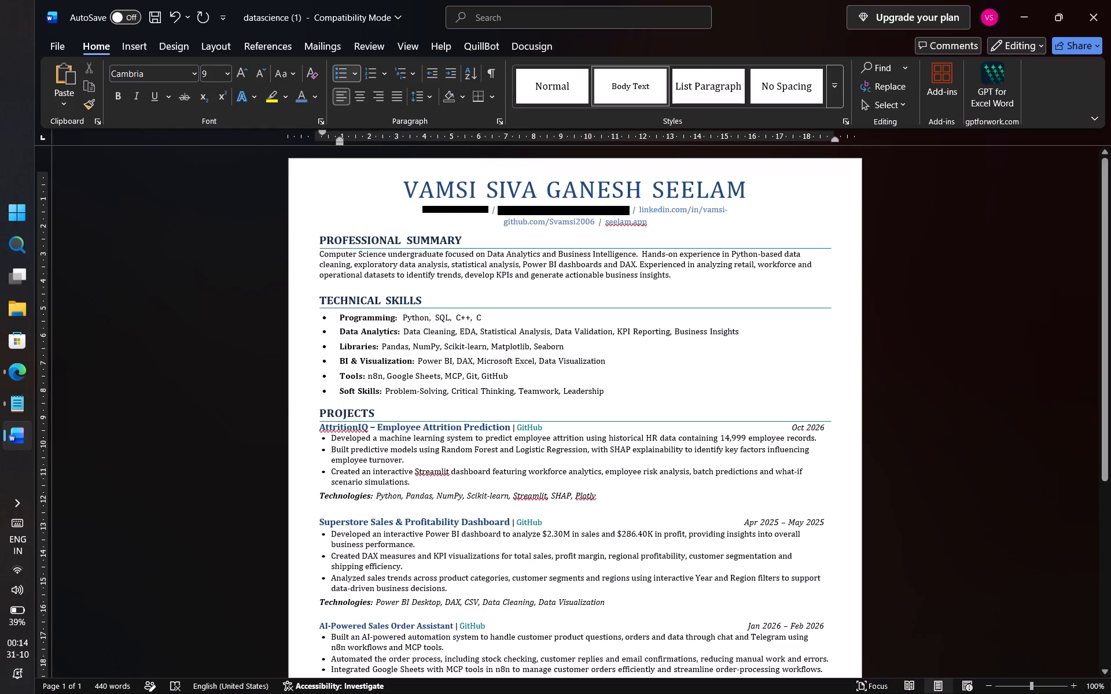
Colour the contact details from the e-mail through seelam.app in the standard blue.
left_click(317, 101)
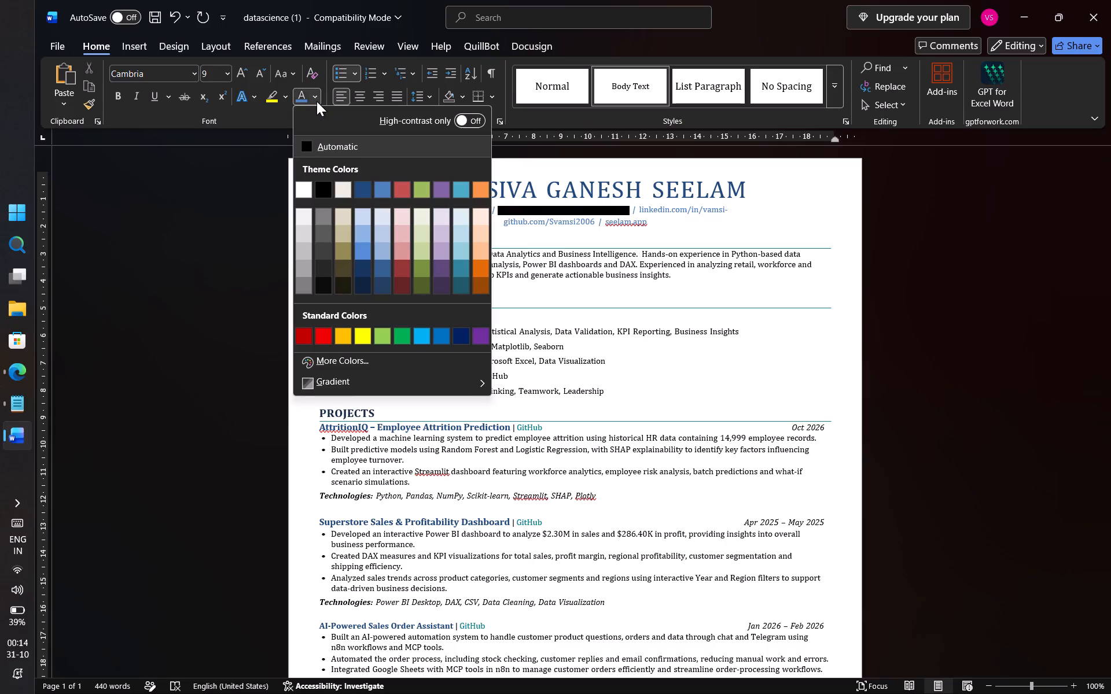
left_click(682, 219)
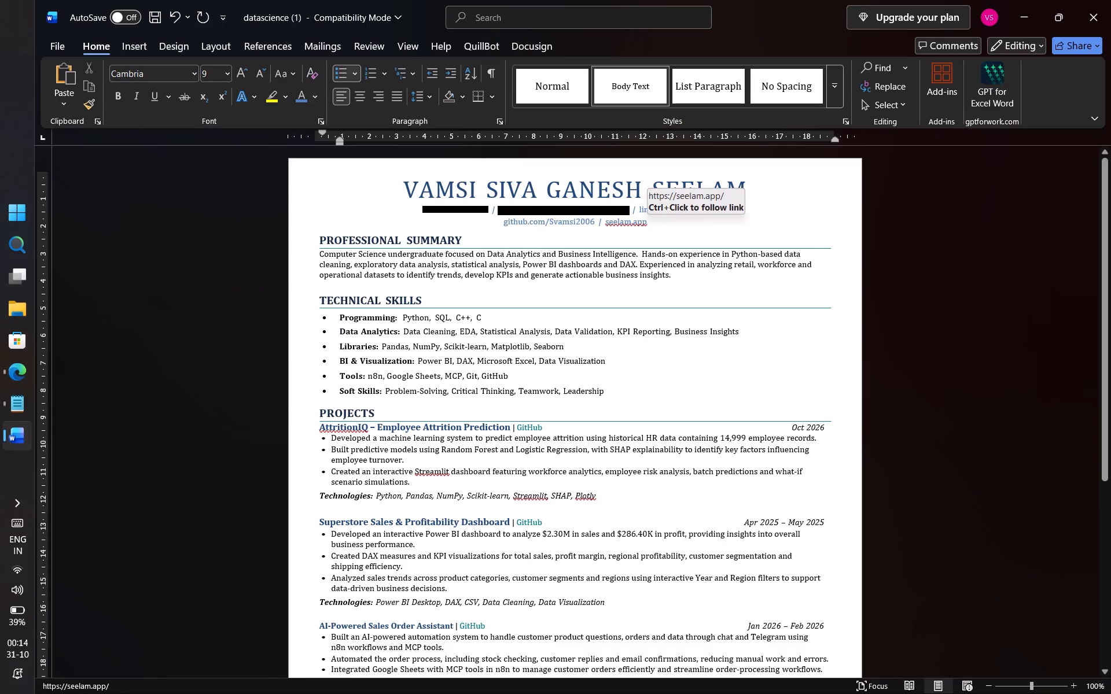
left_click_drag(645, 220, 515, 208)
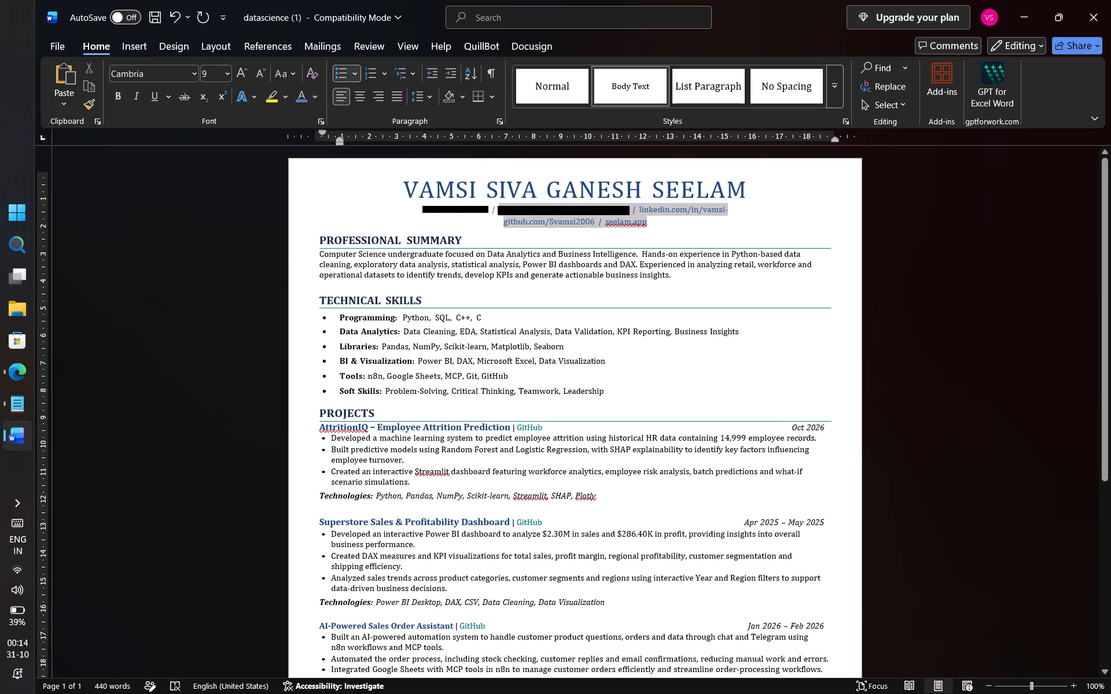
left_click_drag(515, 208, 514, 208)
left_click(317, 98)
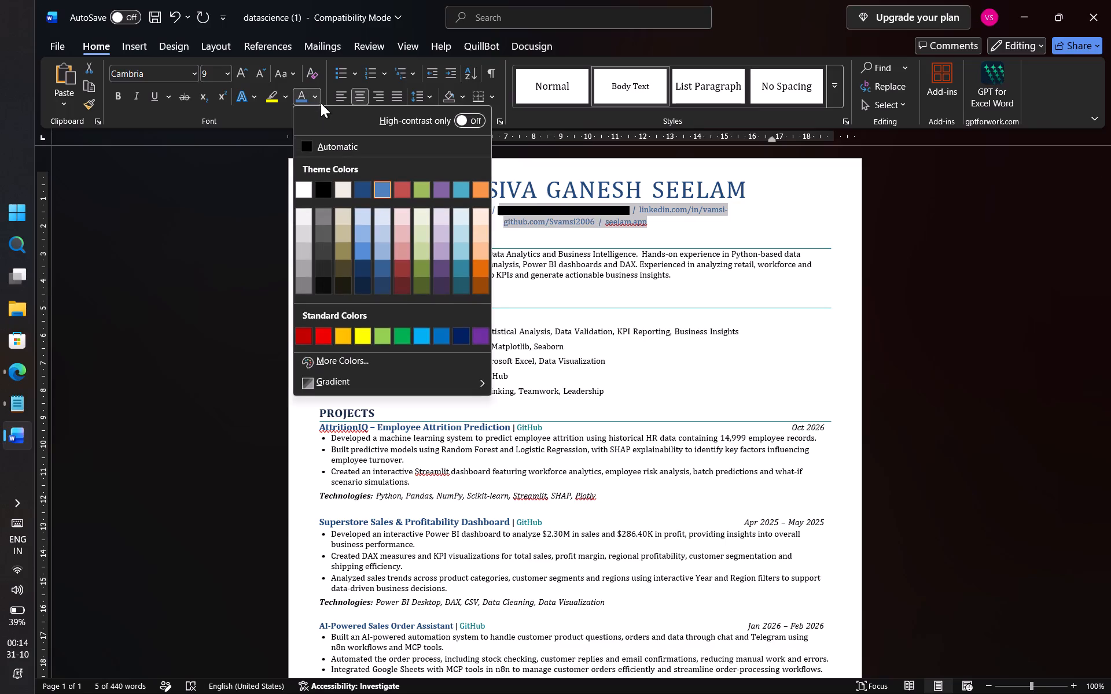
left_click(445, 336)
left_click(858, 265)
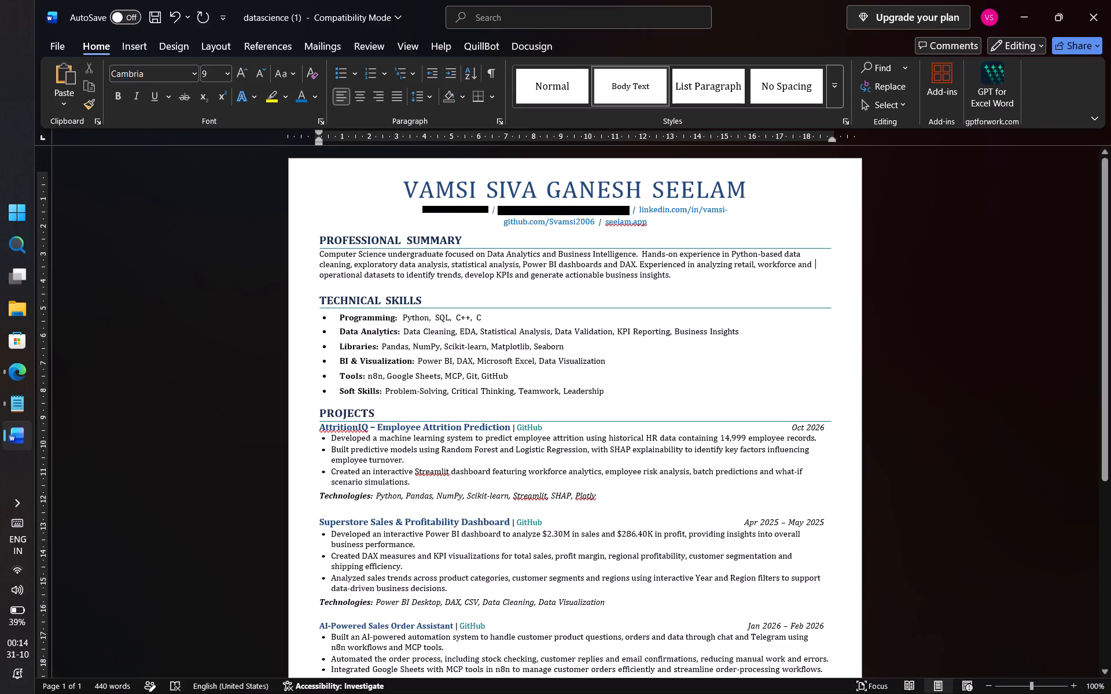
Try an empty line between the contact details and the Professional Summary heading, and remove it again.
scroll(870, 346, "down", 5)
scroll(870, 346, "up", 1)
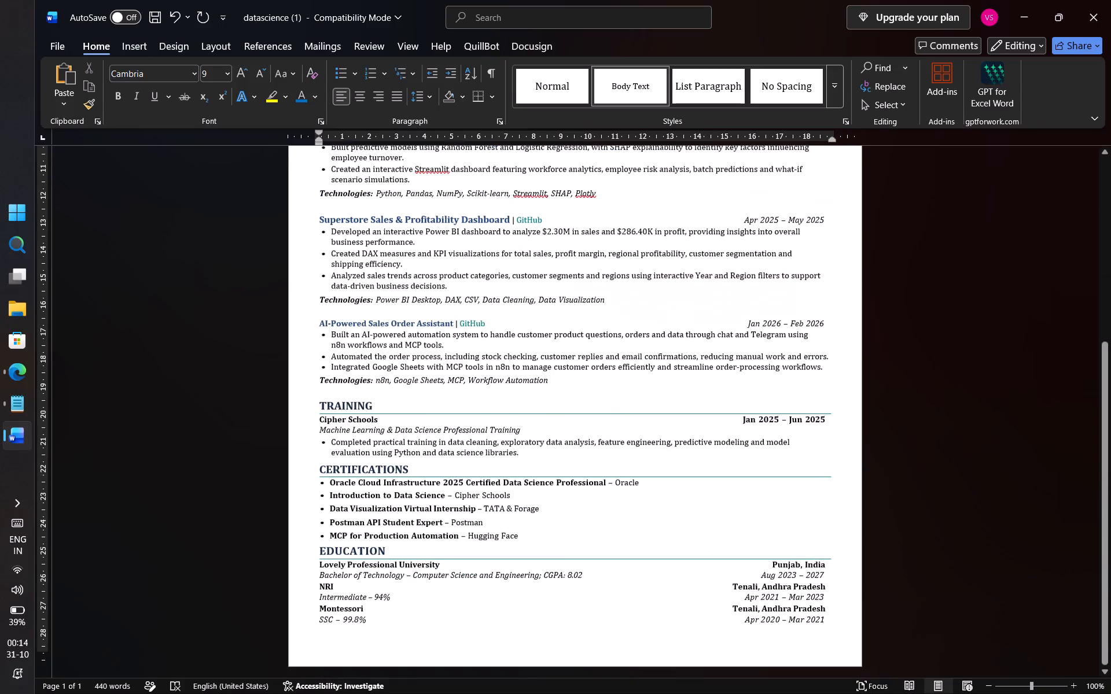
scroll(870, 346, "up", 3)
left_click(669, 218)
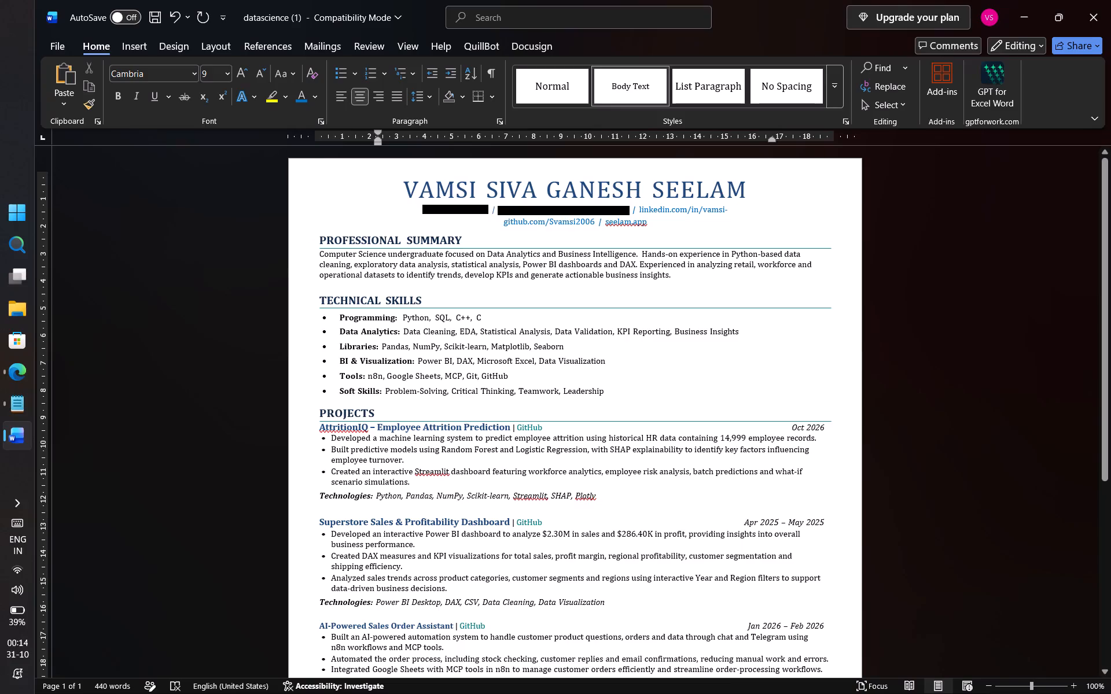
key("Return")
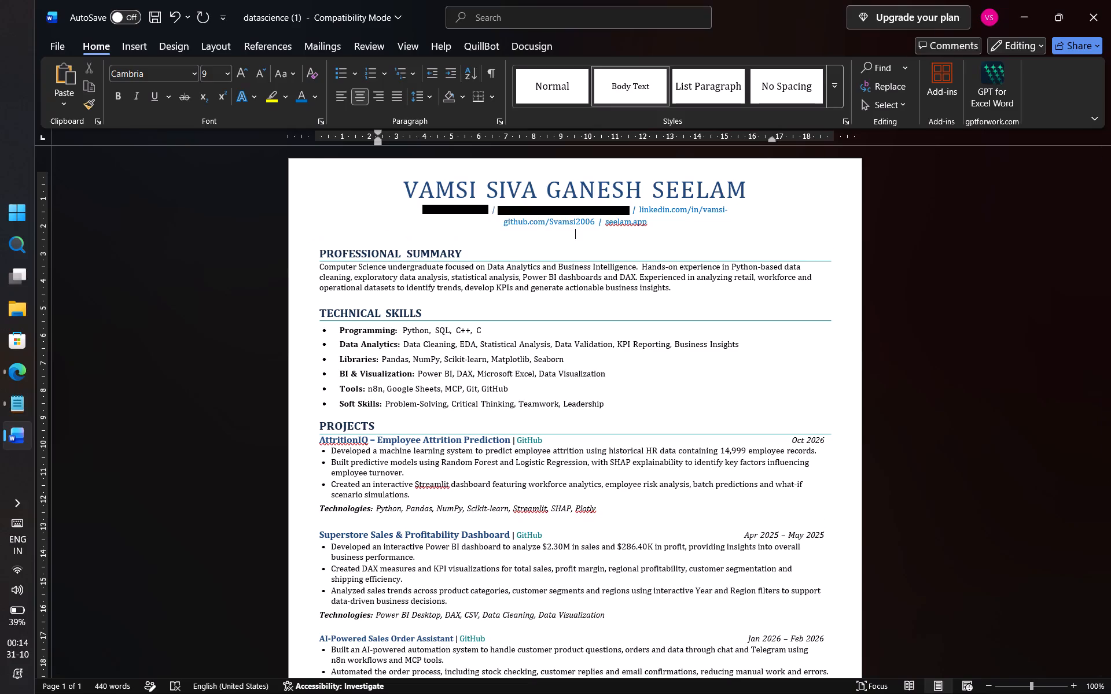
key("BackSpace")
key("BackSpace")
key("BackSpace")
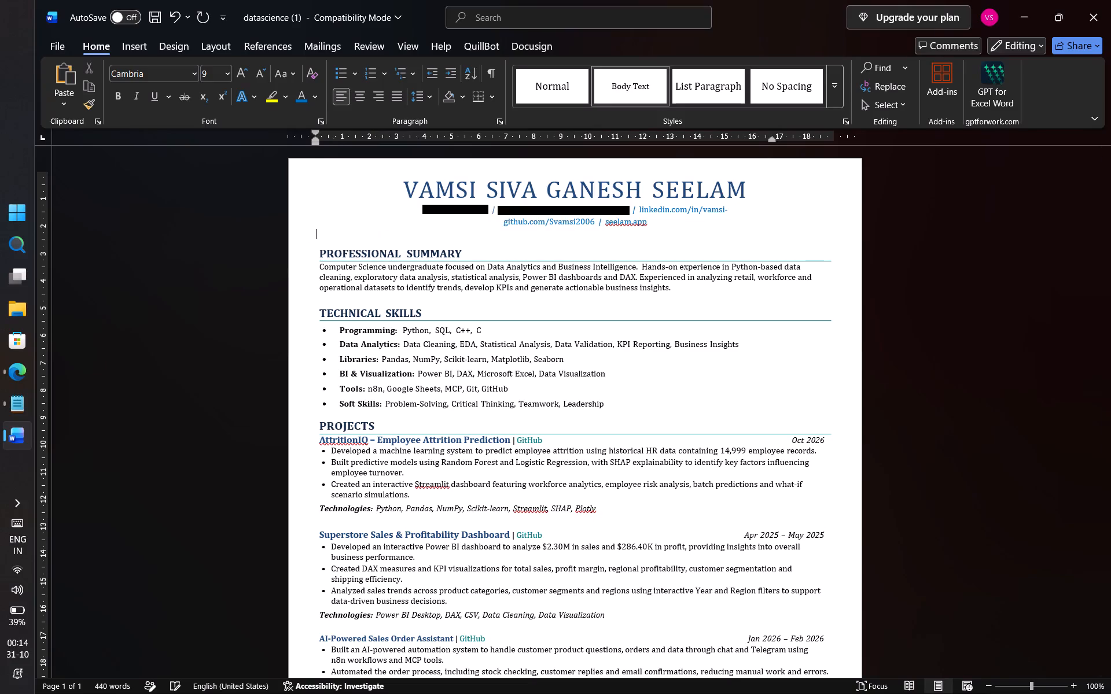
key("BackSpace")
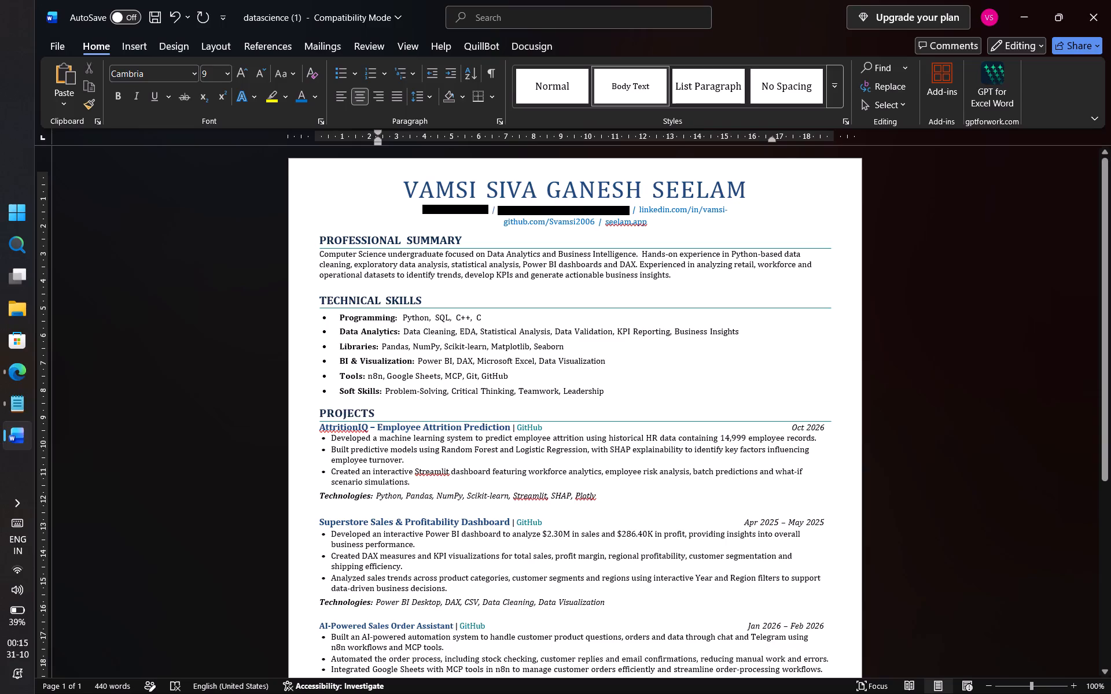
Save the résumé document under its current name.
scroll(546, 448, "down", 3)
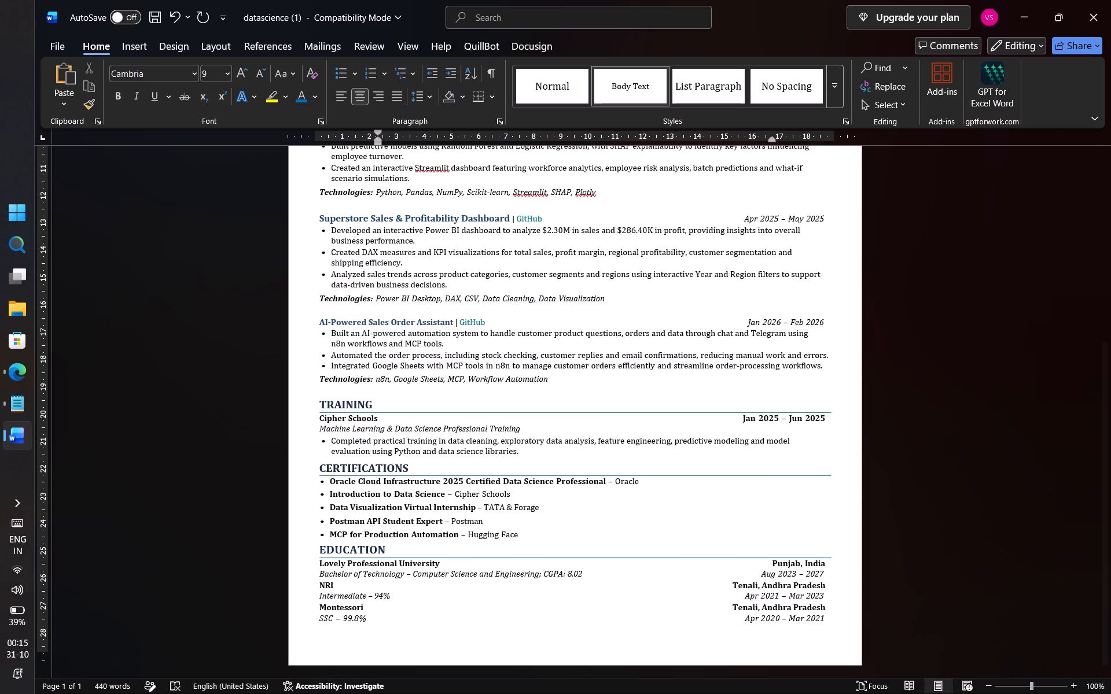
key("ctrl+s")
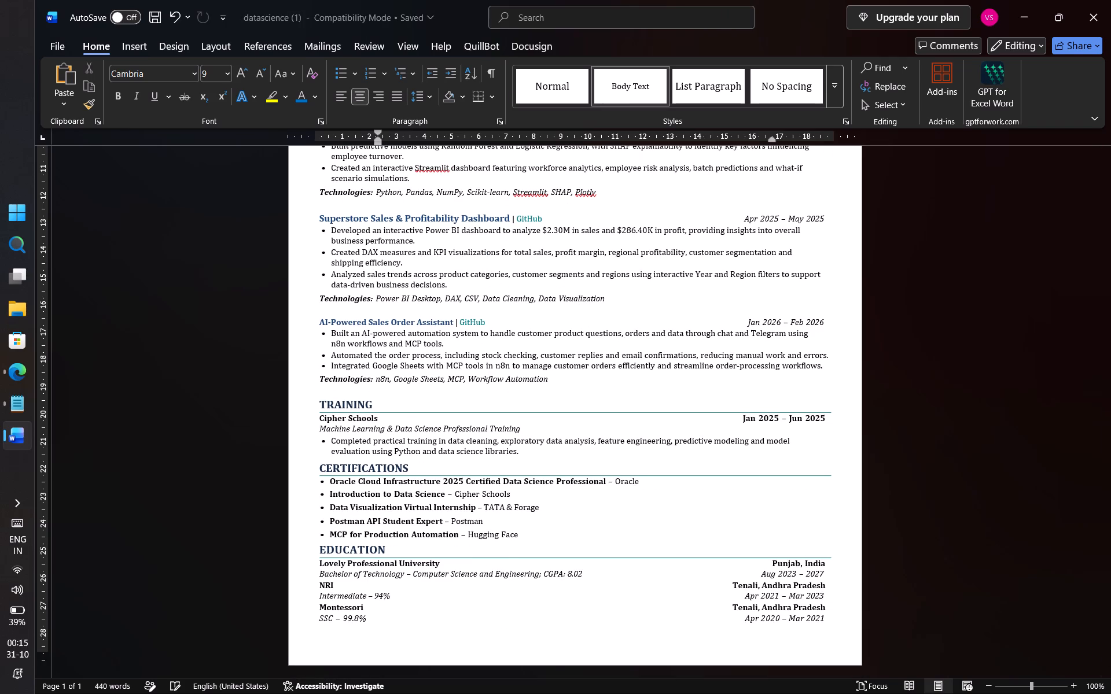
Save a copy of the résumé as a PDF named datascience in the Downloads folder.
left_click(54, 34)
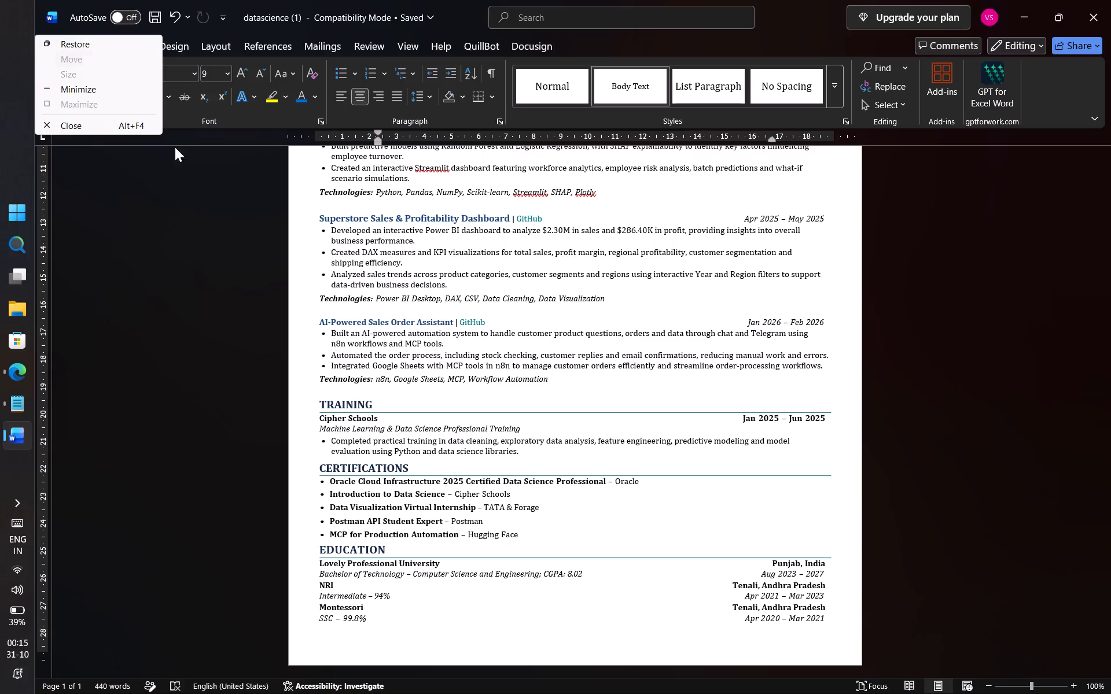
left_click(136, 260)
left_click(64, 42)
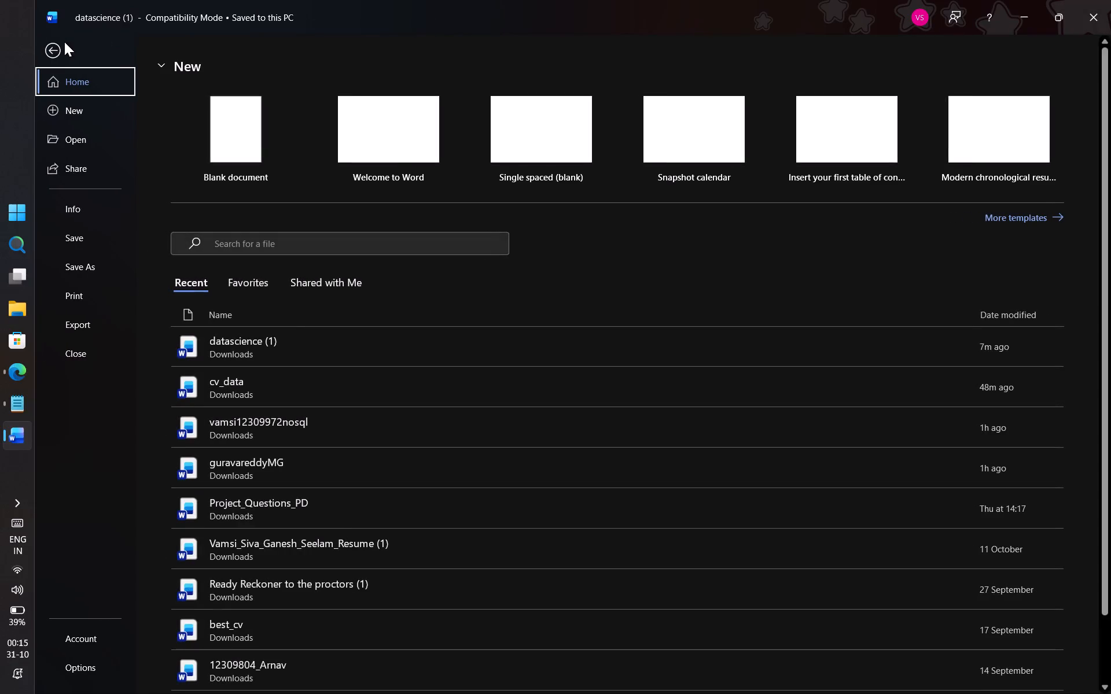
left_click(93, 260)
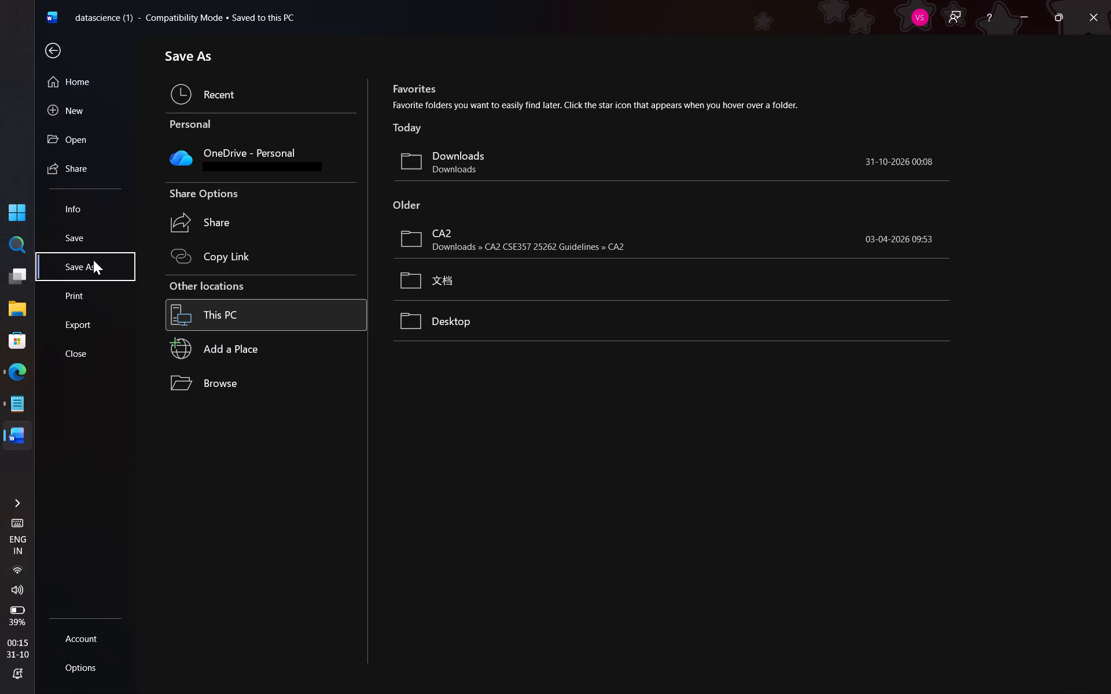
left_click(441, 156)
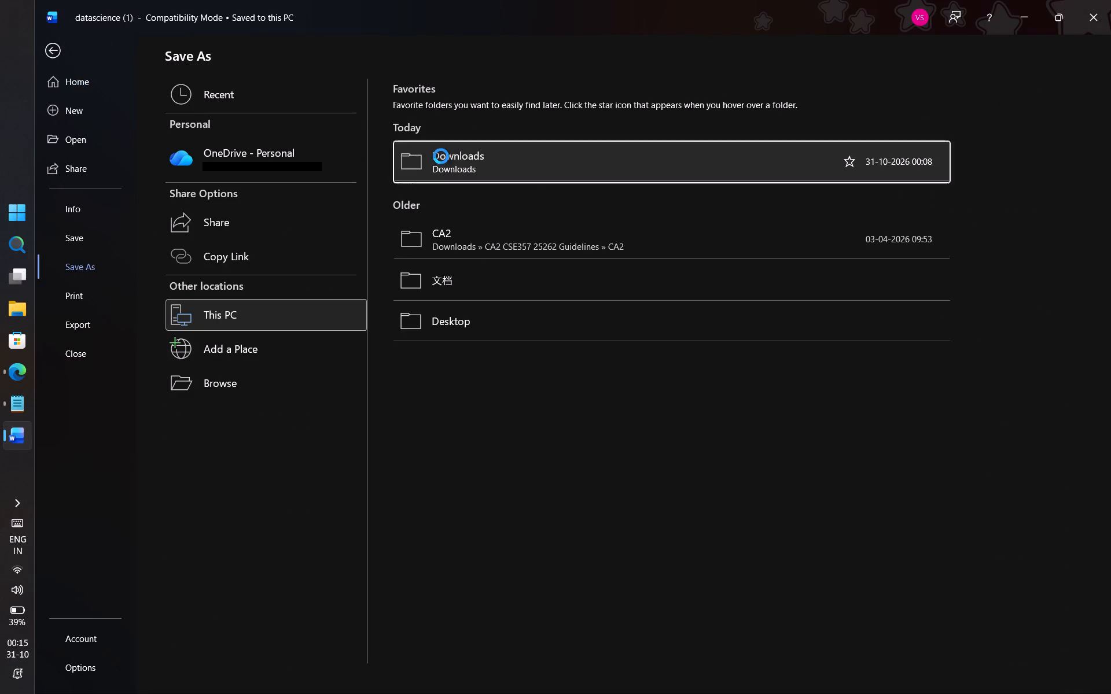
left_click(207, 237)
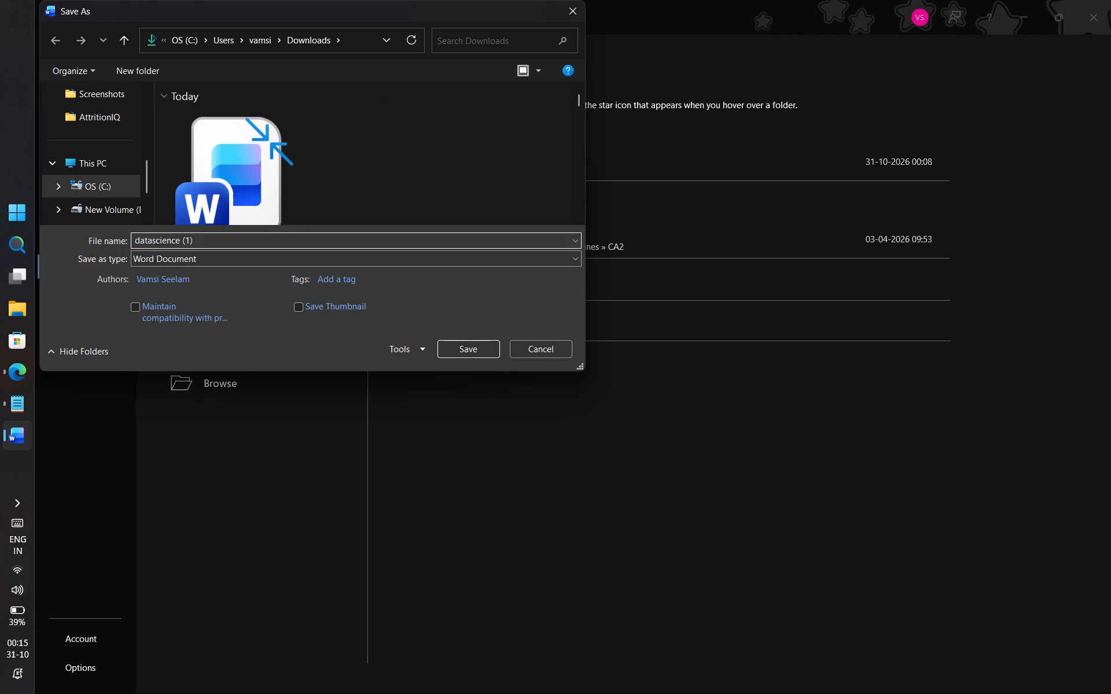
key("BackSpace")
key("BackSpace")
key("BackSpace")
key("BackSpace")
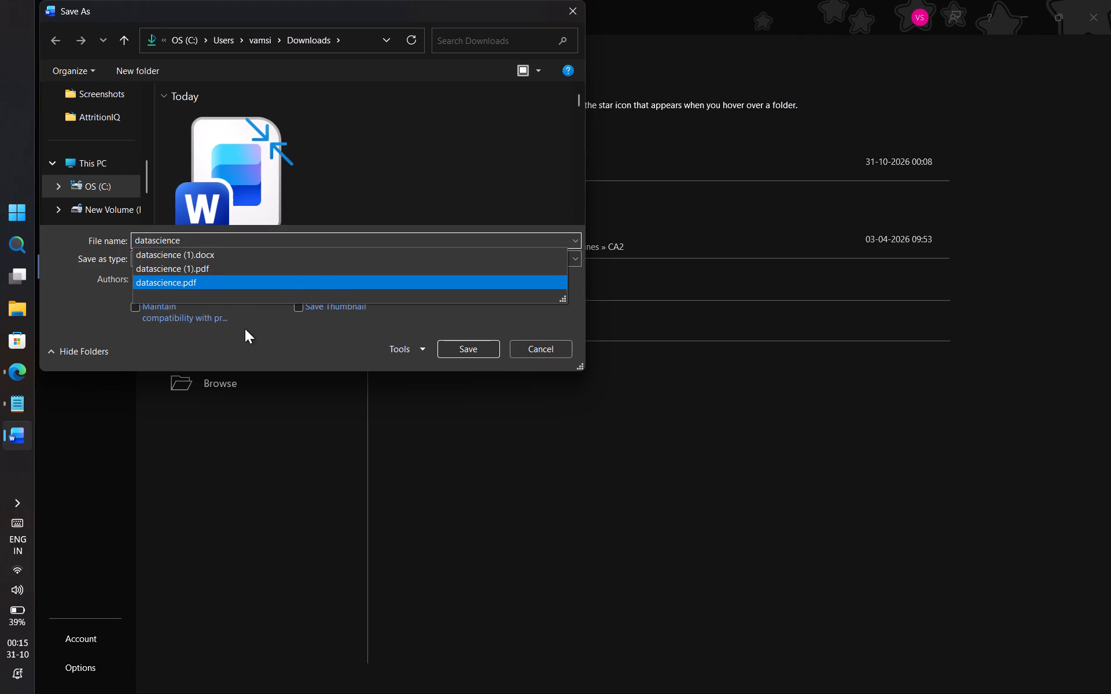
left_click(245, 330)
left_click(221, 257)
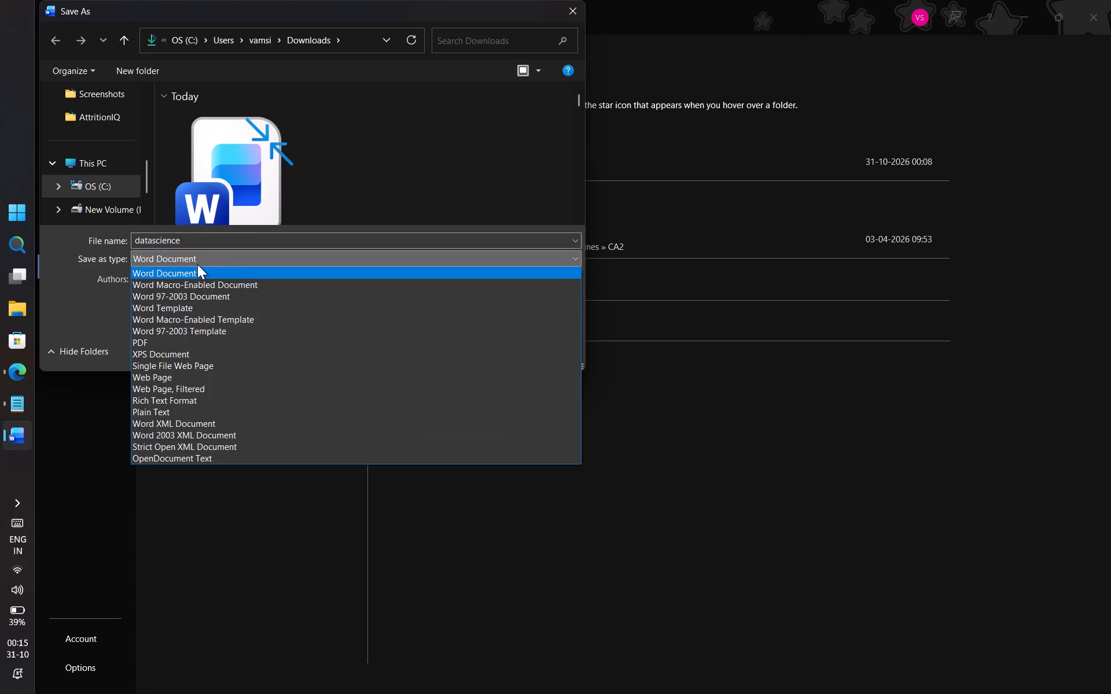
left_click(149, 340)
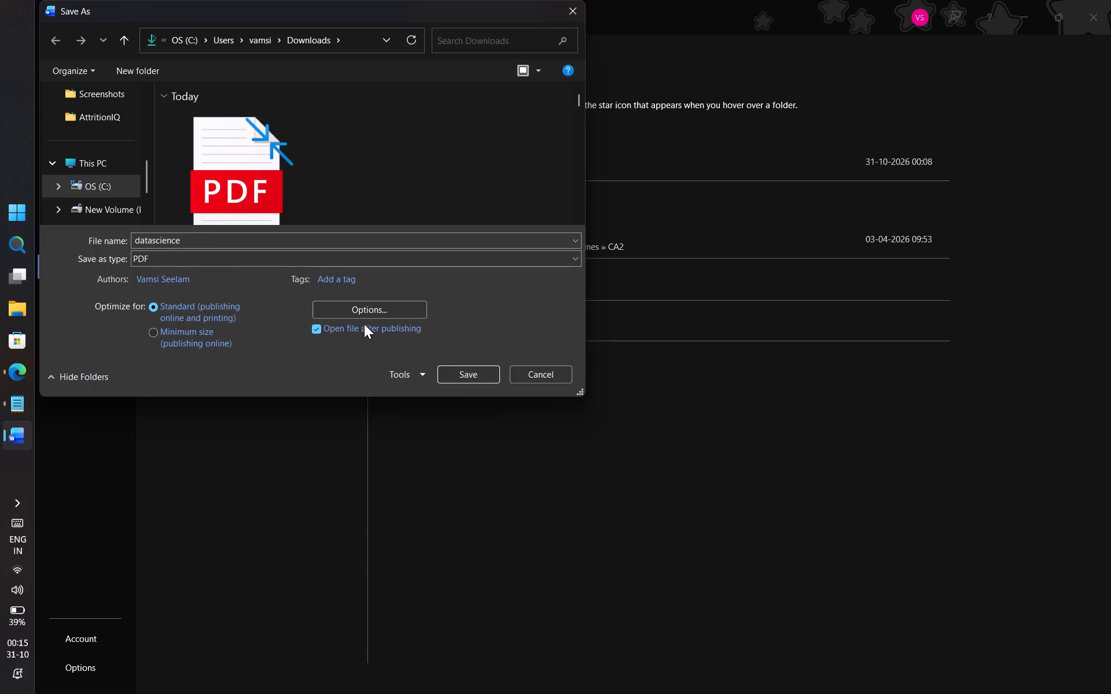
left_click(459, 368)
left_click(352, 230)
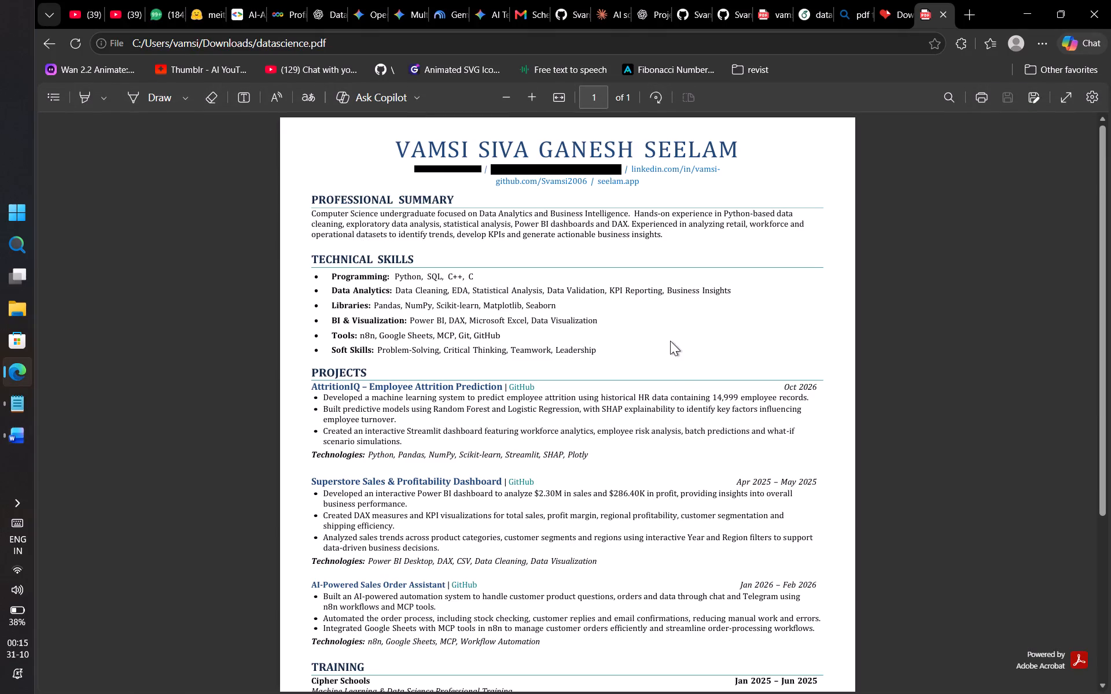
Review the exported résumé PDF in Edge from the summary through the Education section, checking layout and colours.
scroll(680, 444, "down", 5)
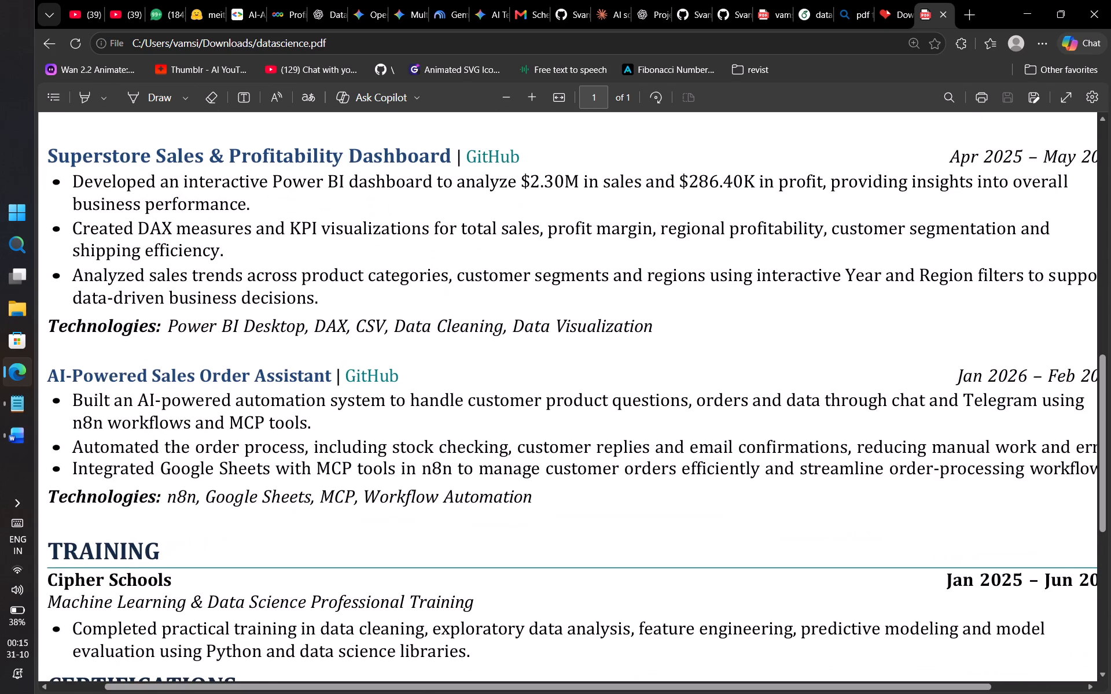
scroll(402, 476, "right", 2)
scroll(155, 572, "up", 5)
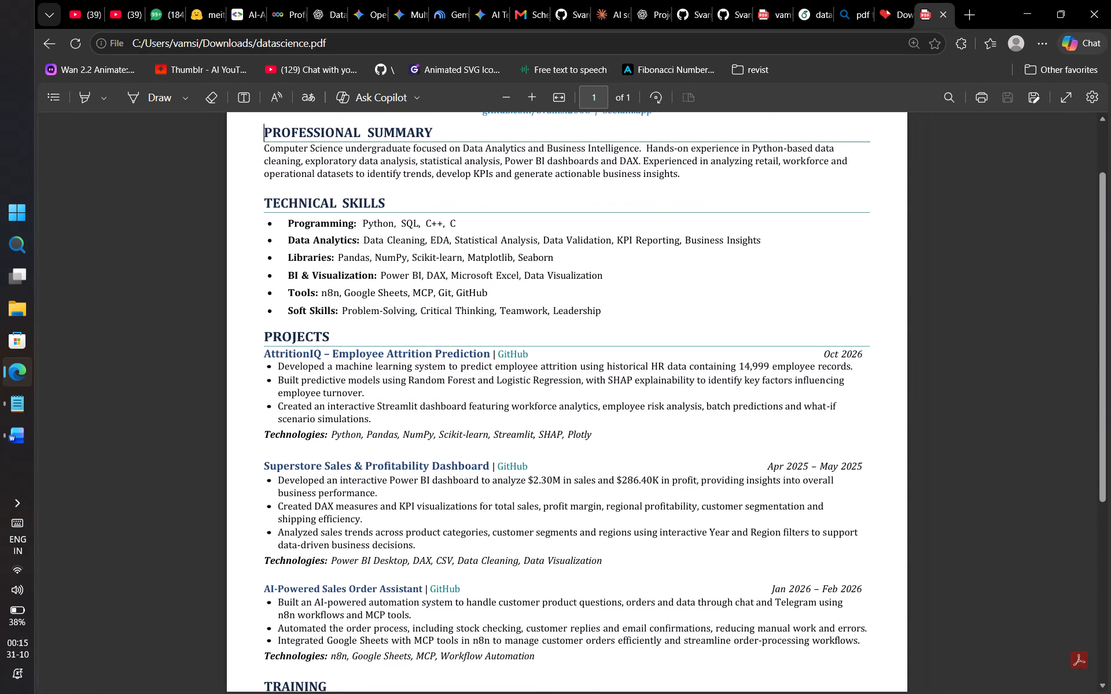
scroll(188, 426, "down", 1)
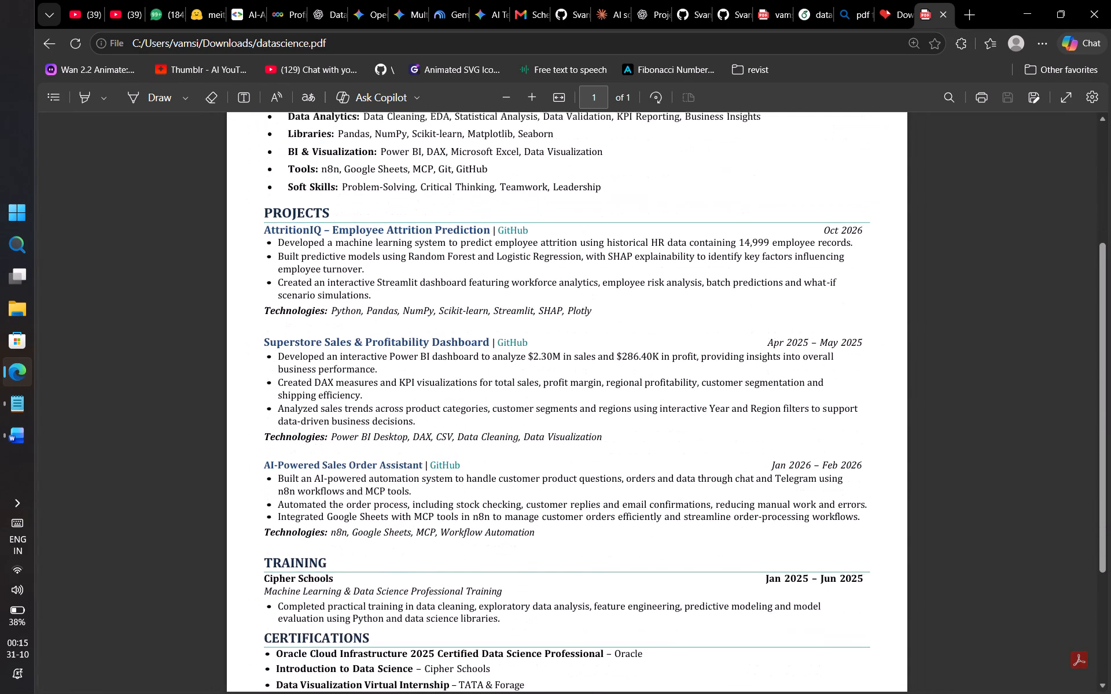
scroll(188, 426, "down", 4)
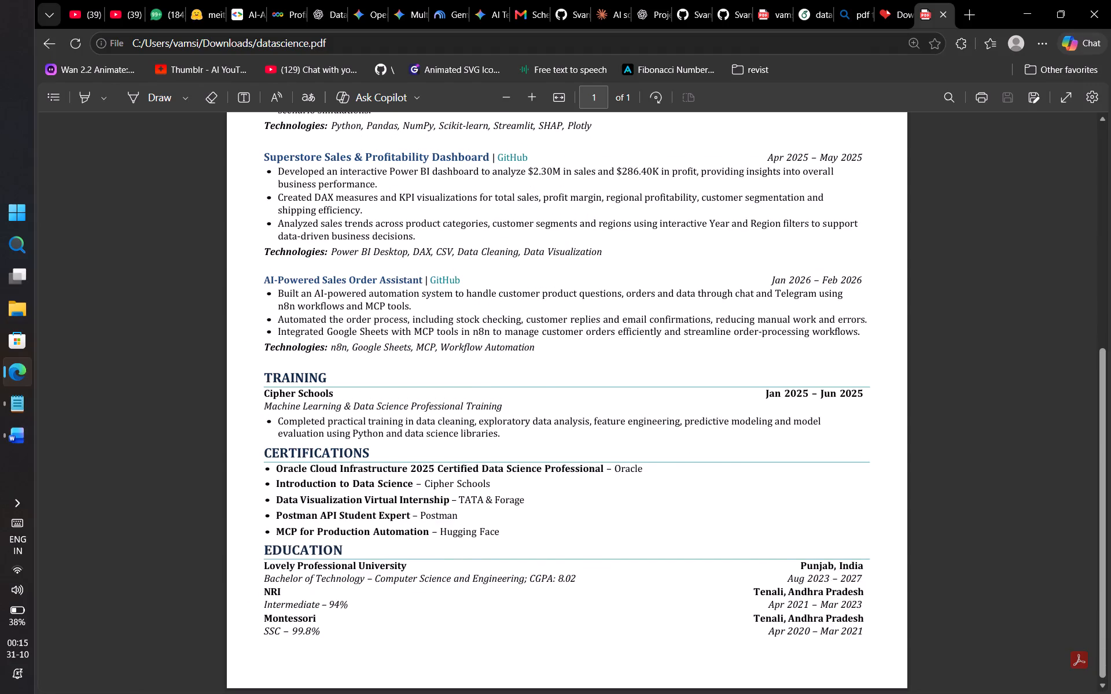